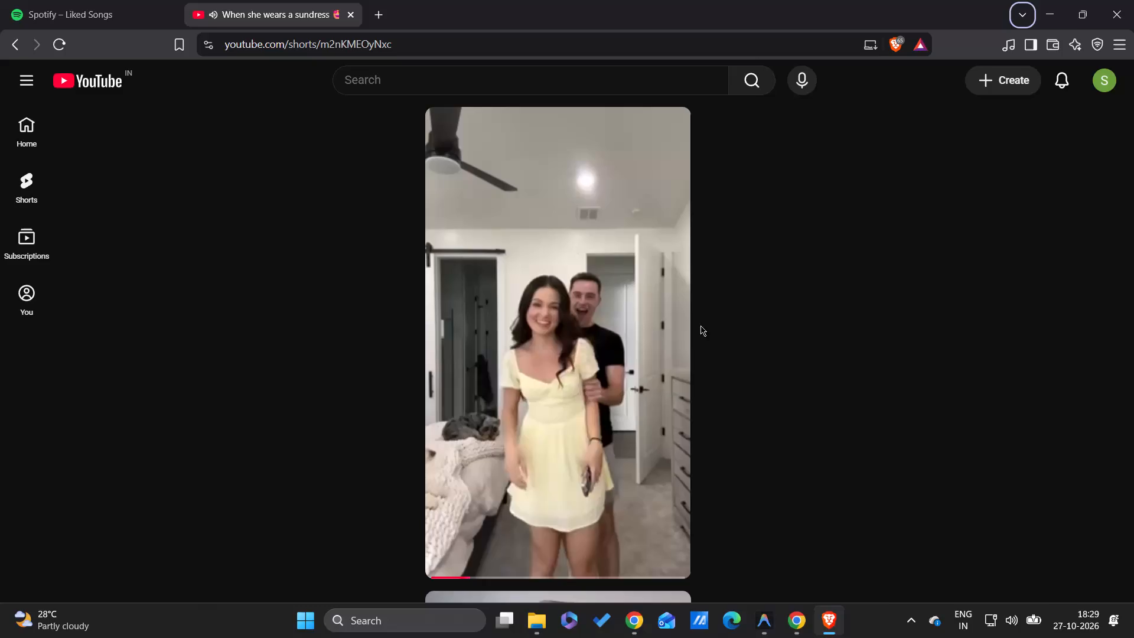
{"action": "left_click", "coordinate": [349, 10]}
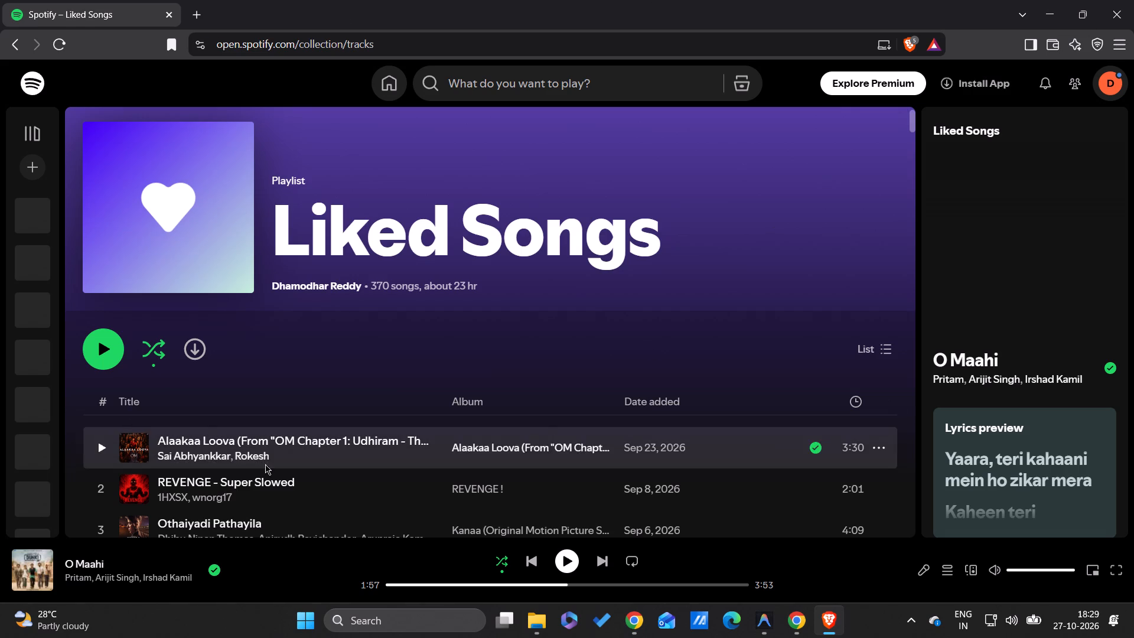
{"action": "left_click", "coordinate": [99, 448]}
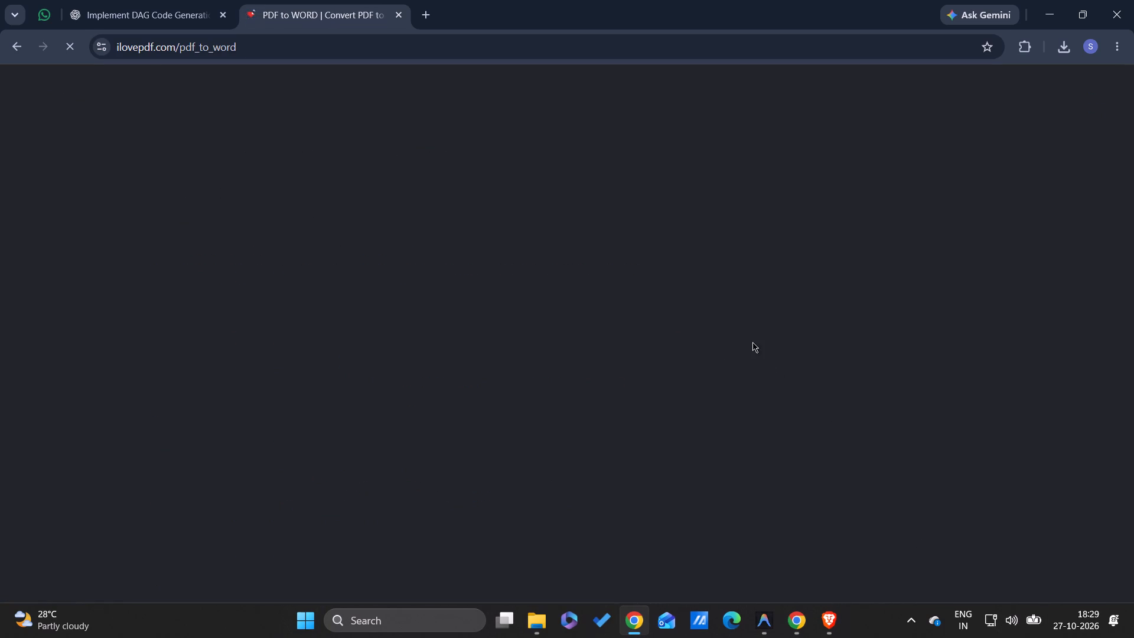
{"action": "left_click", "coordinate": [102, 7]}
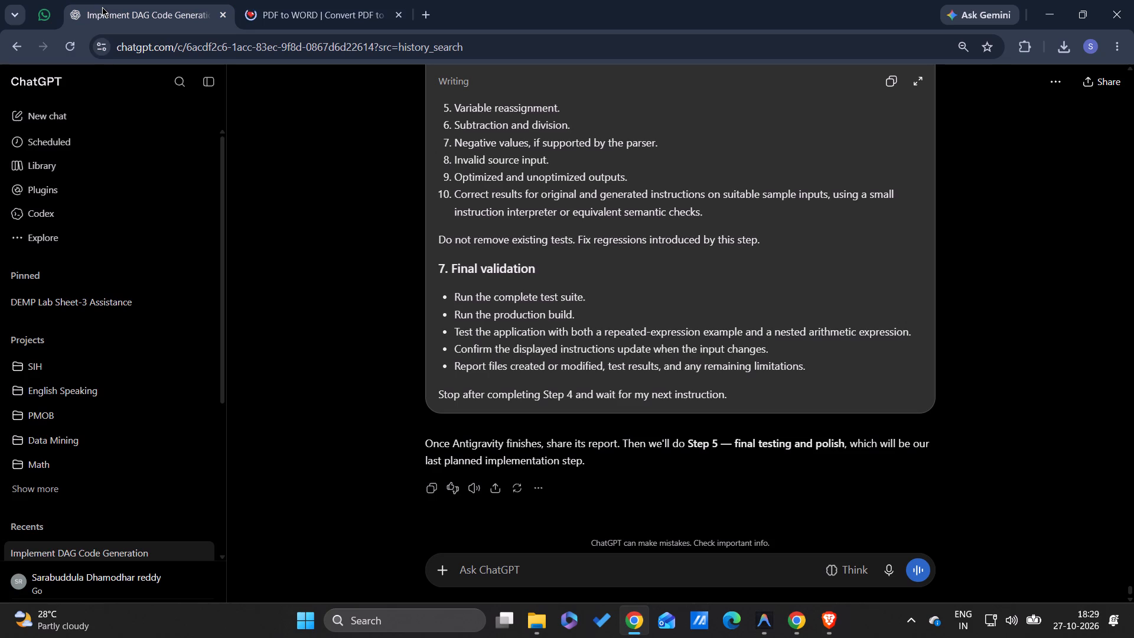
{"action": "left_click", "coordinate": [308, 0]}
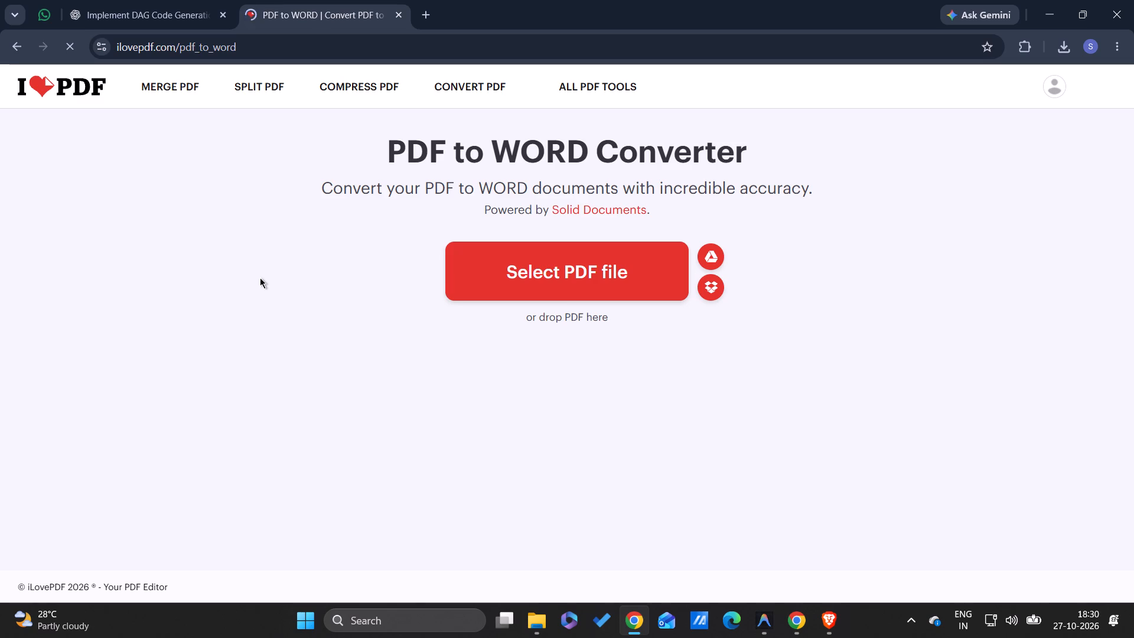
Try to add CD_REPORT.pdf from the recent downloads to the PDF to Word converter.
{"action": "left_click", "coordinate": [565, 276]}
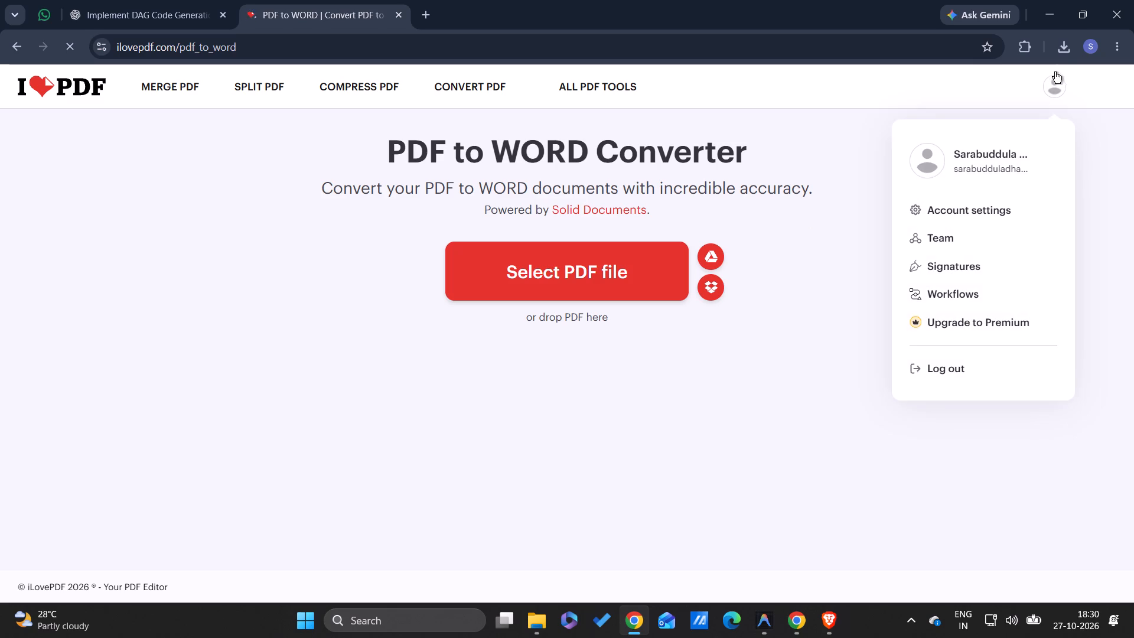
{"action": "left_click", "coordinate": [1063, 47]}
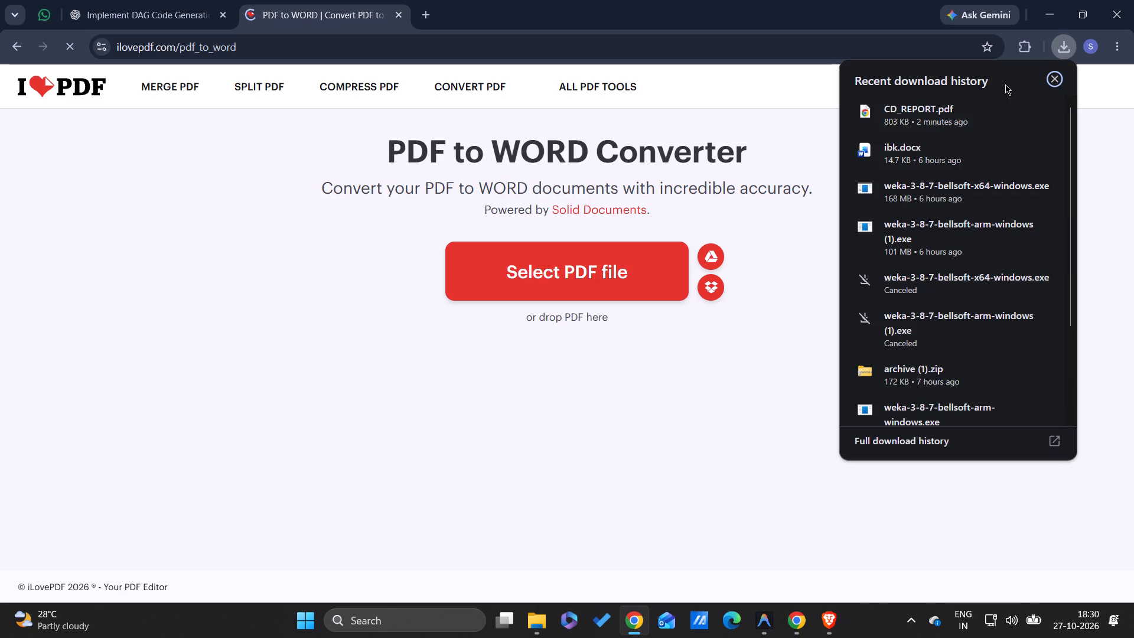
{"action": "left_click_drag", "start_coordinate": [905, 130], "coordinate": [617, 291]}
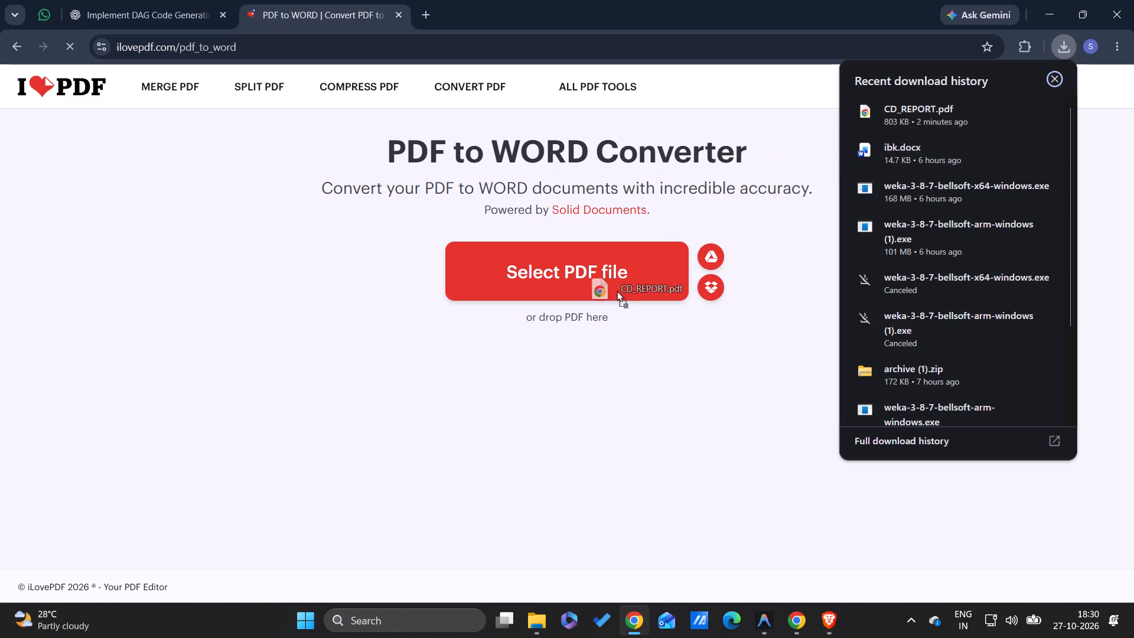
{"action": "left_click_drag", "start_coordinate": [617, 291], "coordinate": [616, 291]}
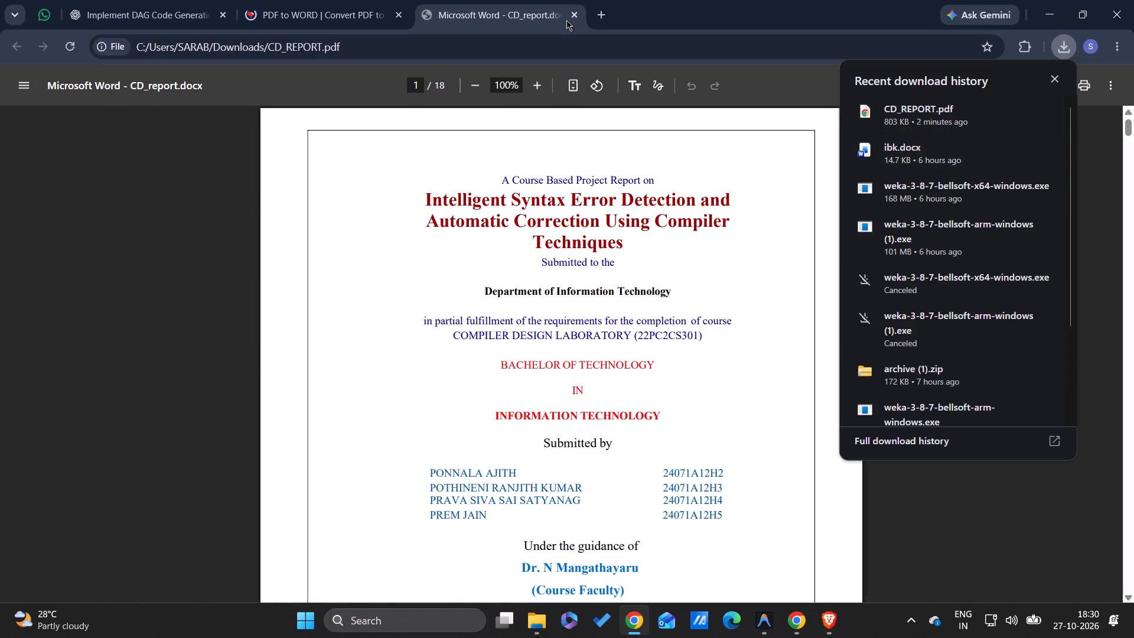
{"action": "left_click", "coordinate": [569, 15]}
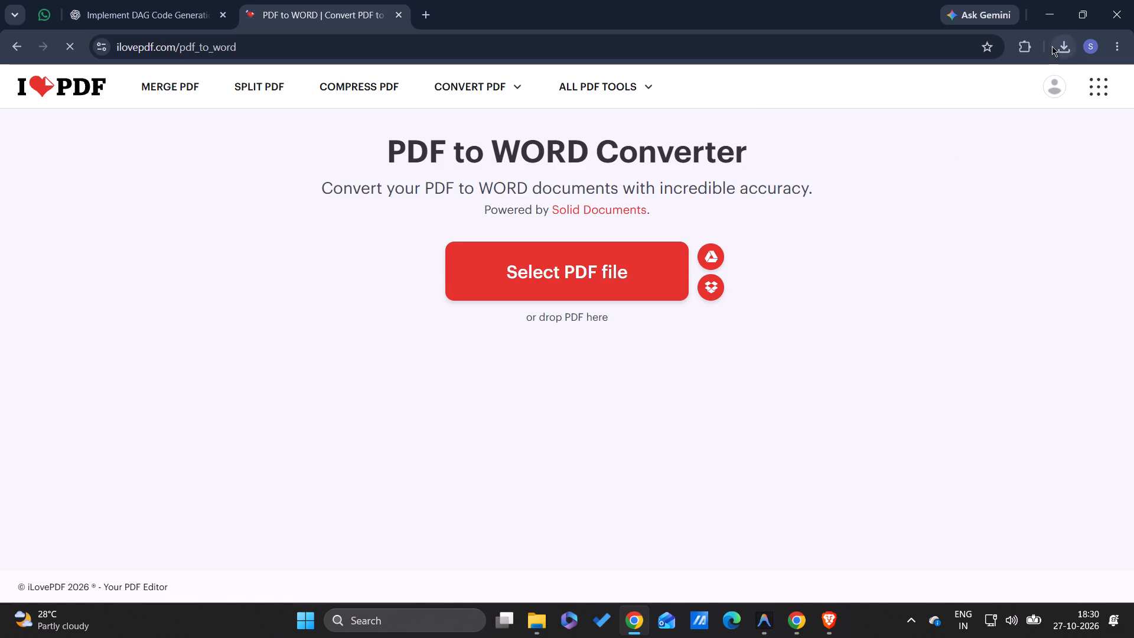
Add CD_REPORT.pdf from the recent downloads to the converter and convert it to Word.
{"action": "left_click", "coordinate": [1052, 46]}
{"action": "left_click_drag", "start_coordinate": [942, 110], "coordinate": [599, 255]}
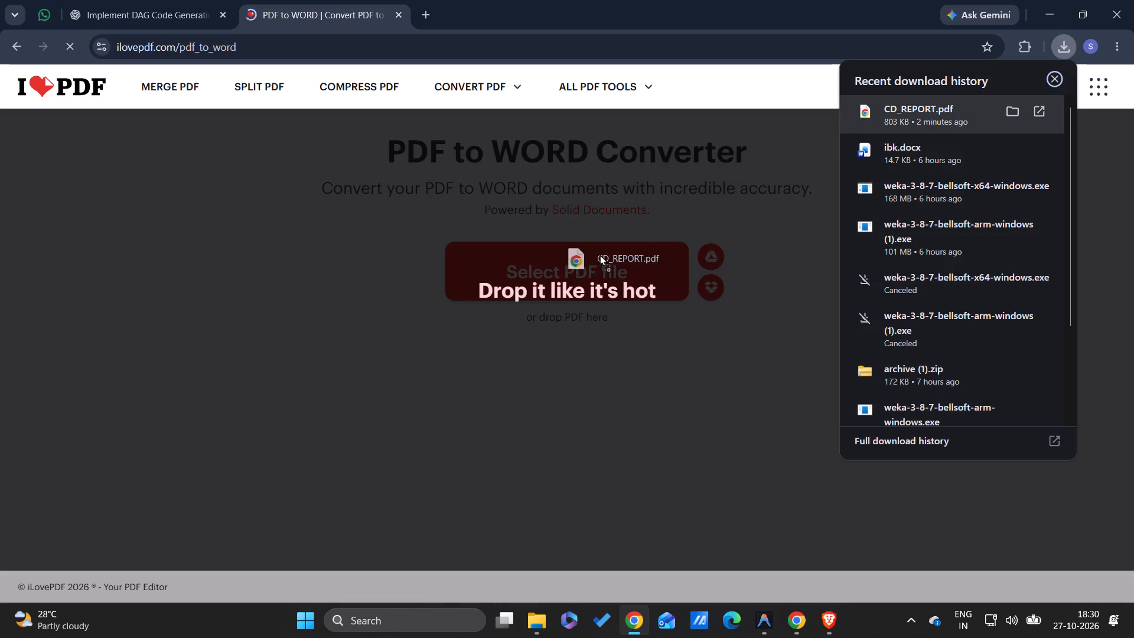
{"action": "left_click_drag", "start_coordinate": [599, 255], "coordinate": [597, 255]}
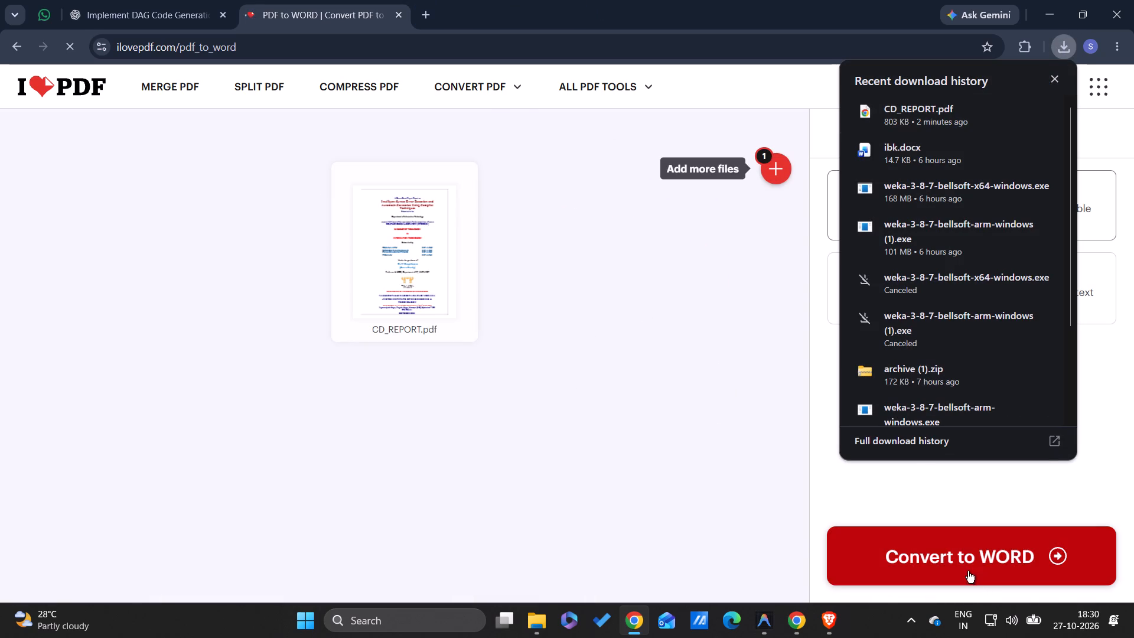
{"action": "left_click", "coordinate": [968, 571]}
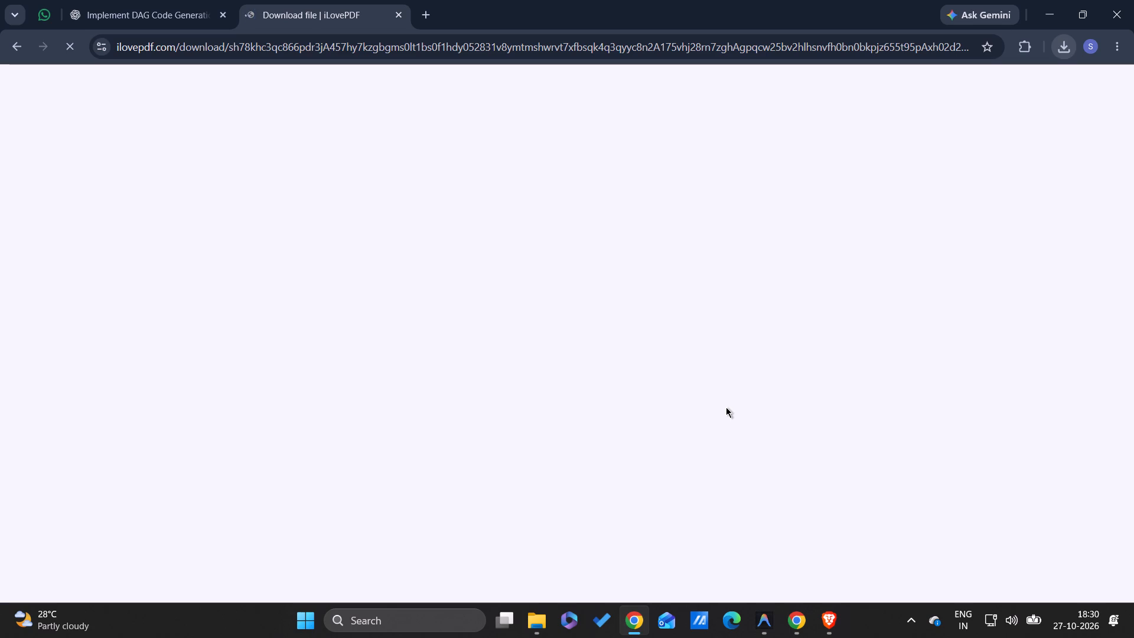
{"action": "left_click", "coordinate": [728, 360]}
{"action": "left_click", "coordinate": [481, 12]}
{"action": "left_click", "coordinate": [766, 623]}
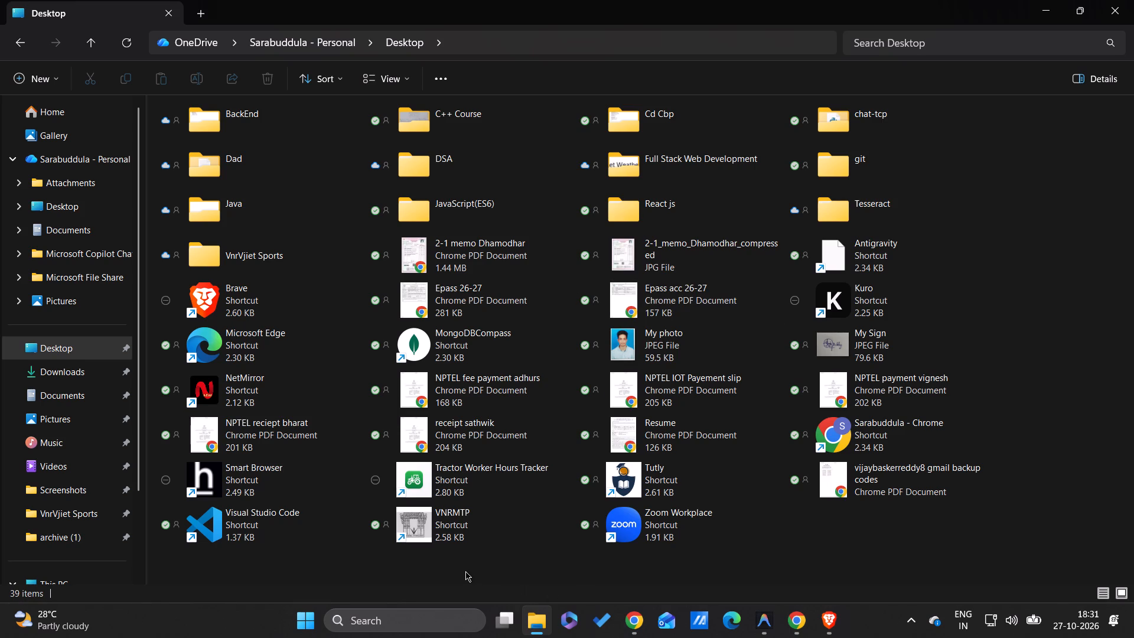
Minimize the File Explorer window showing the Desktop folder to return to the iLovePDF download page in Chrome.
{"action": "left_click", "coordinate": [1044, 10]}
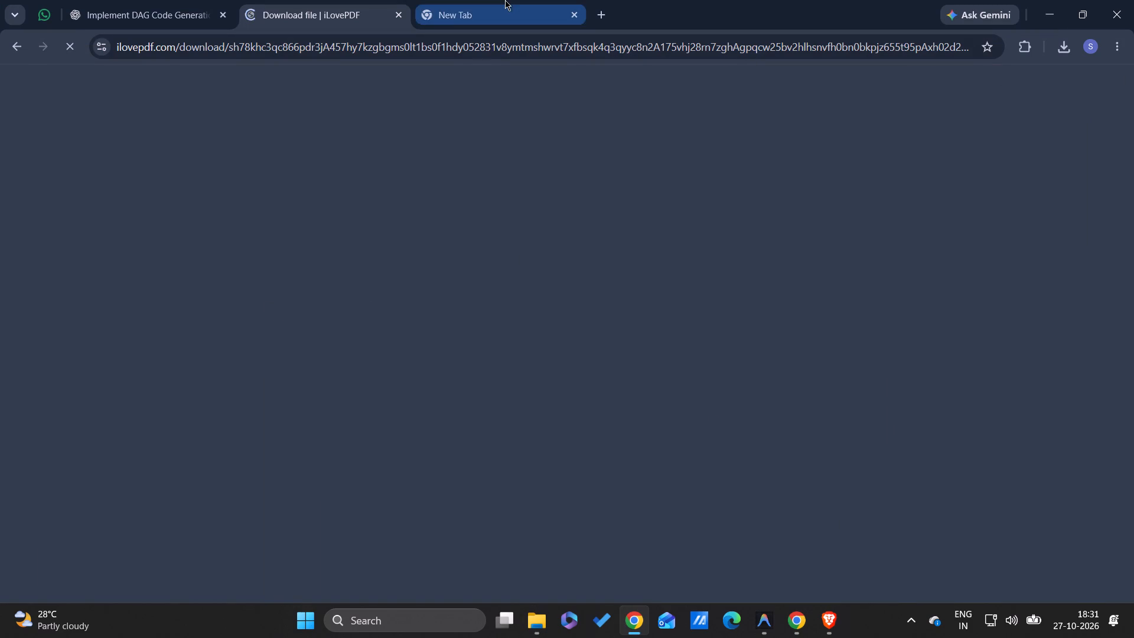
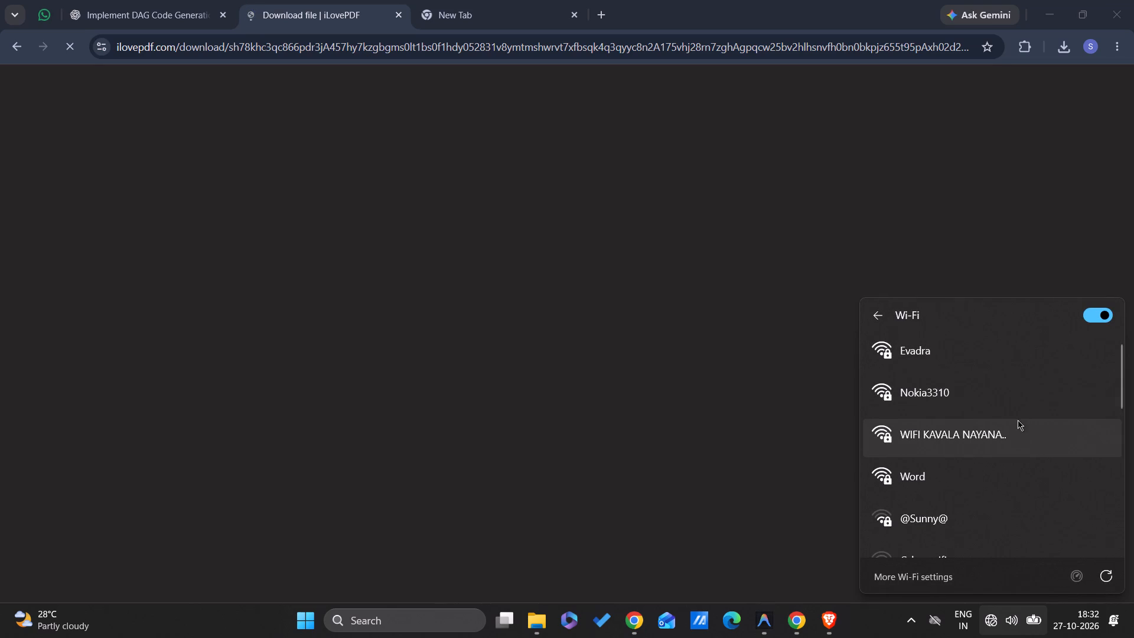
Refresh the available Wi-Fi networks and connect to the iPhone hotspot.
{"action": "scroll", "coordinate": [976, 412], "scroll_direction": "down", "scroll_amount": 3}
{"action": "scroll", "coordinate": [976, 412], "scroll_direction": "up", "scroll_amount": 8}
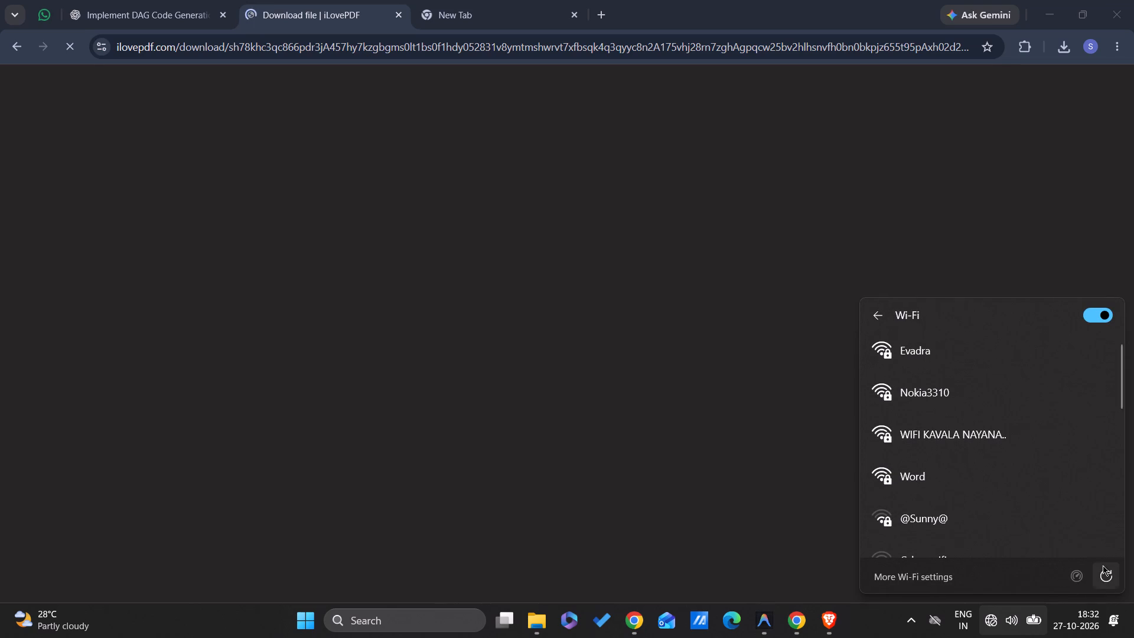
{"action": "triple_click", "coordinate": [1103, 565]}
{"action": "double_click", "coordinate": [1103, 565]}
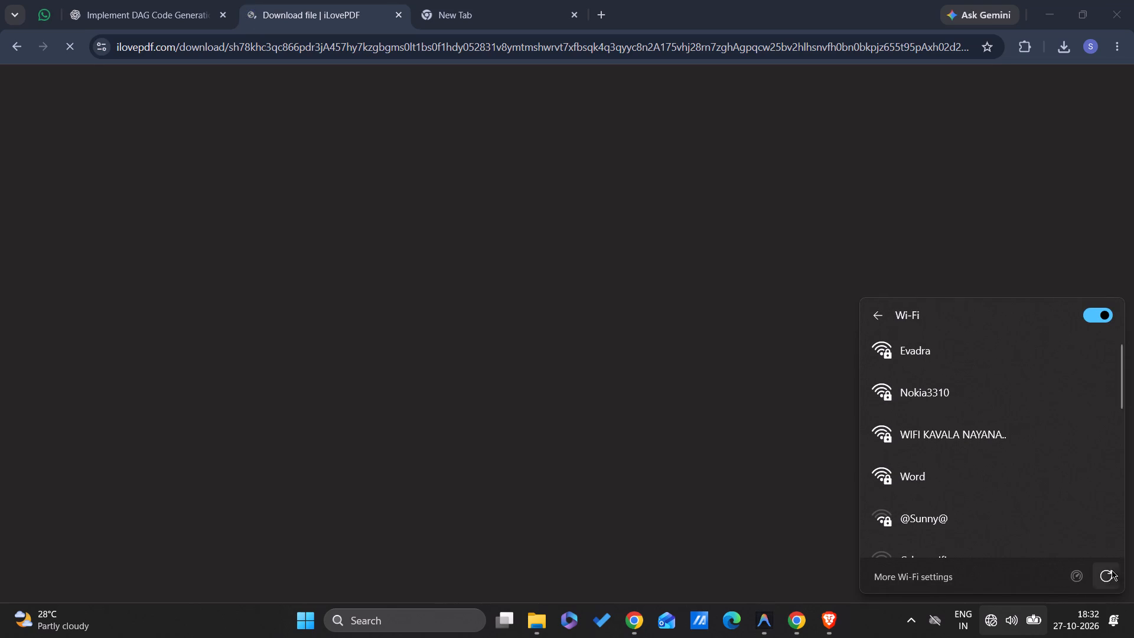
{"action": "triple_click", "coordinate": [1107, 568]}
{"action": "left_click_drag", "start_coordinate": [1107, 568], "coordinate": [976, 364]}
{"action": "left_click", "coordinate": [976, 364]}
{"action": "left_click", "coordinate": [1047, 416]}
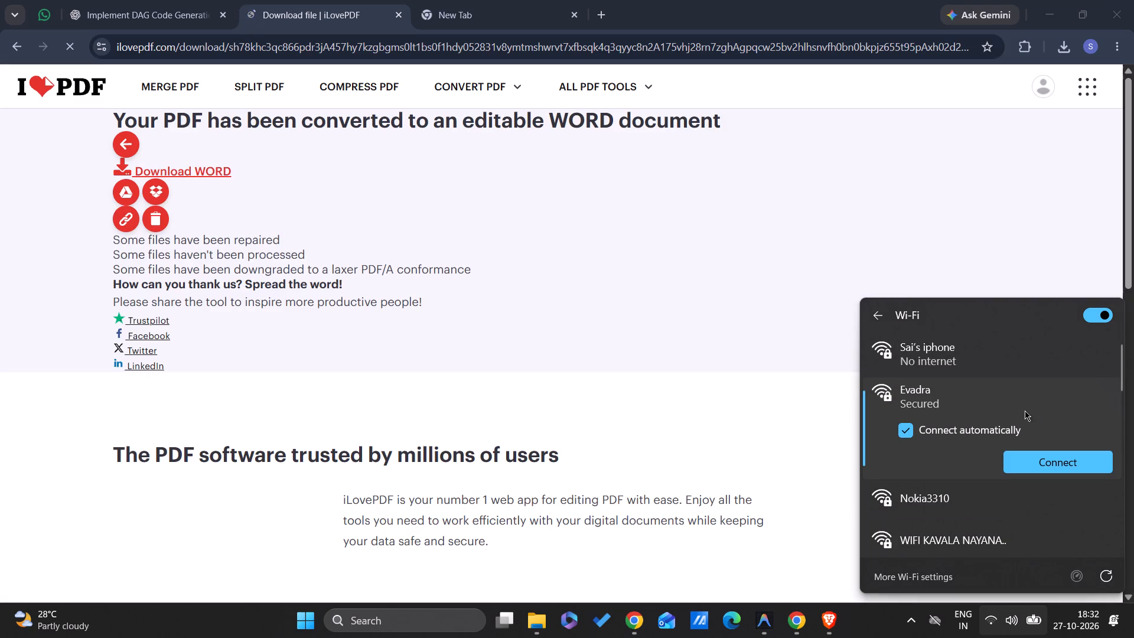
{"action": "left_click", "coordinate": [982, 341]}
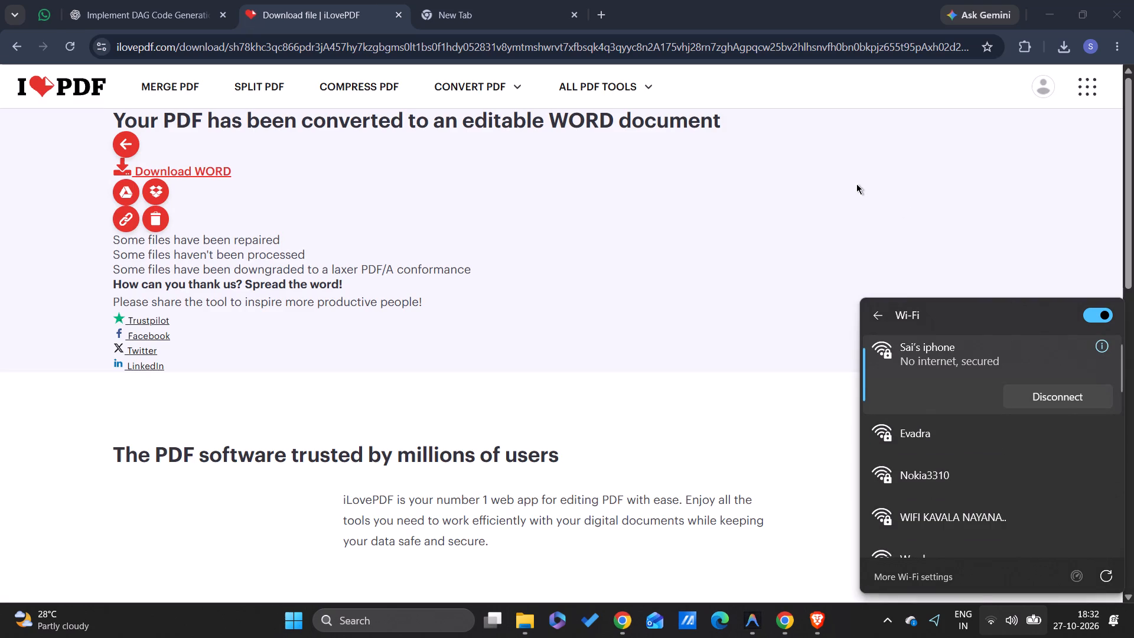
{"action": "left_click", "coordinate": [852, 258]}
Download the converted Word document from iLovePDF and check its progress in the recent downloads.
{"action": "scroll", "coordinate": [852, 258], "scroll_direction": "up", "scroll_amount": 3}
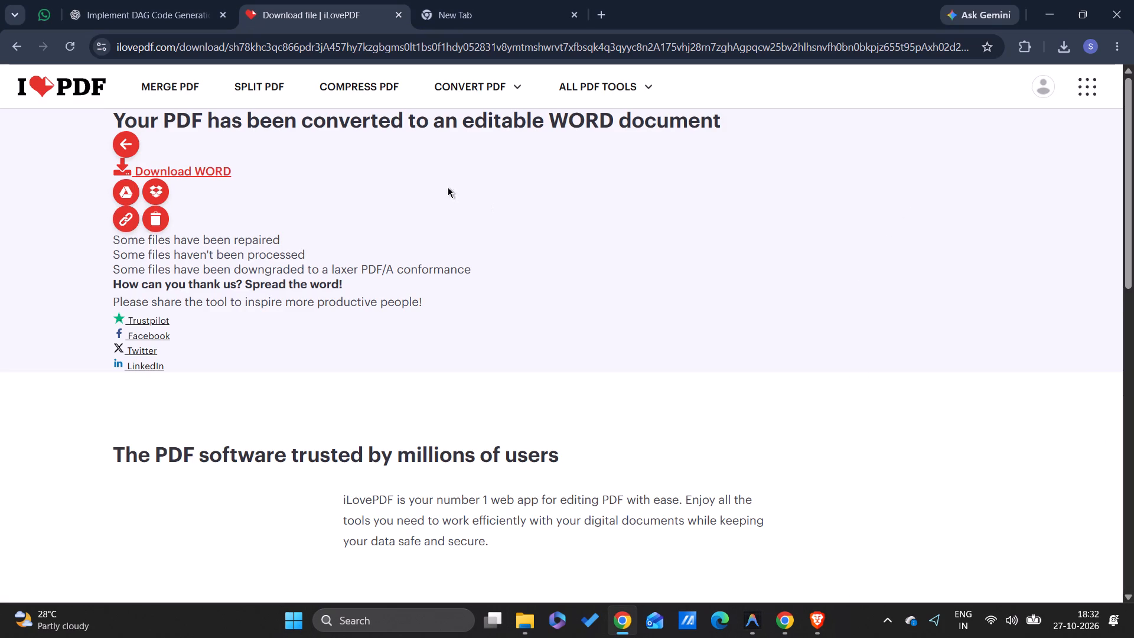
{"action": "left_click", "coordinate": [215, 171]}
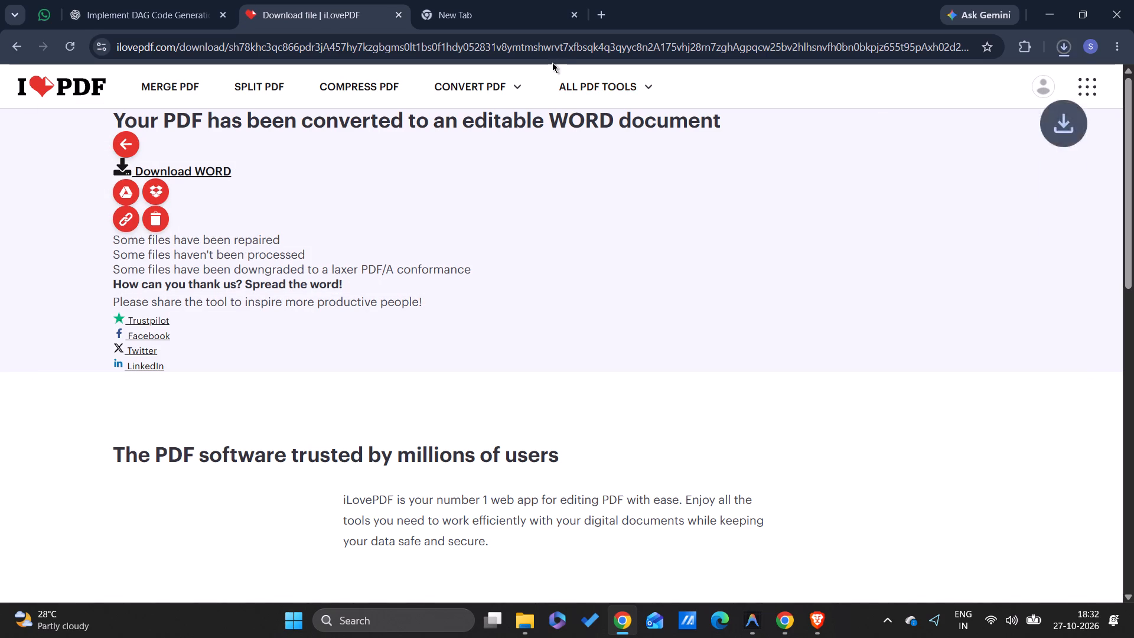
{"action": "left_click", "coordinate": [1063, 51]}
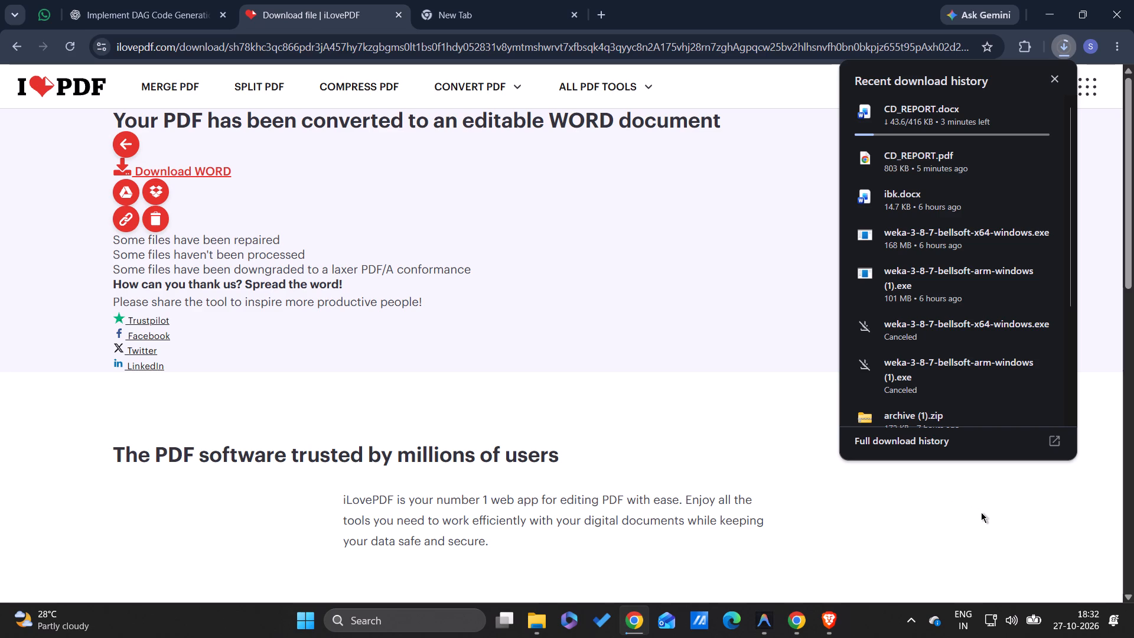
Turn off the computer's Wi-Fi while the Word document is downloading.
{"action": "left_click", "coordinate": [985, 624]}
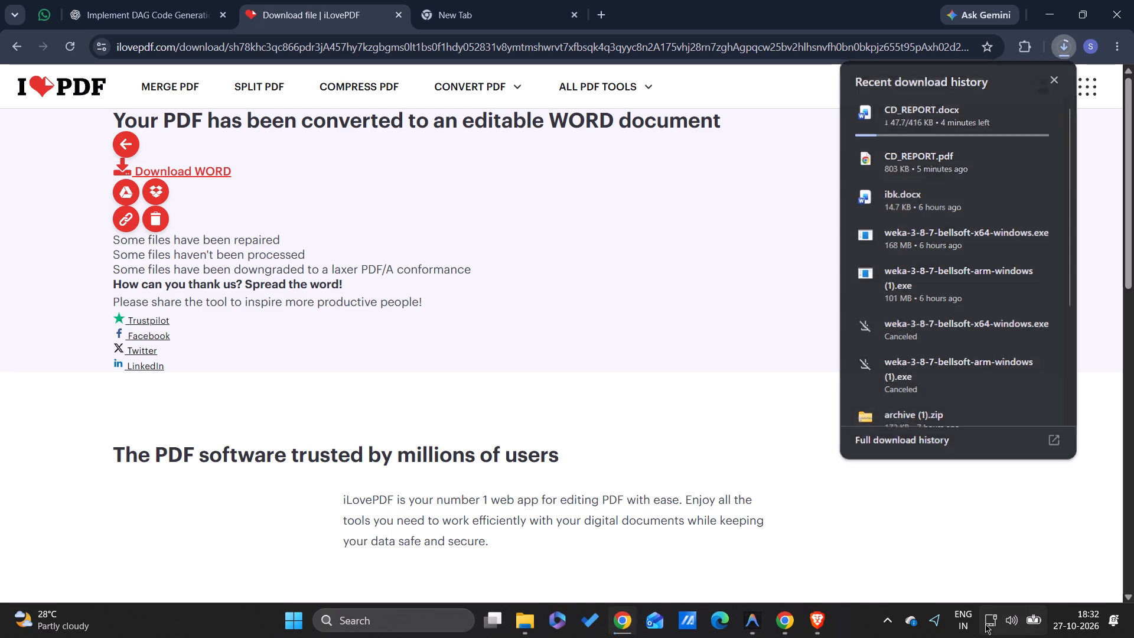
{"action": "left_click", "coordinate": [935, 356]}
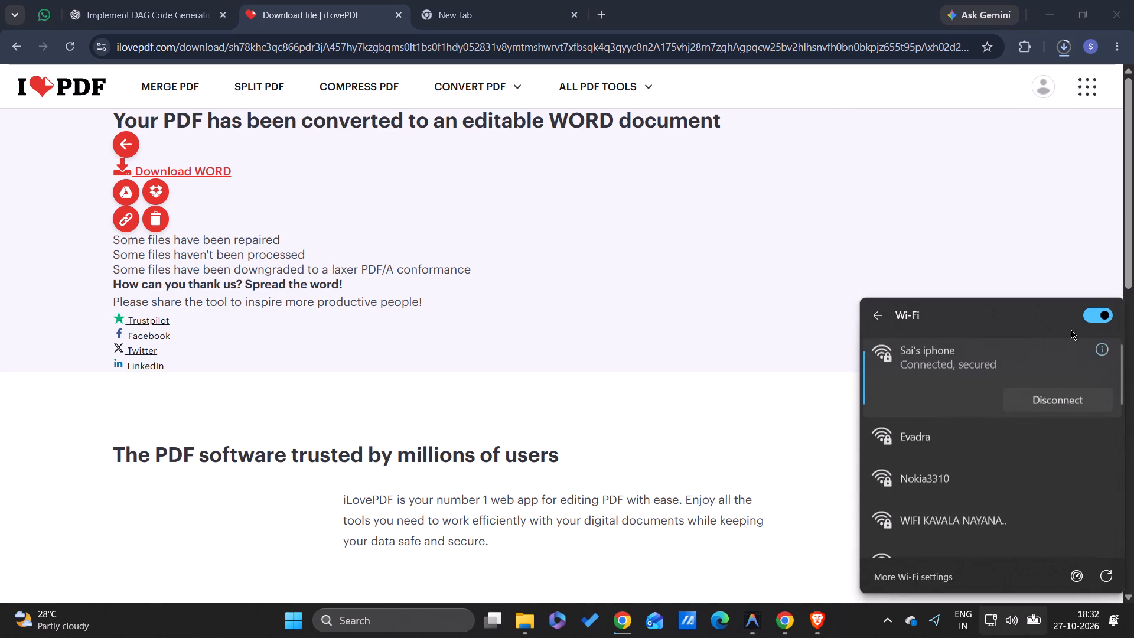
{"action": "left_click", "coordinate": [1097, 311]}
{"action": "left_click_drag", "start_coordinate": [1045, 183], "coordinate": [1079, 1]}
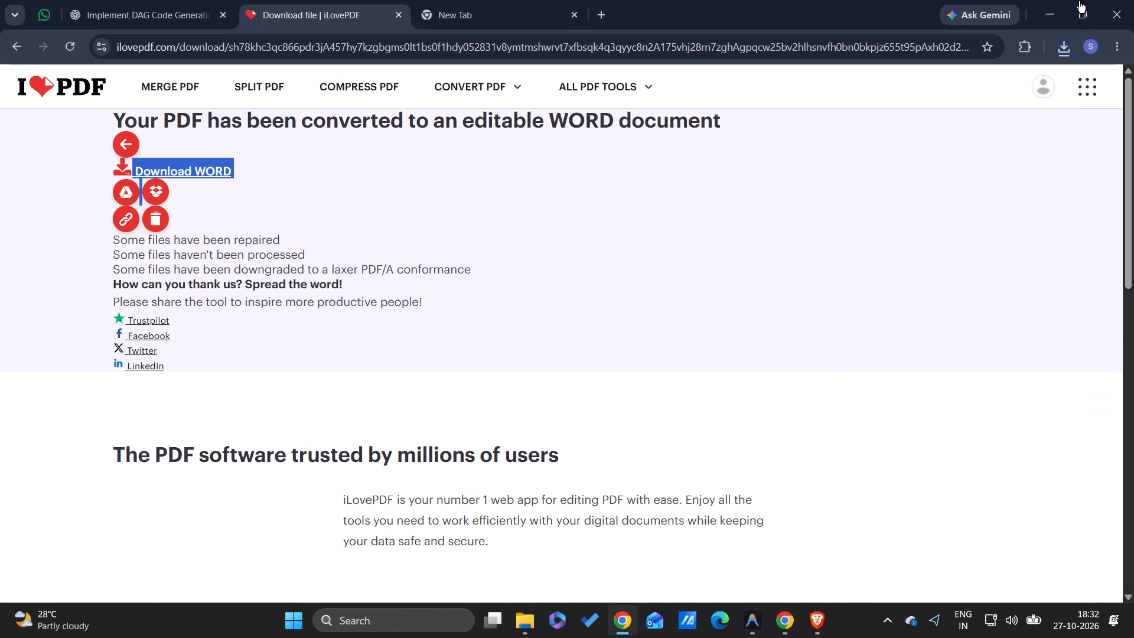
{"action": "left_click_drag", "start_coordinate": [1079, 1], "coordinate": [1069, 38]}
Resume the interrupted CD_REPORT.docx download and open the downloaded file in Word.
{"action": "left_click", "coordinate": [1069, 38]}
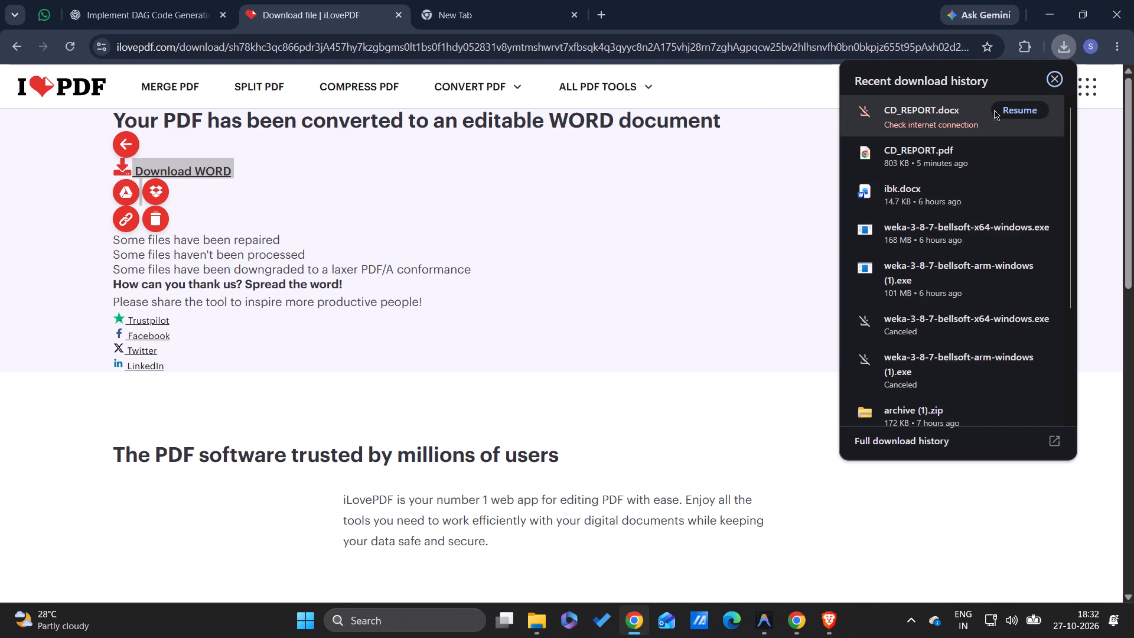
{"action": "left_click", "coordinate": [1024, 106]}
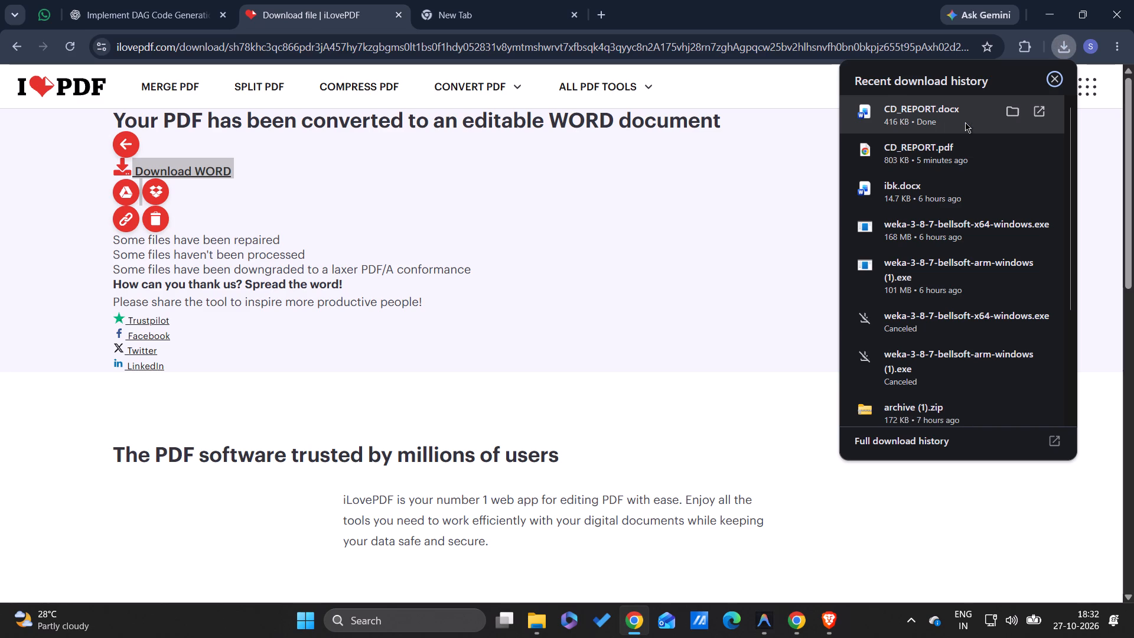
{"action": "left_click", "coordinate": [1031, 115]}
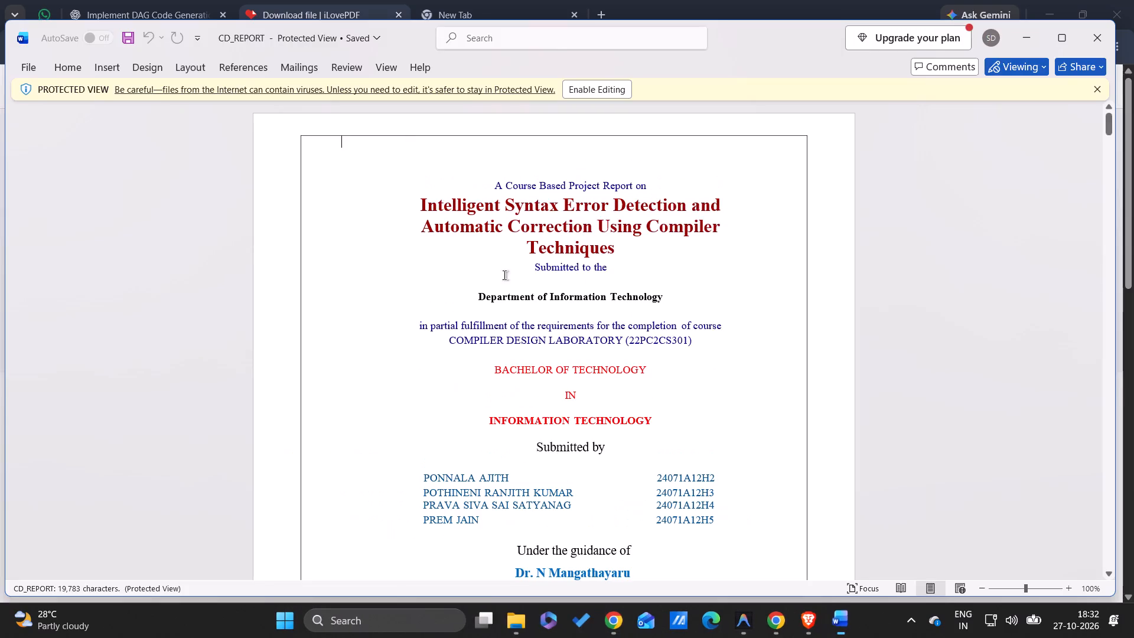
Enable editing for the converted CD_REPORT document and maximize its window.
{"action": "left_click", "coordinate": [612, 92]}
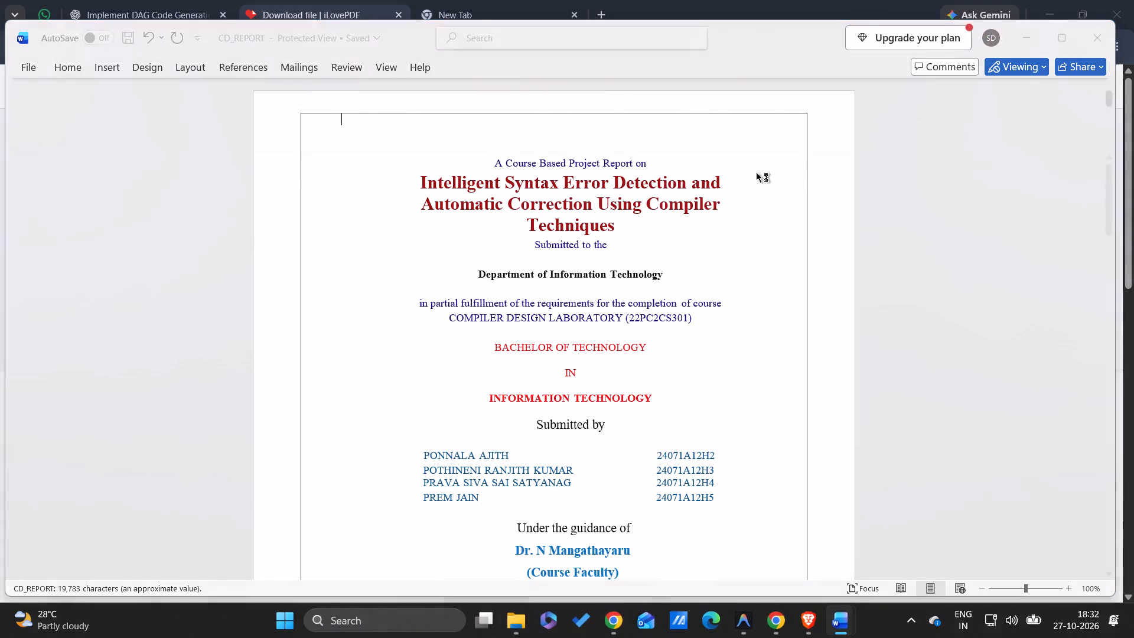
{"action": "left_click", "coordinate": [1071, 36]}
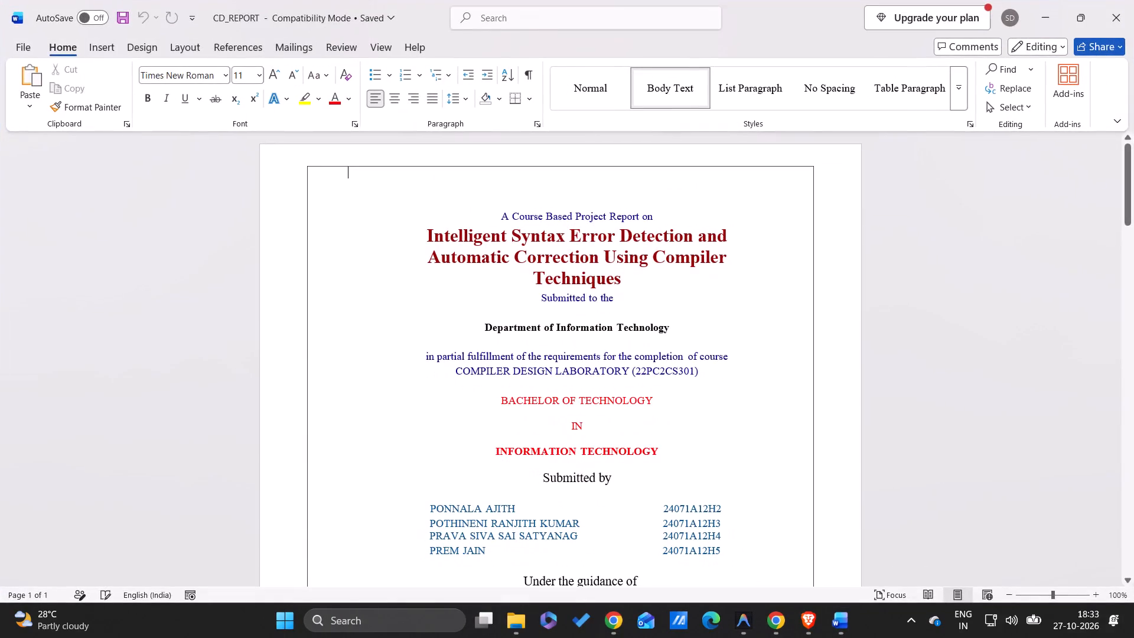
Turn on AutoSave for CD_REPORT by uploading it to the OneDrive - Personal account.
{"action": "left_click", "coordinate": [102, 11]}
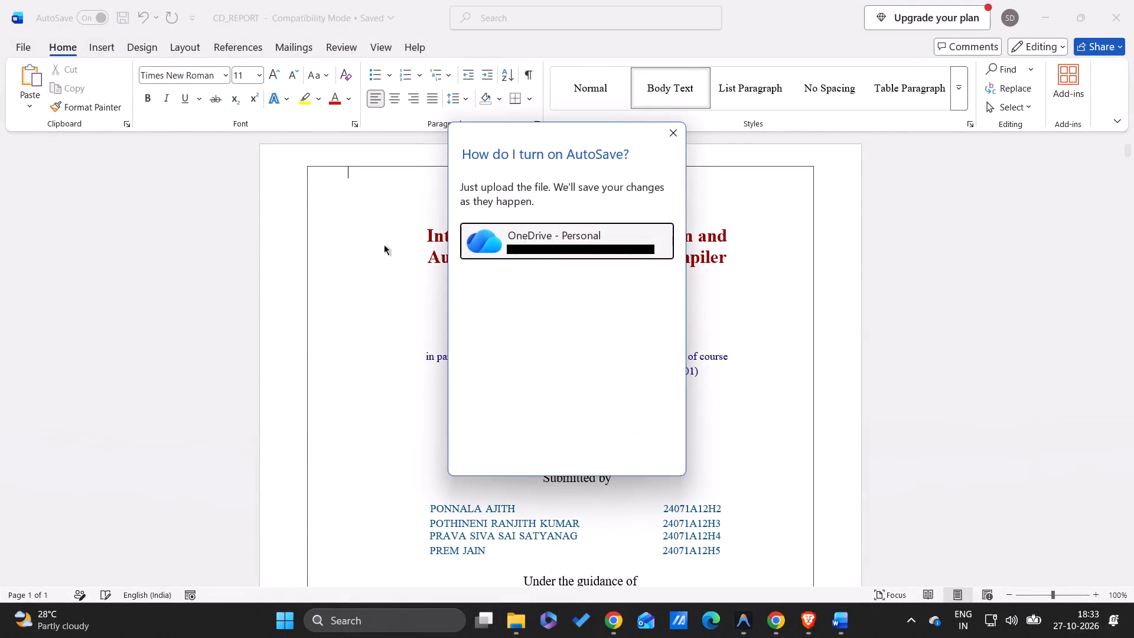
{"action": "left_click", "coordinate": [647, 234]}
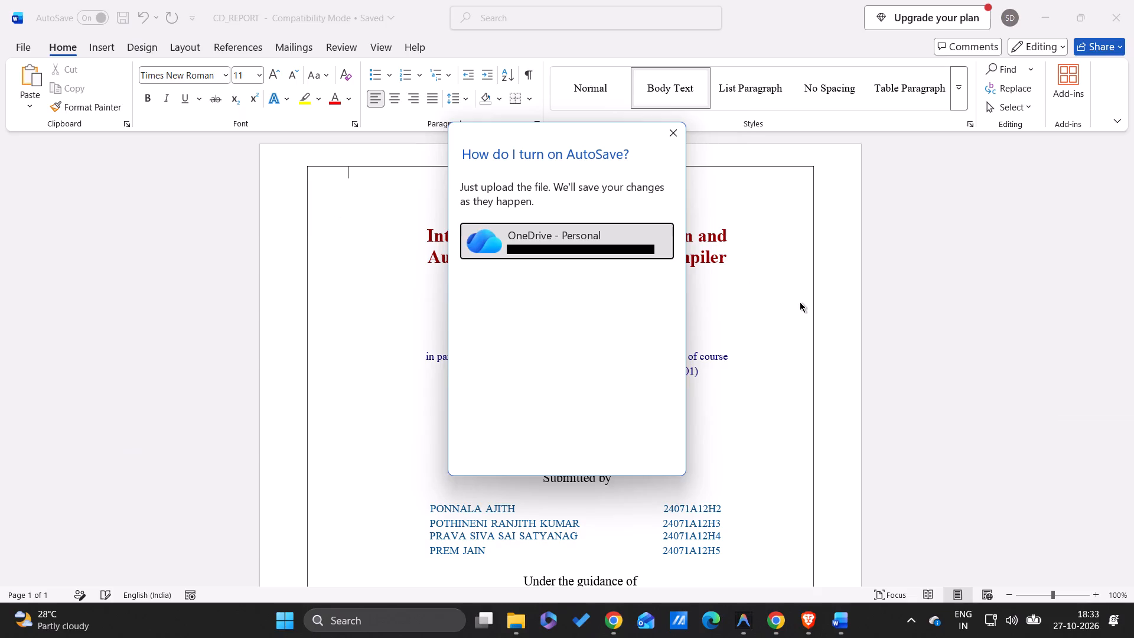
{"action": "left_click", "coordinate": [601, 242]}
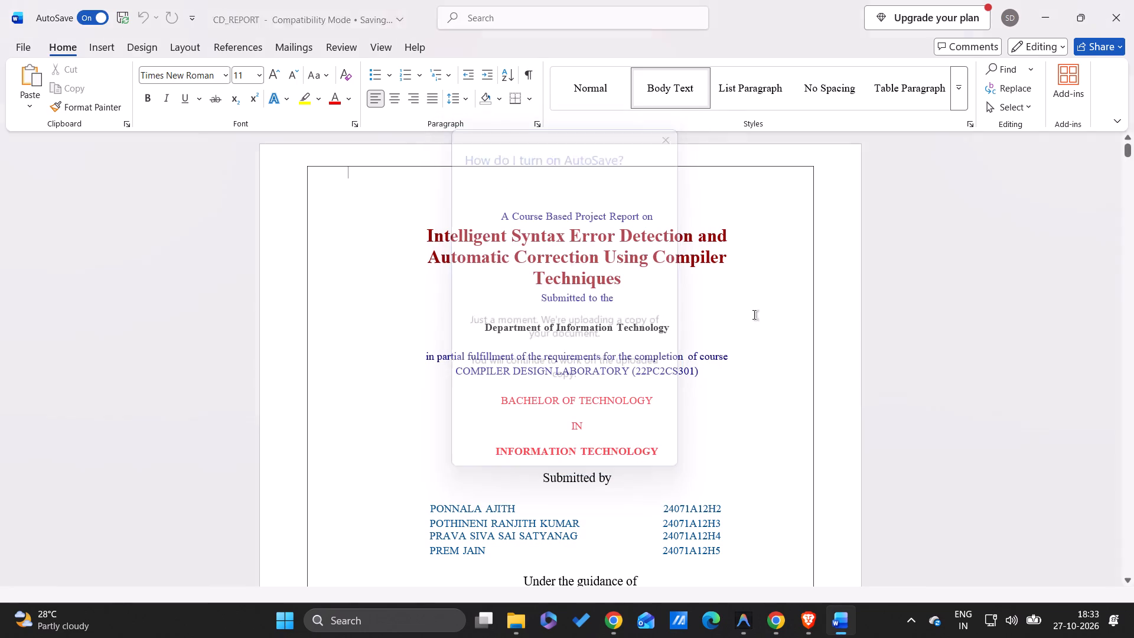
{"action": "scroll", "coordinate": [745, 420], "scroll_direction": "down", "scroll_amount": 20}
{"action": "scroll", "coordinate": [745, 420], "scroll_direction": "down", "scroll_amount": 13}
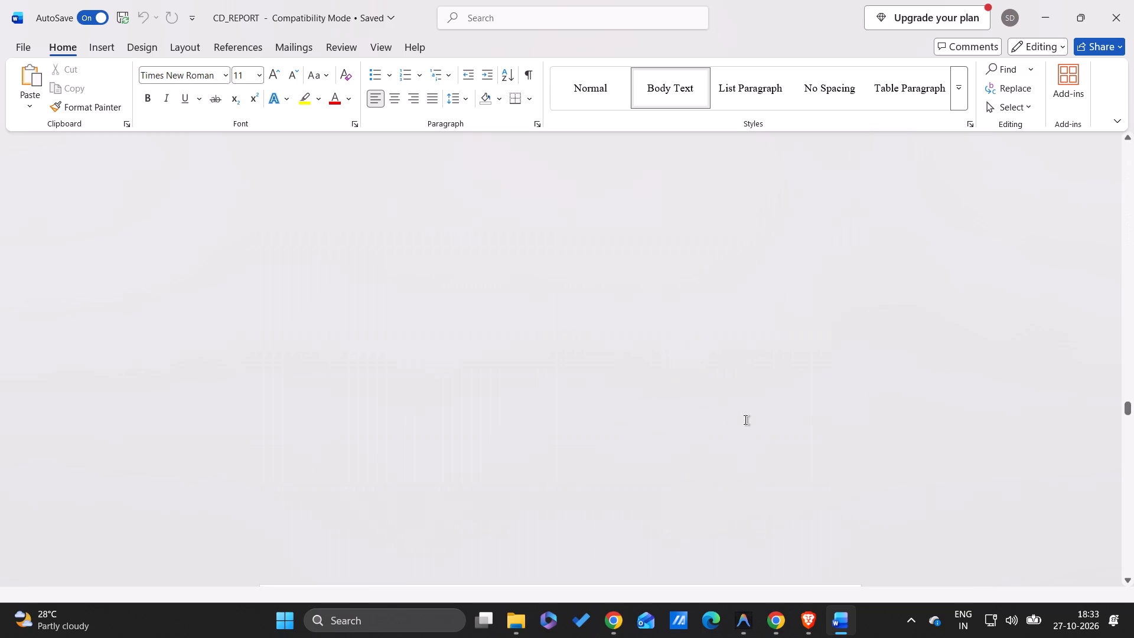
{"action": "scroll", "coordinate": [745, 420], "scroll_direction": "down", "scroll_amount": 20}
{"action": "scroll", "coordinate": [745, 420], "scroll_direction": "down", "scroll_amount": 10}
{"action": "scroll", "coordinate": [745, 420], "scroll_direction": "up", "scroll_amount": 3}
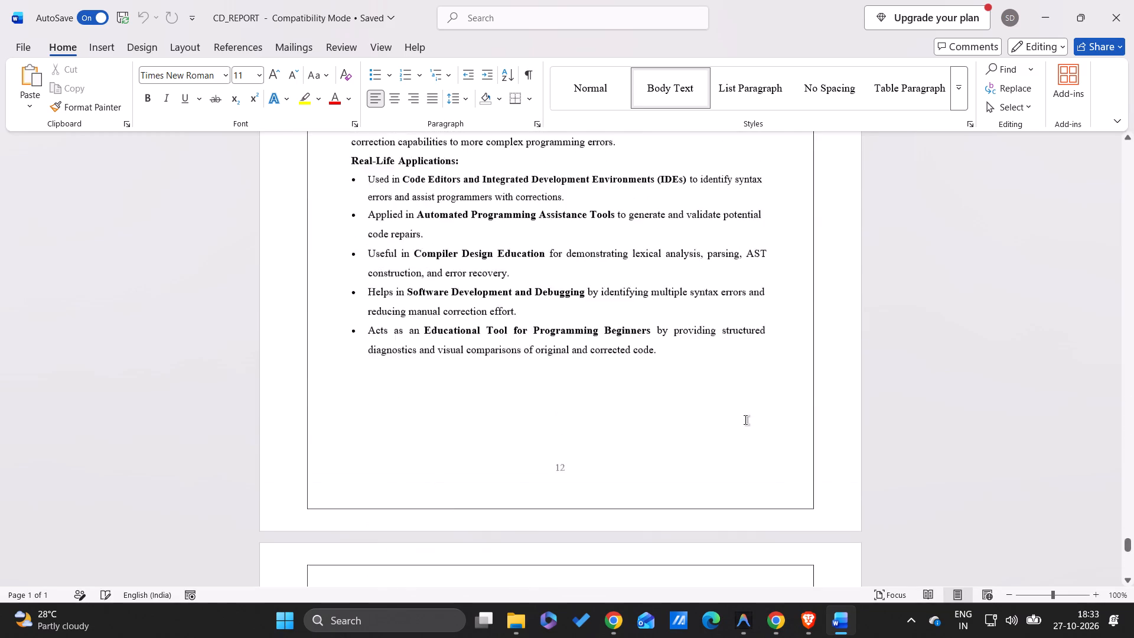
{"action": "scroll", "coordinate": [745, 420], "scroll_direction": "up", "scroll_amount": 5}
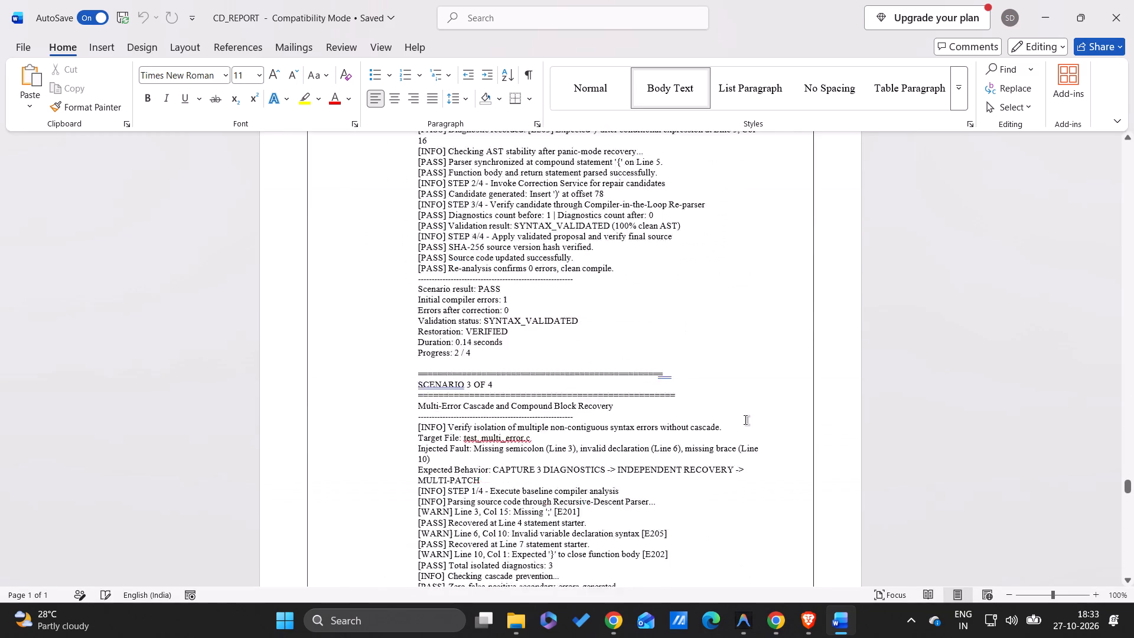
{"action": "scroll", "coordinate": [745, 420], "scroll_direction": "up", "scroll_amount": 5}
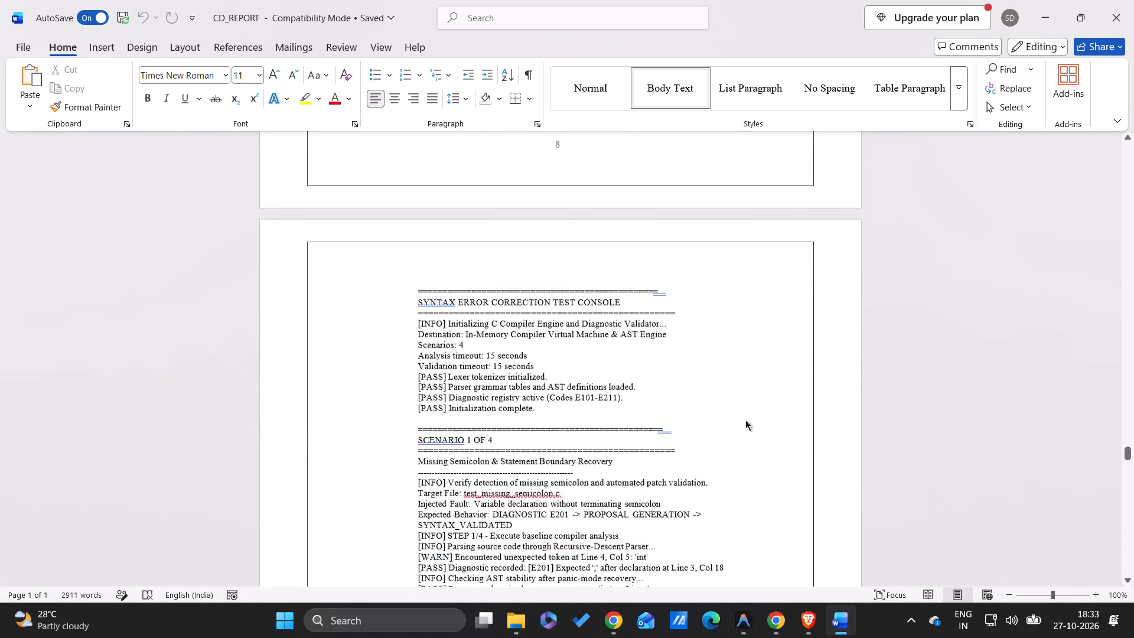
{"action": "scroll", "coordinate": [745, 420], "scroll_direction": "up", "scroll_amount": 6}
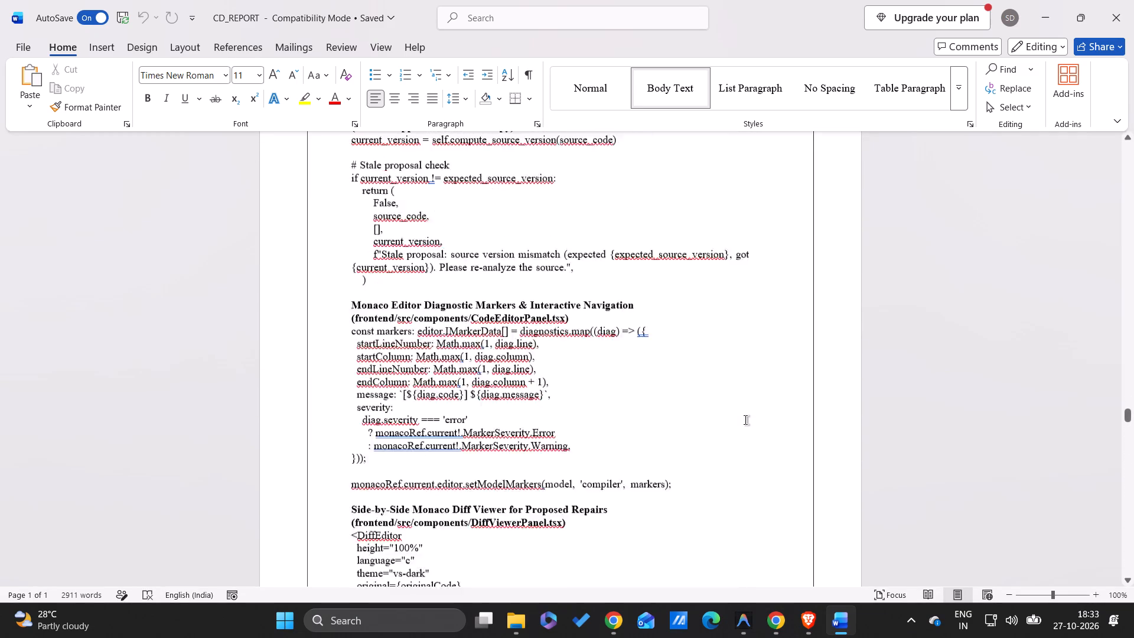
{"action": "scroll", "coordinate": [745, 420], "scroll_direction": "up", "scroll_amount": 6}
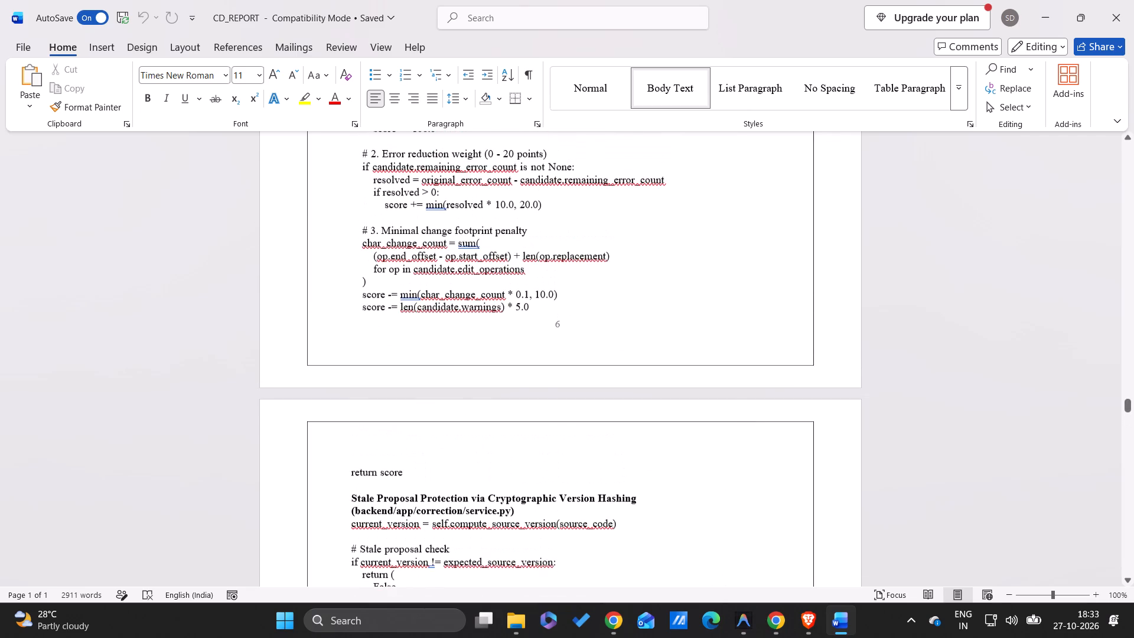
{"action": "scroll", "coordinate": [745, 420], "scroll_direction": "up", "scroll_amount": 7}
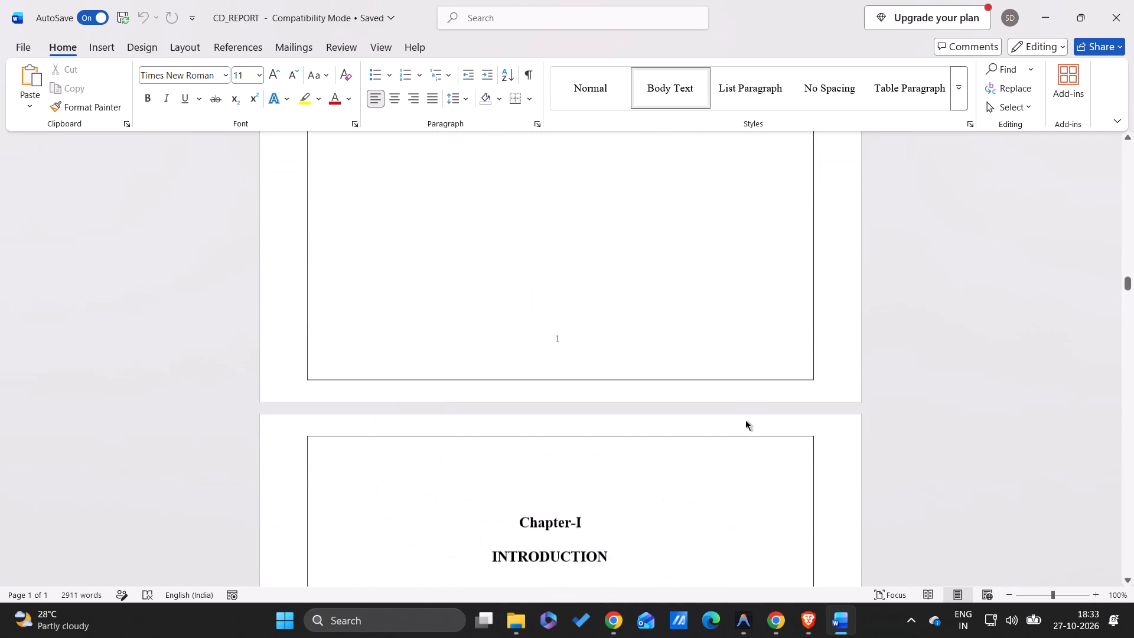
{"action": "scroll", "coordinate": [745, 420], "scroll_direction": "up", "scroll_amount": 1}
{"action": "scroll", "coordinate": [745, 420], "scroll_direction": "up", "scroll_amount": 20}
{"action": "scroll", "coordinate": [745, 420], "scroll_direction": "up", "scroll_amount": 4}
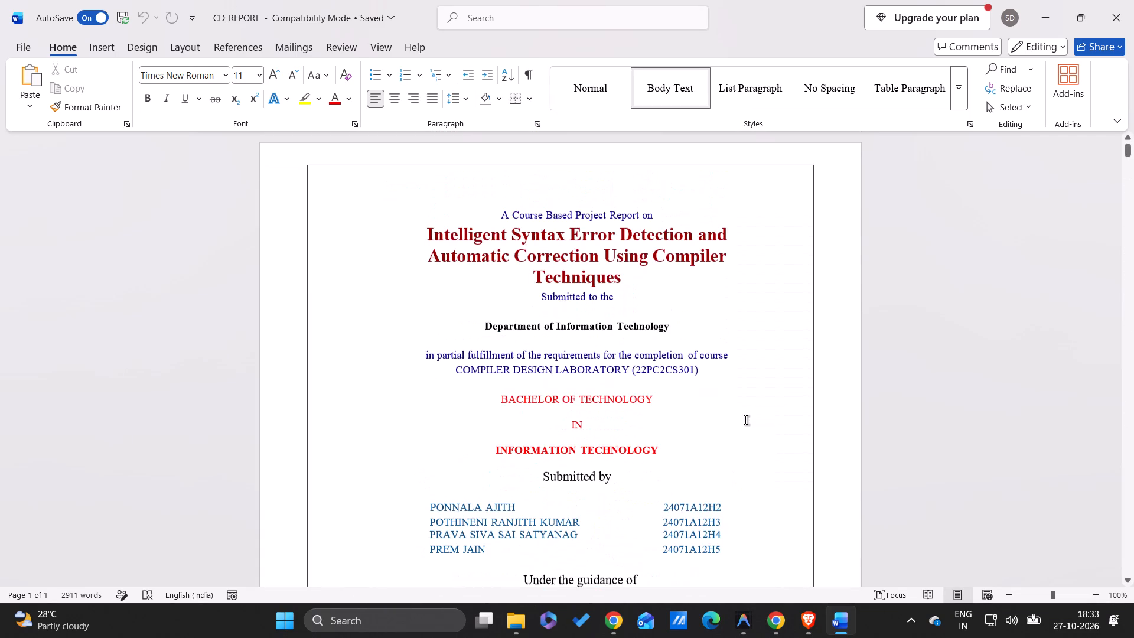
{"action": "scroll", "coordinate": [745, 420], "scroll_direction": "up", "scroll_amount": 4}
{"action": "scroll", "coordinate": [866, 377], "scroll_direction": "down", "scroll_amount": 3}
{"action": "scroll", "coordinate": [866, 377], "scroll_direction": "up", "scroll_amount": 1}
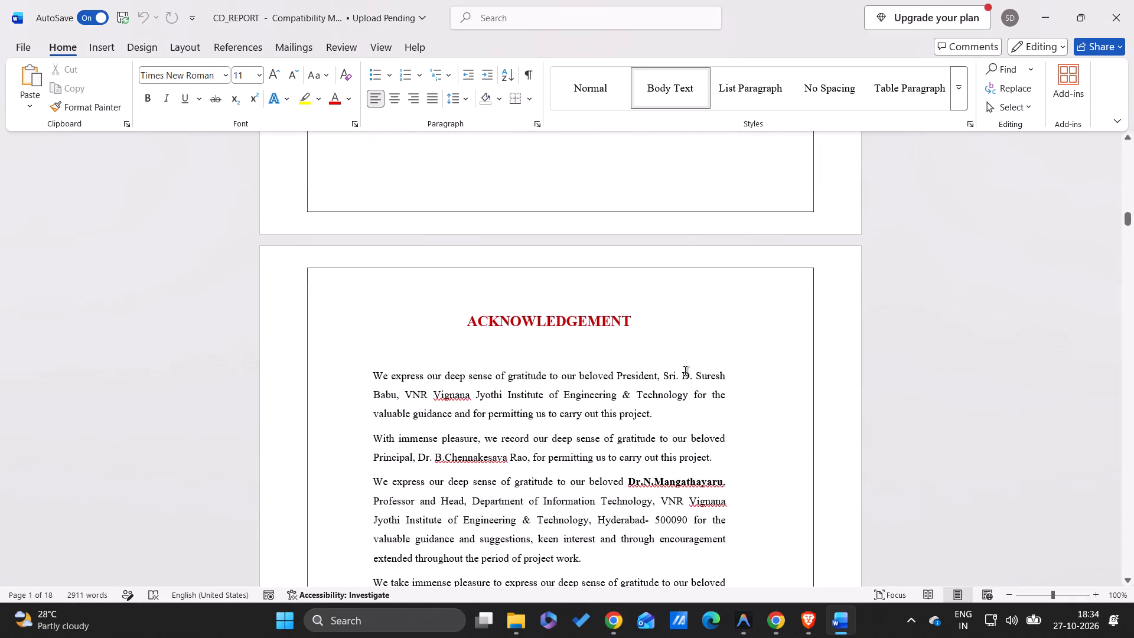
{"action": "scroll", "coordinate": [685, 371], "scroll_direction": "down", "scroll_amount": 2}
{"action": "scroll", "coordinate": [787, 356], "scroll_direction": "down", "scroll_amount": 3}
{"action": "scroll", "coordinate": [787, 356], "scroll_direction": "up", "scroll_amount": 1}
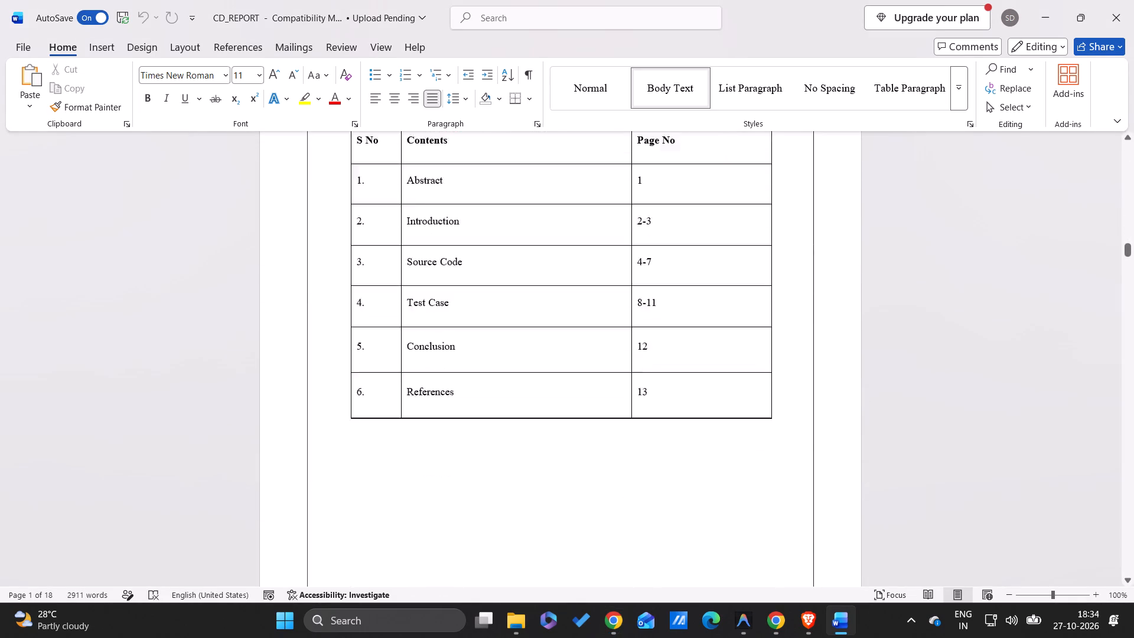
{"action": "scroll", "coordinate": [787, 356], "scroll_direction": "up", "scroll_amount": 1}
{"action": "scroll", "coordinate": [787, 356], "scroll_direction": "down", "scroll_amount": 3}
{"action": "scroll", "coordinate": [787, 356], "scroll_direction": "up", "scroll_amount": 1}
{"action": "scroll", "coordinate": [787, 356], "scroll_direction": "down", "scroll_amount": 1}
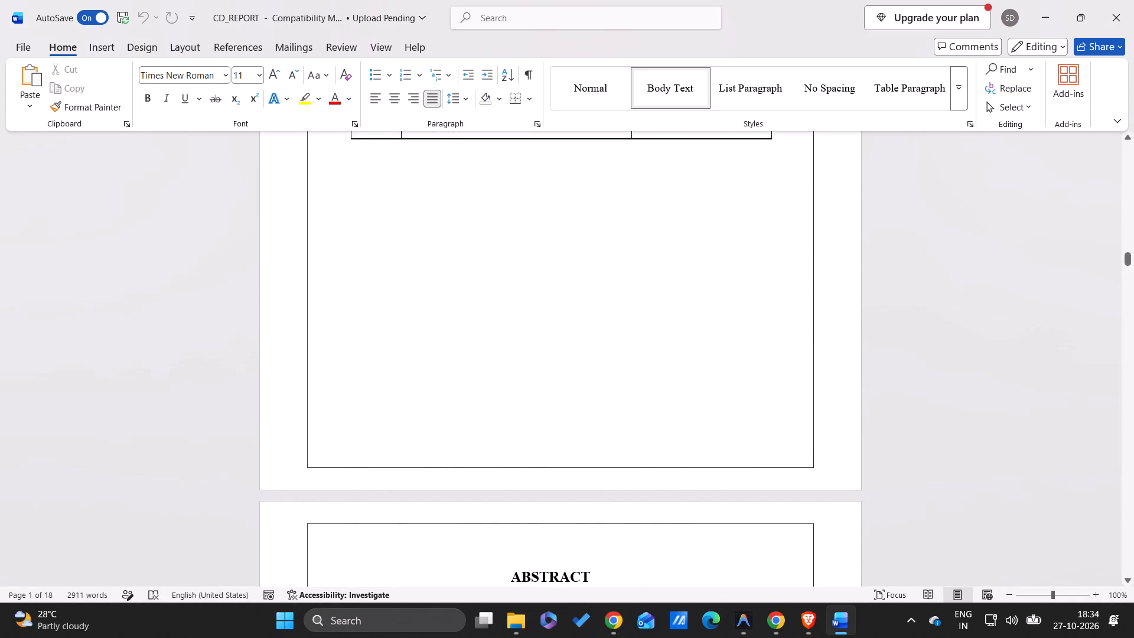
{"action": "scroll", "coordinate": [787, 356], "scroll_direction": "down", "scroll_amount": 1}
{"action": "scroll", "coordinate": [787, 356], "scroll_direction": "up", "scroll_amount": 1}
{"action": "scroll", "coordinate": [787, 356], "scroll_direction": "down", "scroll_amount": 1}
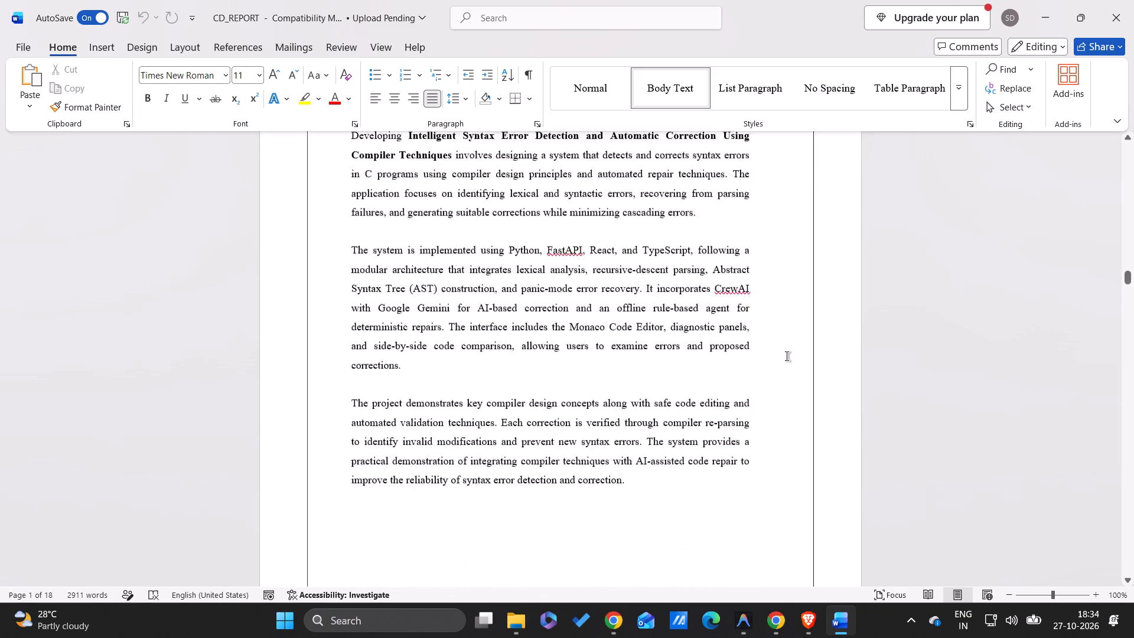
{"action": "scroll", "coordinate": [787, 356], "scroll_direction": "down", "scroll_amount": 4}
{"action": "scroll", "coordinate": [787, 356], "scroll_direction": "up", "scroll_amount": 1}
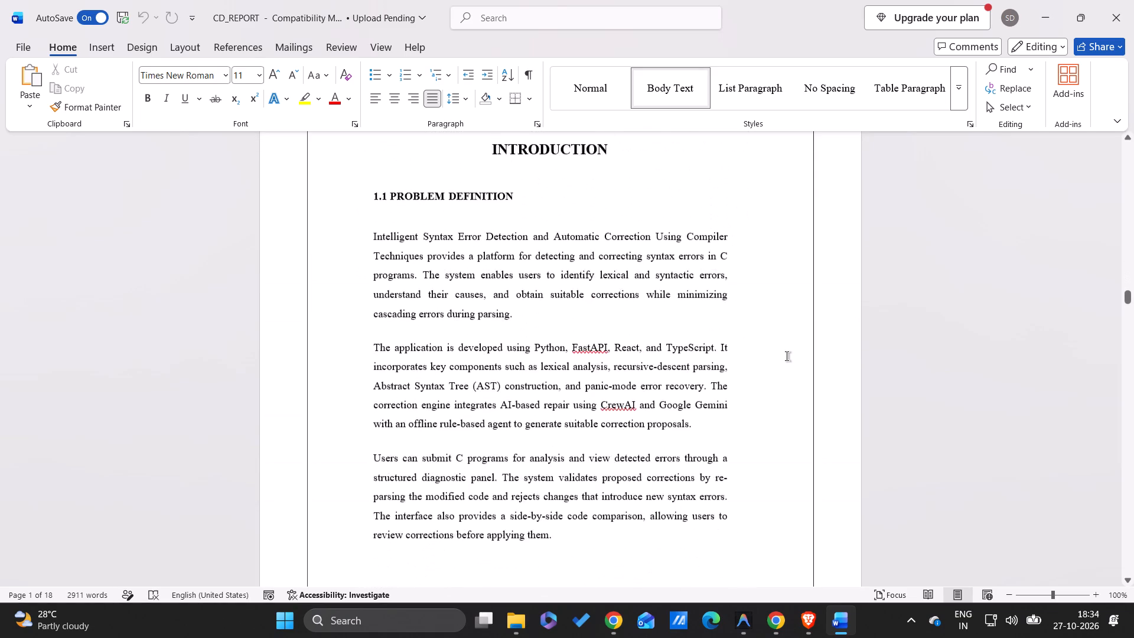
{"action": "scroll", "coordinate": [787, 356], "scroll_direction": "up", "scroll_amount": 1}
Select the entire CD_REPORT document and set the left paragraph indent to 0 cm.
{"action": "left_click", "coordinate": [763, 352]}
{"action": "key", "text": "ctrl+a"}
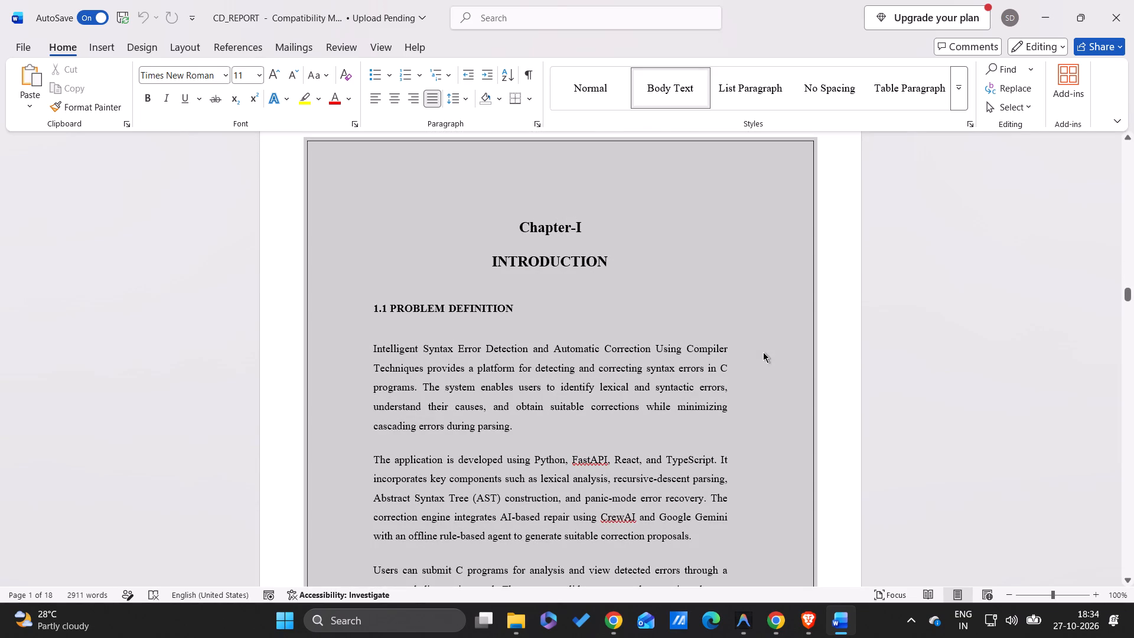
{"action": "scroll", "coordinate": [562, 314], "scroll_direction": "up", "scroll_amount": 6}
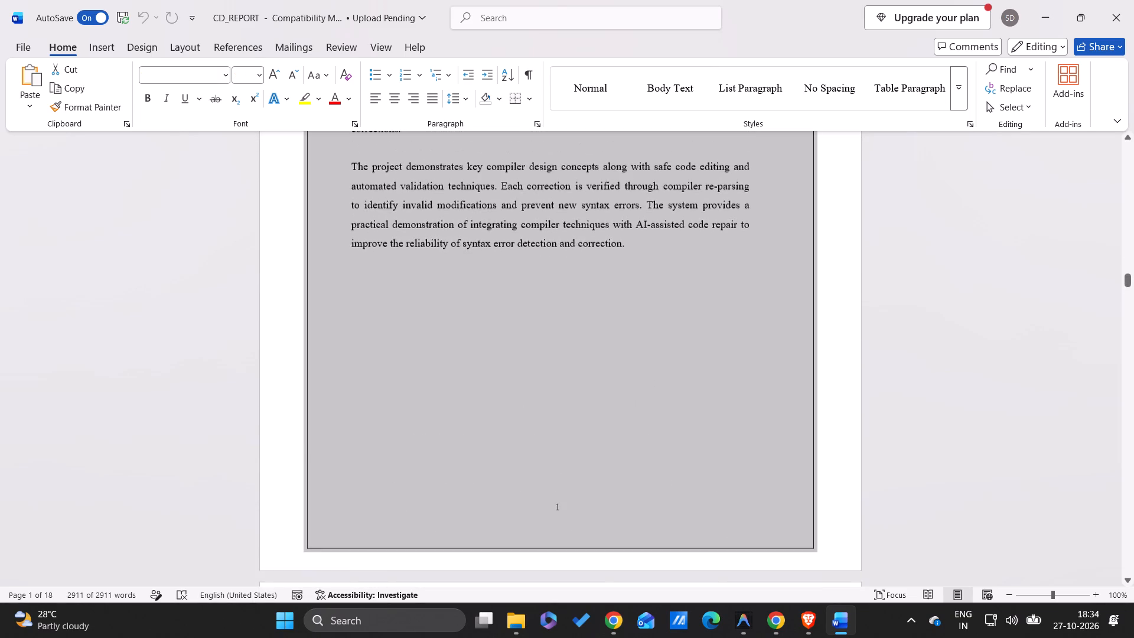
{"action": "scroll", "coordinate": [562, 314], "scroll_direction": "up", "scroll_amount": 4}
{"action": "left_click", "coordinate": [171, 50]}
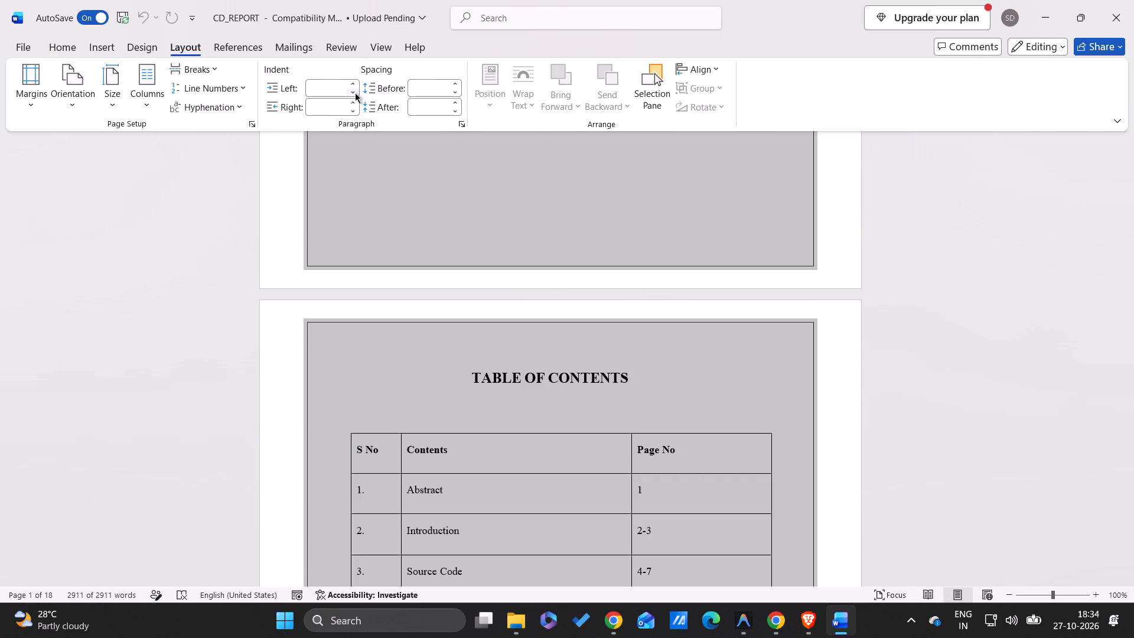
{"action": "double_click", "coordinate": [355, 93]}
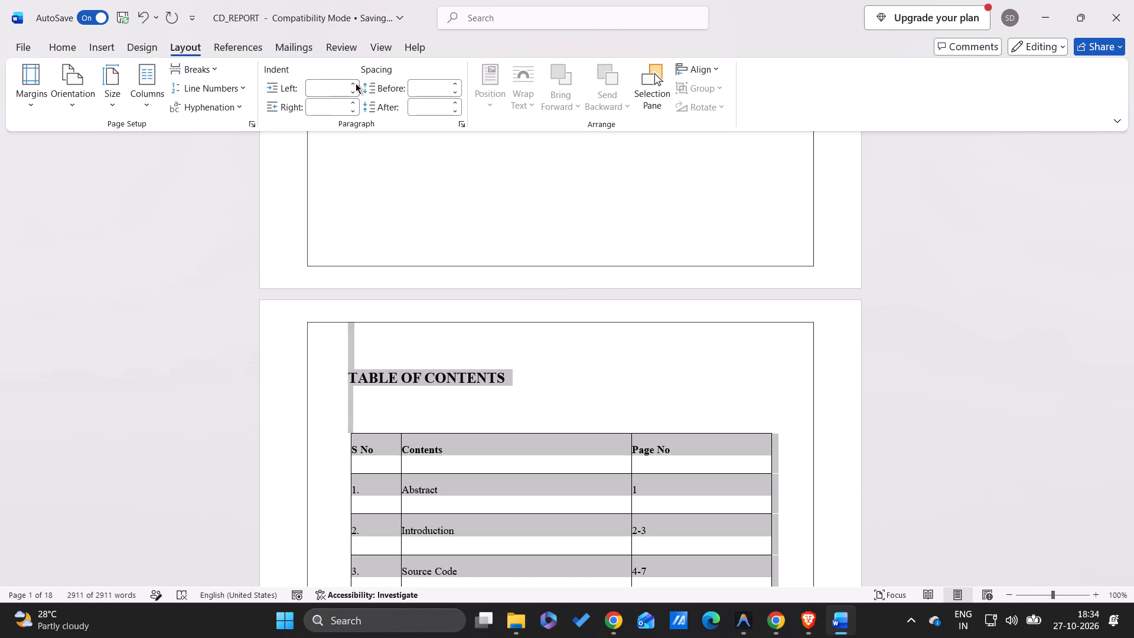
{"action": "triple_click", "coordinate": [356, 83]}
Review the re-indented front pages from the acknowledgement back to the cover page, clearing the selection.
{"action": "scroll", "coordinate": [450, 210], "scroll_direction": "up", "scroll_amount": 3}
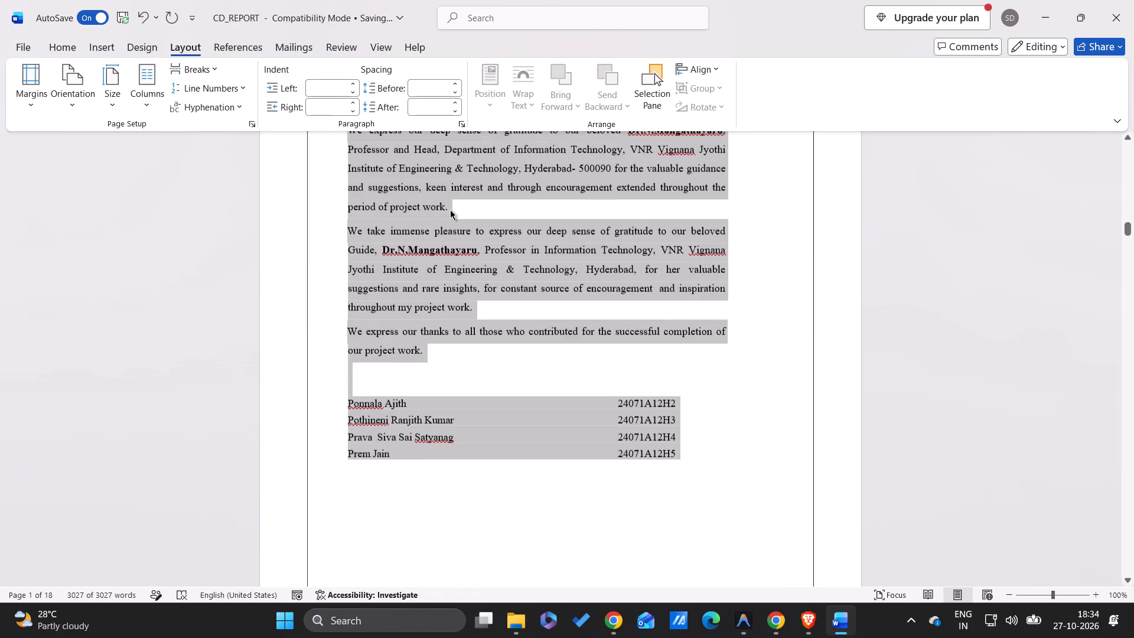
{"action": "scroll", "coordinate": [450, 210], "scroll_direction": "up", "scroll_amount": 1}
{"action": "scroll", "coordinate": [552, 241], "scroll_direction": "up", "scroll_amount": 1}
{"action": "scroll", "coordinate": [566, 330], "scroll_direction": "up", "scroll_amount": 1}
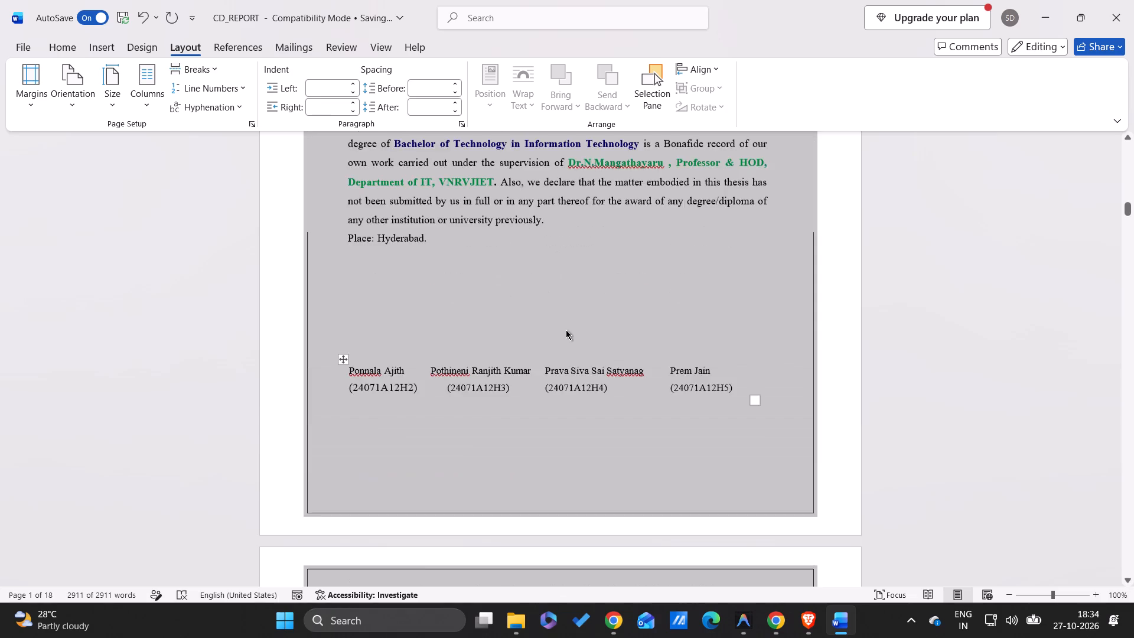
{"action": "scroll", "coordinate": [566, 330], "scroll_direction": "up", "scroll_amount": 5}
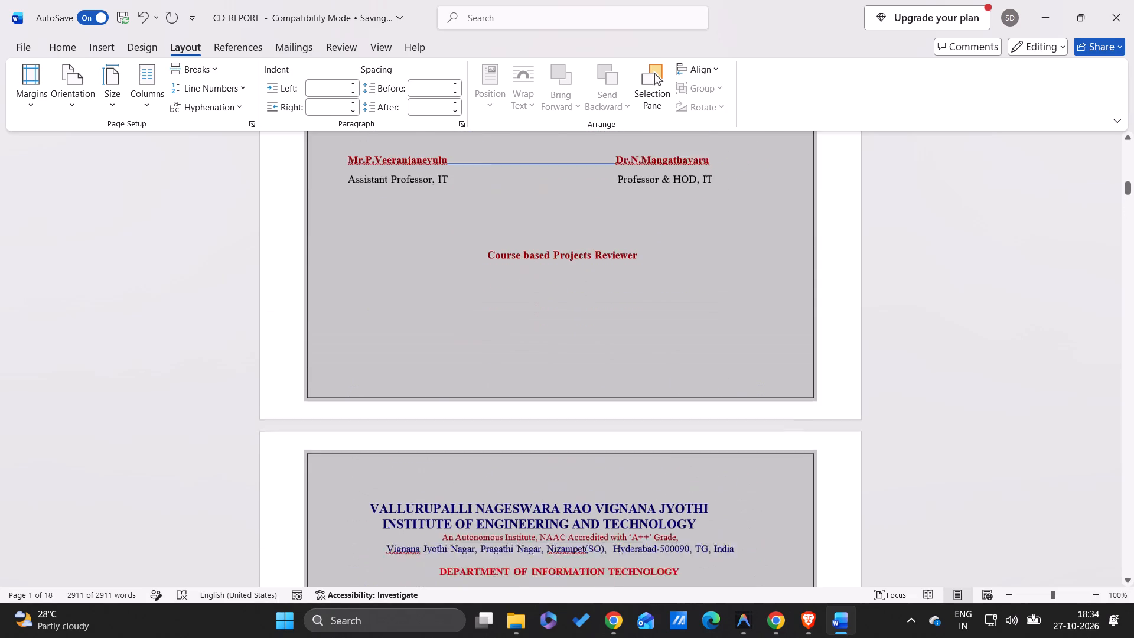
{"action": "scroll", "coordinate": [524, 317], "scroll_direction": "up", "scroll_amount": 2}
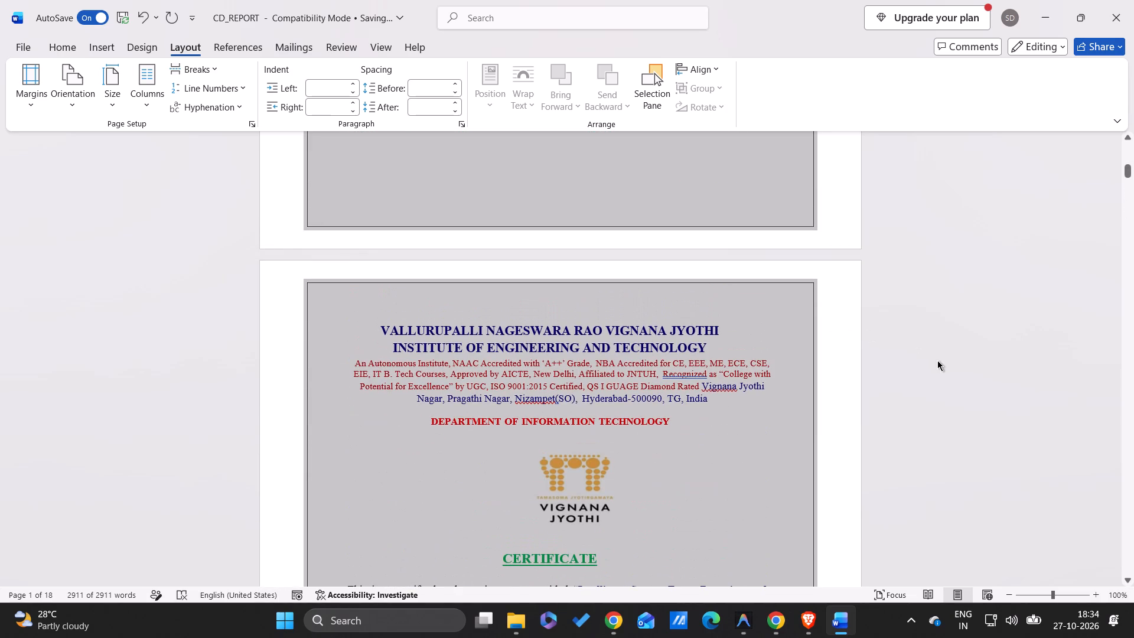
{"action": "left_click", "coordinate": [937, 360]}
{"action": "scroll", "coordinate": [937, 360], "scroll_direction": "up", "scroll_amount": 3}
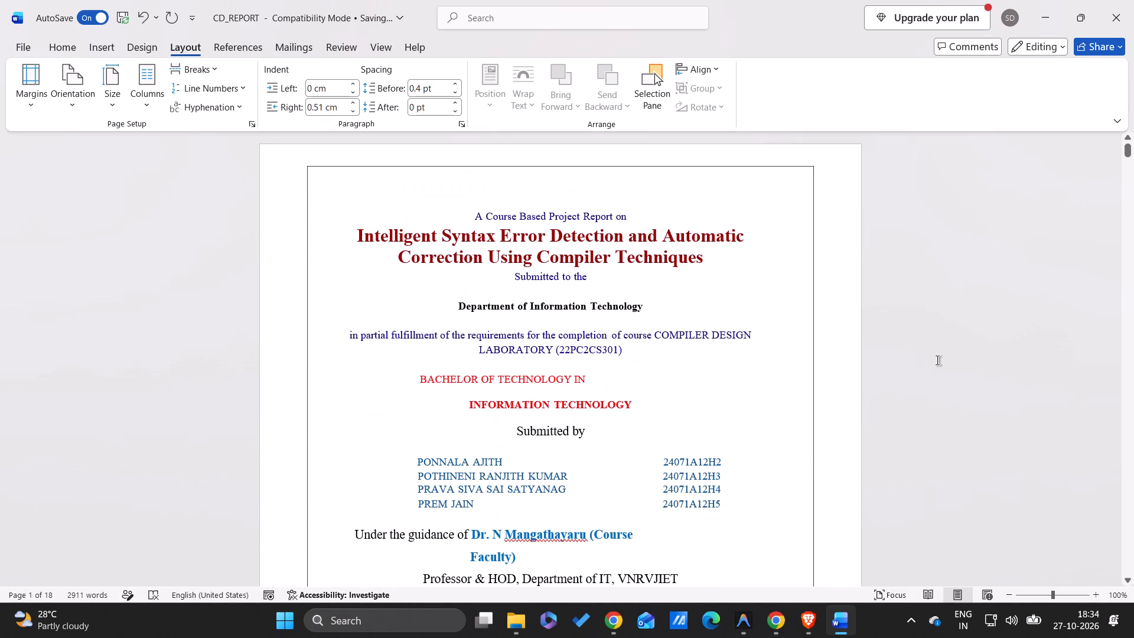
Undo the document-wide paragraph indent changes until CD_REPORT's original layout is restored, and clear the whole-document selection.
{"action": "key", "text": "ctrl+z"}
{"action": "key", "text": "ctrl+z"}
{"action": "key", "text": "ctrl+z"}
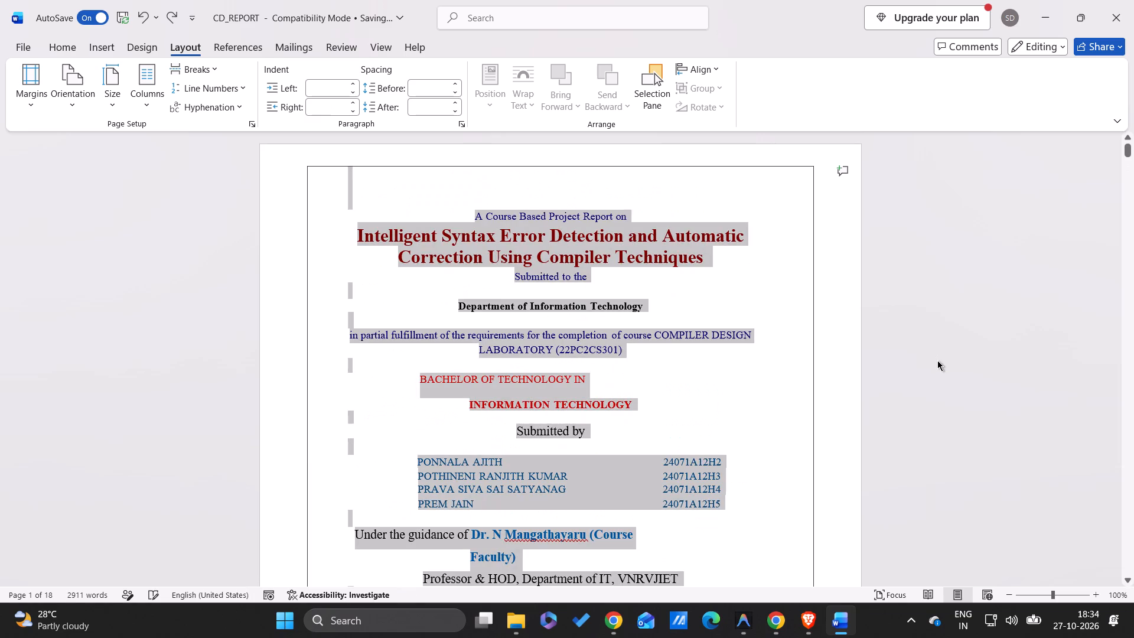
{"action": "key", "text": "ctrl+z"}
{"action": "scroll", "coordinate": [937, 360], "scroll_direction": "down", "scroll_amount": 3}
{"action": "key", "text": "ctrl+z"}
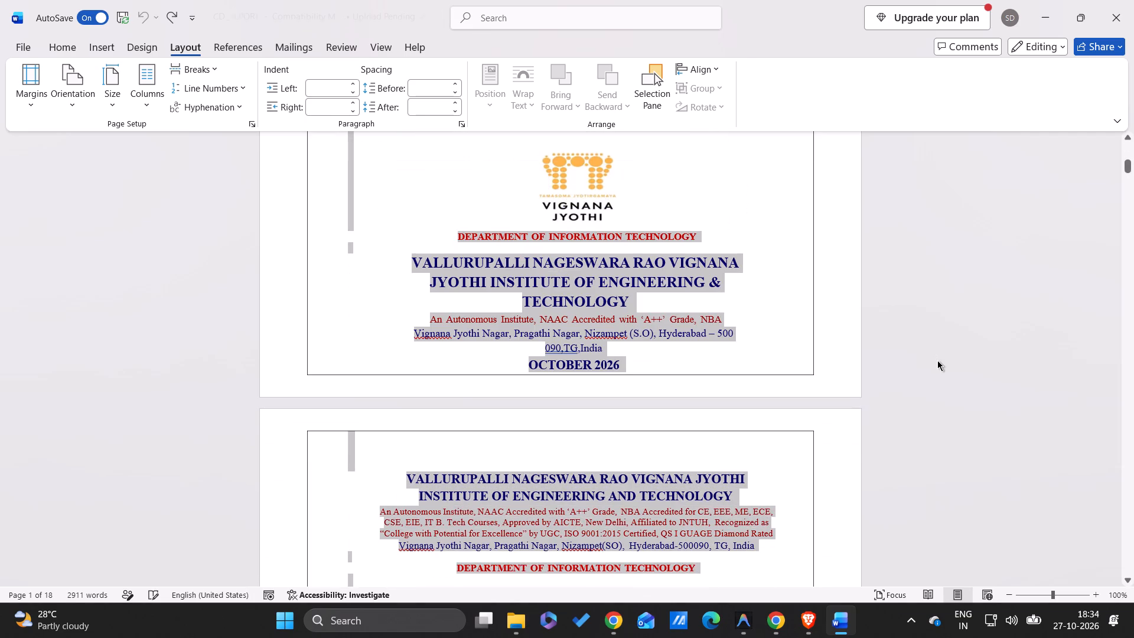
{"action": "key", "text": "ctrl+z"}
{"action": "scroll", "coordinate": [937, 360], "scroll_direction": "up", "scroll_amount": 3}
{"action": "left_click", "coordinate": [937, 360]}
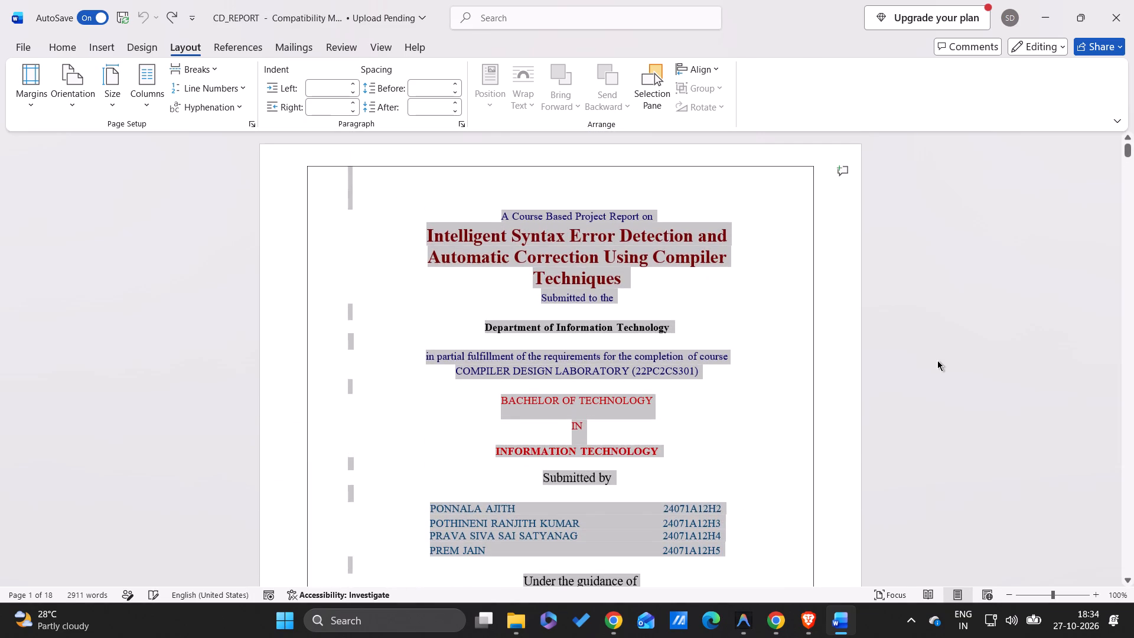
Examine CD_REPORT's layout in a multi-page overview, from the front pages to the Chapter-II source code pages.
{"action": "scroll", "coordinate": [937, 360], "scroll_direction": "down", "scroll_amount": 3}
{"action": "scroll", "coordinate": [937, 360], "scroll_direction": "down", "scroll_amount": 1, "text": "ctrl"}
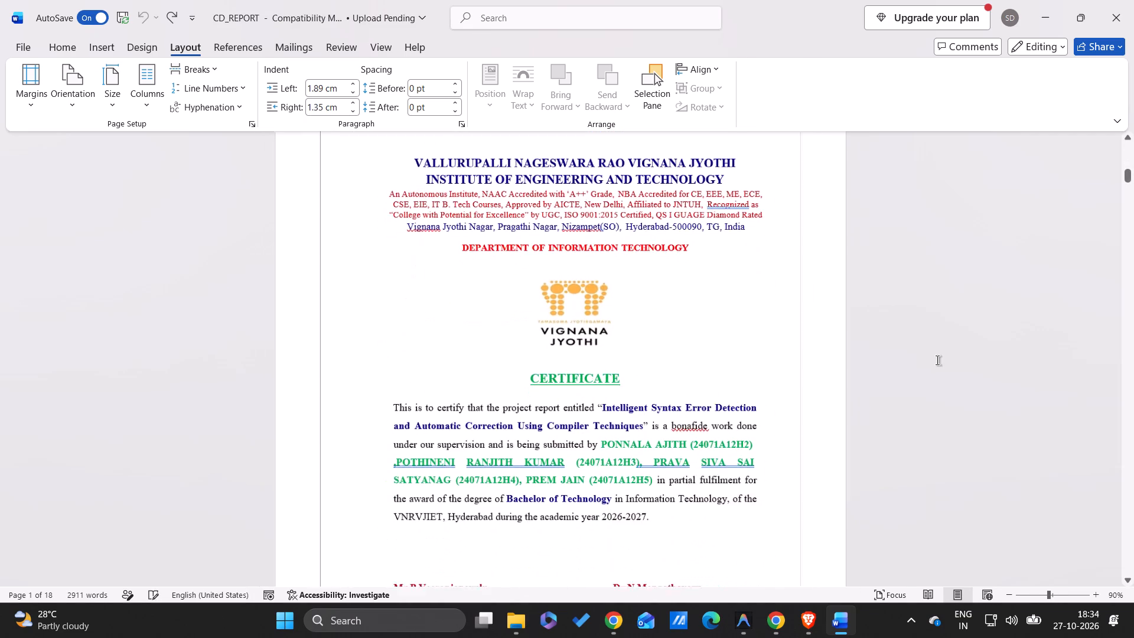
{"action": "scroll", "coordinate": [937, 360], "scroll_direction": "down", "scroll_amount": 5, "text": "ctrl"}
{"action": "scroll", "coordinate": [814, 375], "scroll_direction": "up", "scroll_amount": 2}
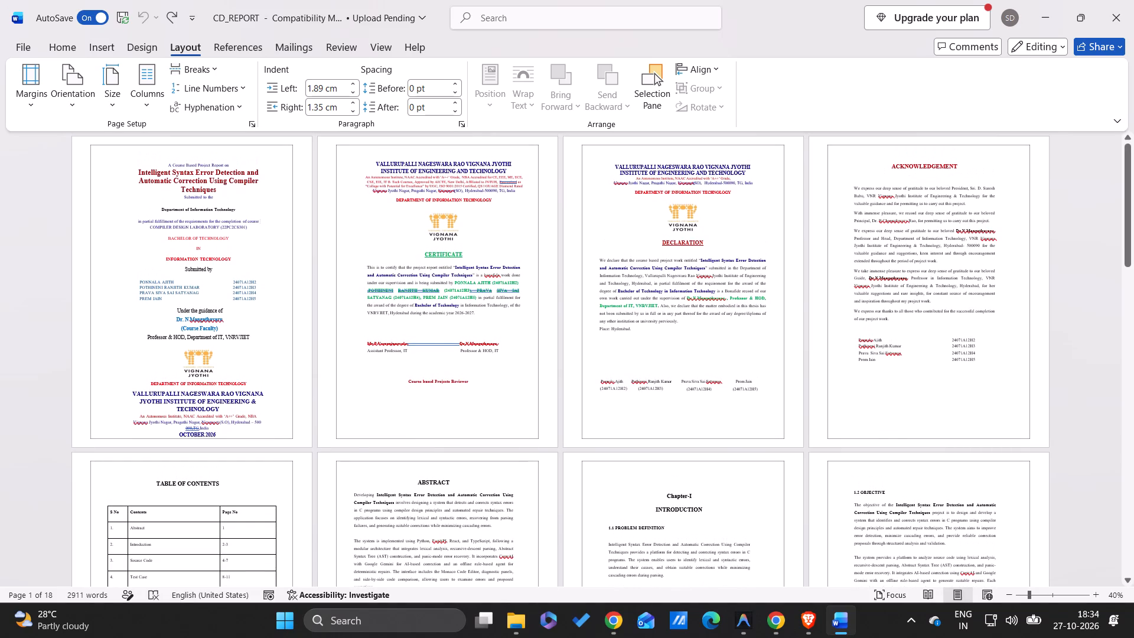
{"action": "scroll", "coordinate": [814, 375], "scroll_direction": "up", "scroll_amount": 1}
{"action": "scroll", "coordinate": [814, 375], "scroll_direction": "down", "scroll_amount": 2}
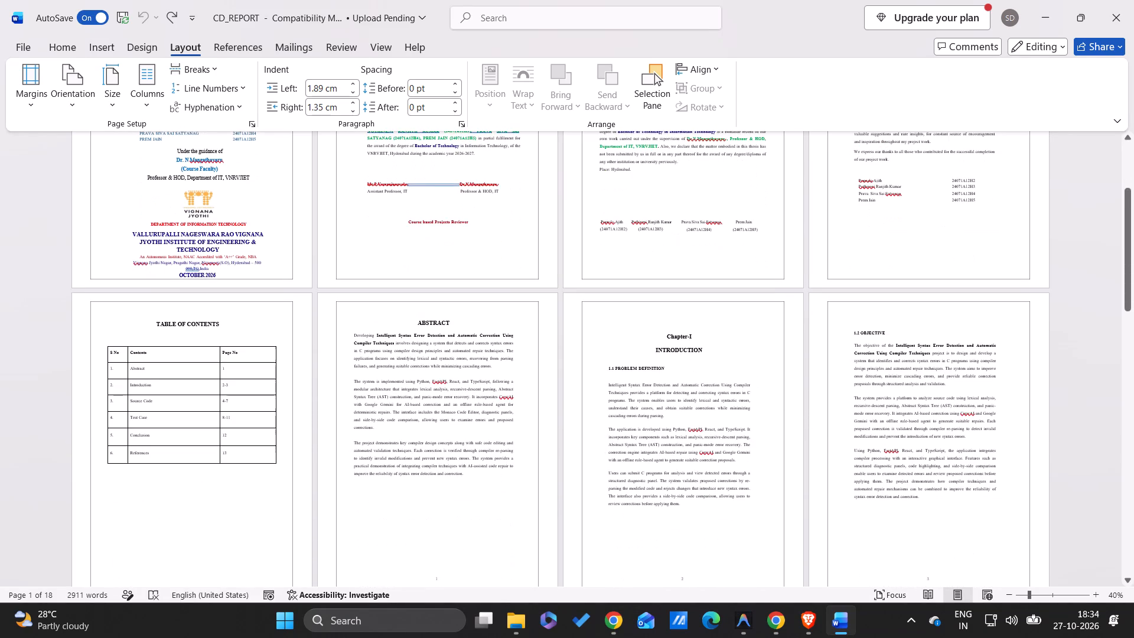
{"action": "scroll", "coordinate": [693, 405], "scroll_direction": "down", "scroll_amount": 3}
{"action": "scroll", "coordinate": [693, 405], "scroll_direction": "up", "scroll_amount": 1}
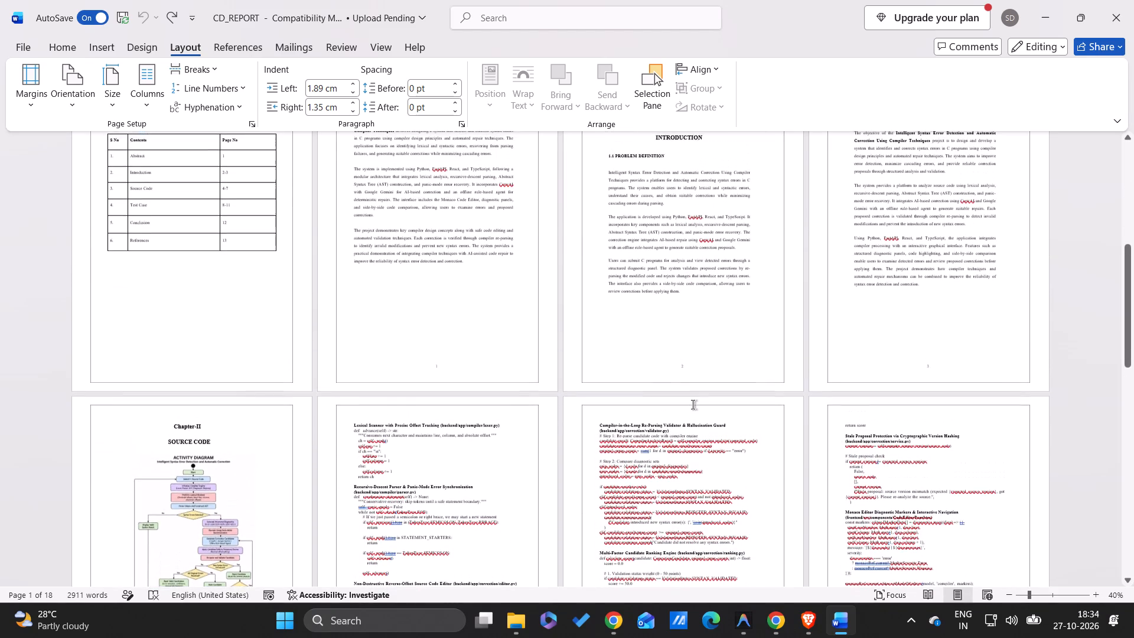
{"action": "scroll", "coordinate": [693, 405], "scroll_direction": "up", "scroll_amount": 1}
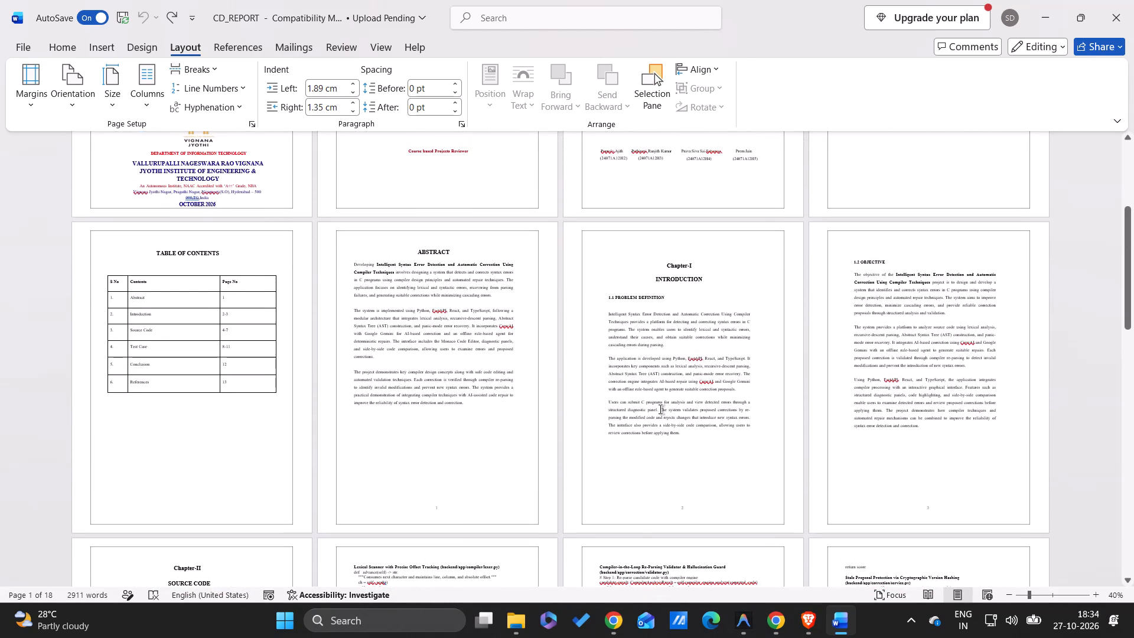
{"action": "scroll", "coordinate": [473, 416], "scroll_direction": "down", "scroll_amount": 4}
{"action": "scroll", "coordinate": [525, 424], "scroll_direction": "up", "scroll_amount": 1}
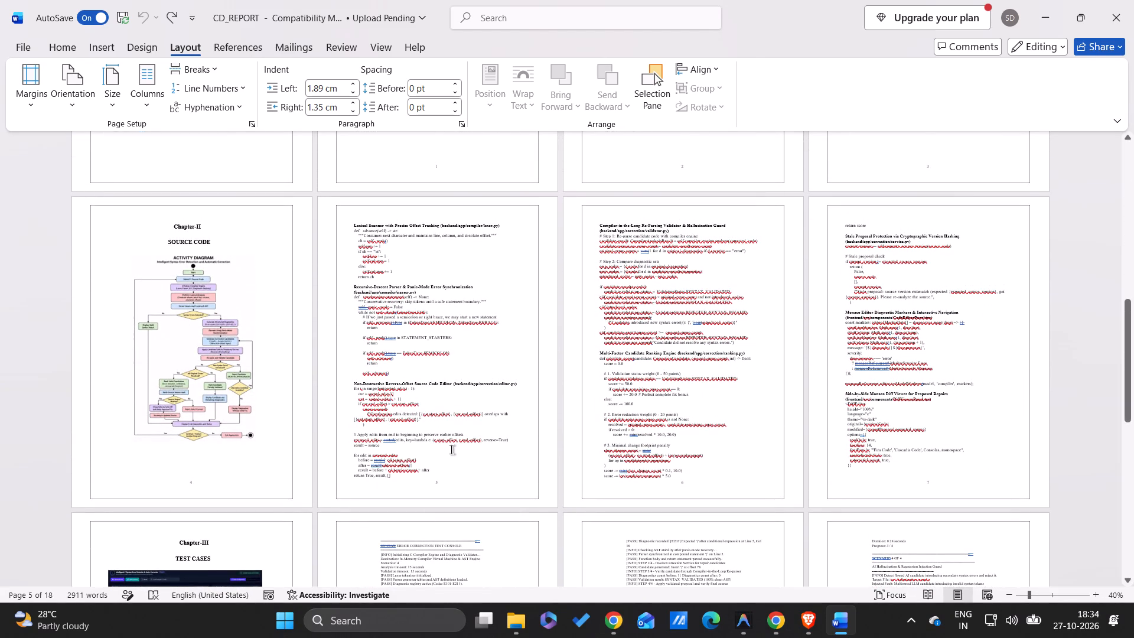
{"action": "scroll", "coordinate": [451, 450], "scroll_direction": "down", "scroll_amount": 1}
{"action": "scroll", "coordinate": [451, 450], "scroll_direction": "up", "scroll_amount": 2}
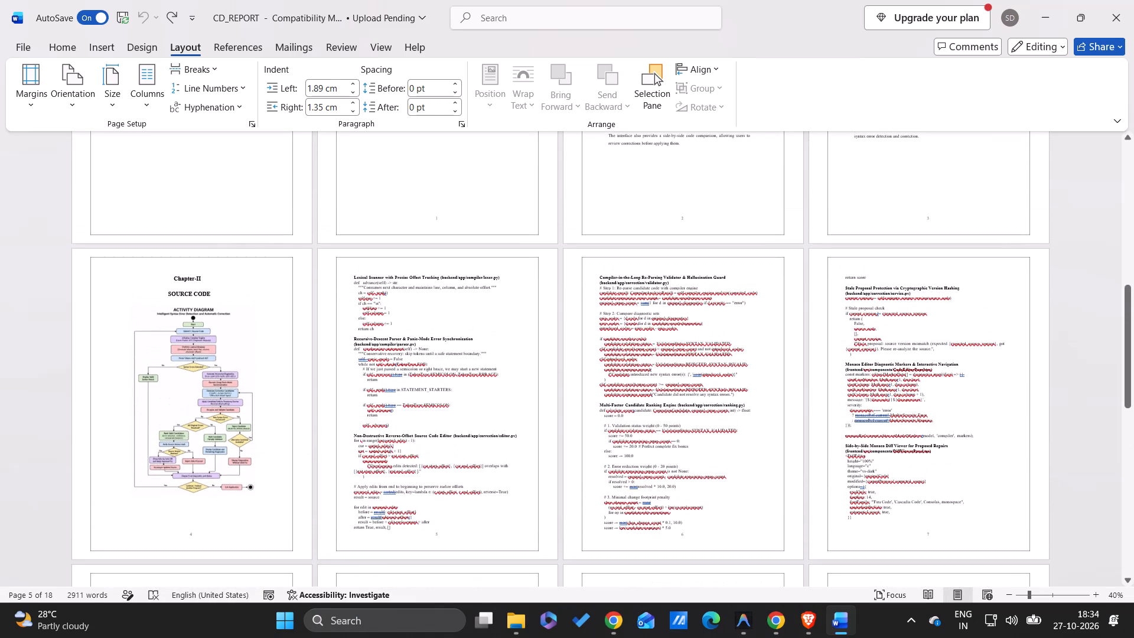
Examine the layout of the Chapter-II activity diagram, test cases, conclusion and references pages.
{"action": "left_click", "coordinate": [201, 453]}
{"action": "scroll", "coordinate": [416, 444], "scroll_direction": "down", "scroll_amount": 4}
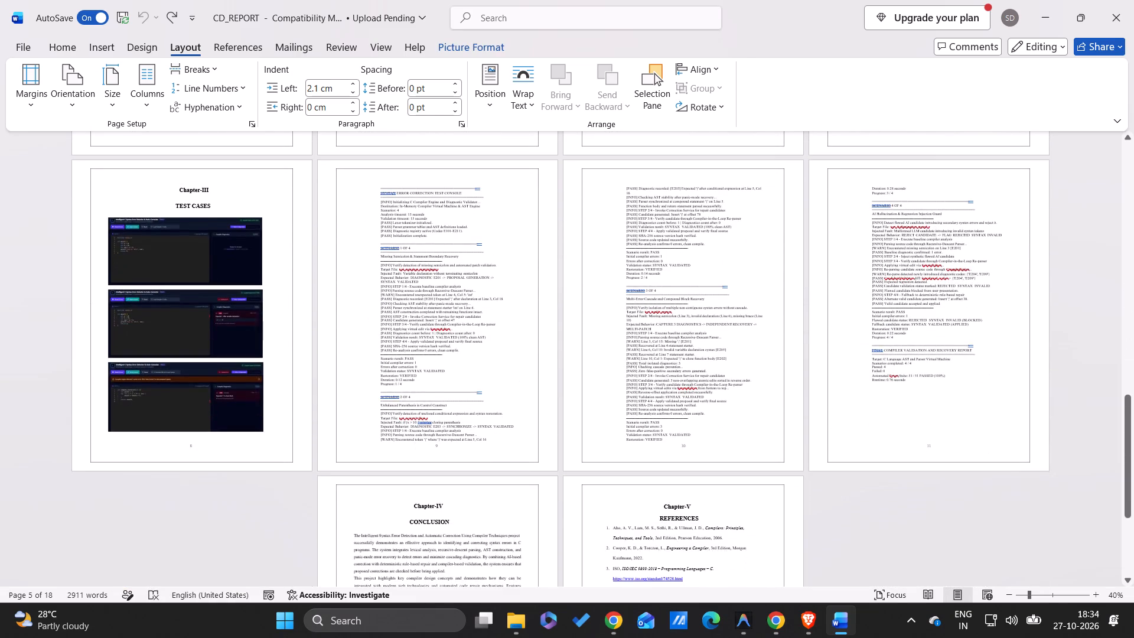
{"action": "scroll", "coordinate": [569, 374], "scroll_direction": "up", "scroll_amount": 1}
{"action": "scroll", "coordinate": [569, 374], "scroll_direction": "down", "scroll_amount": 4}
{"action": "scroll", "coordinate": [569, 374], "scroll_direction": "up", "scroll_amount": 1}
{"action": "scroll", "coordinate": [558, 432], "scroll_direction": "up", "scroll_amount": 1}
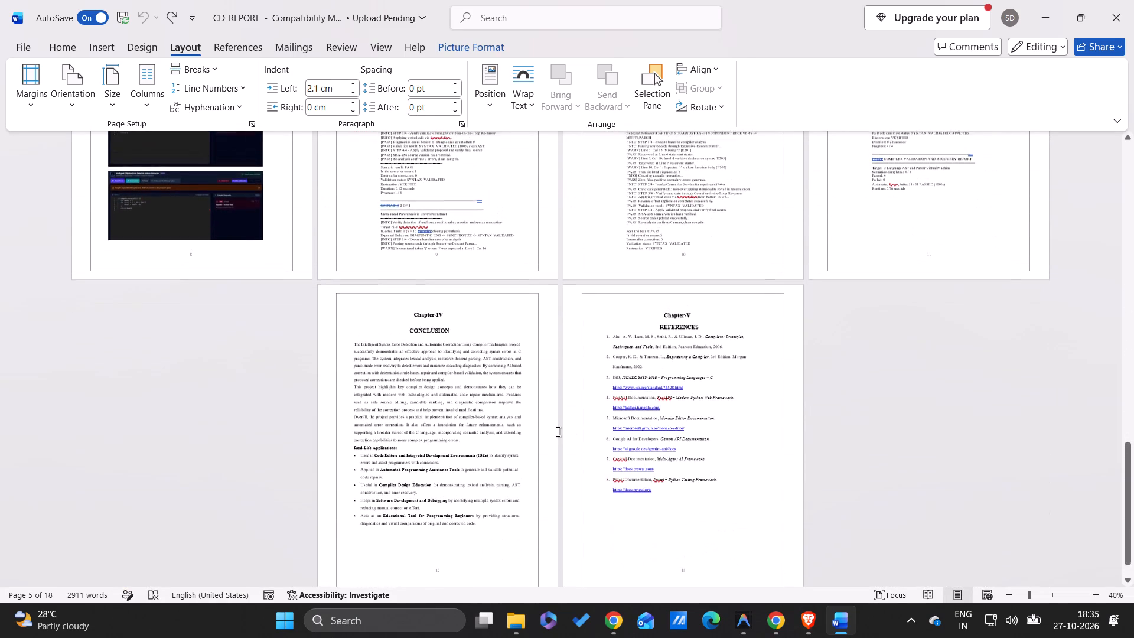
{"action": "scroll", "coordinate": [558, 432], "scroll_direction": "up", "scroll_amount": 2}
{"action": "scroll", "coordinate": [462, 437], "scroll_direction": "down", "scroll_amount": 1}
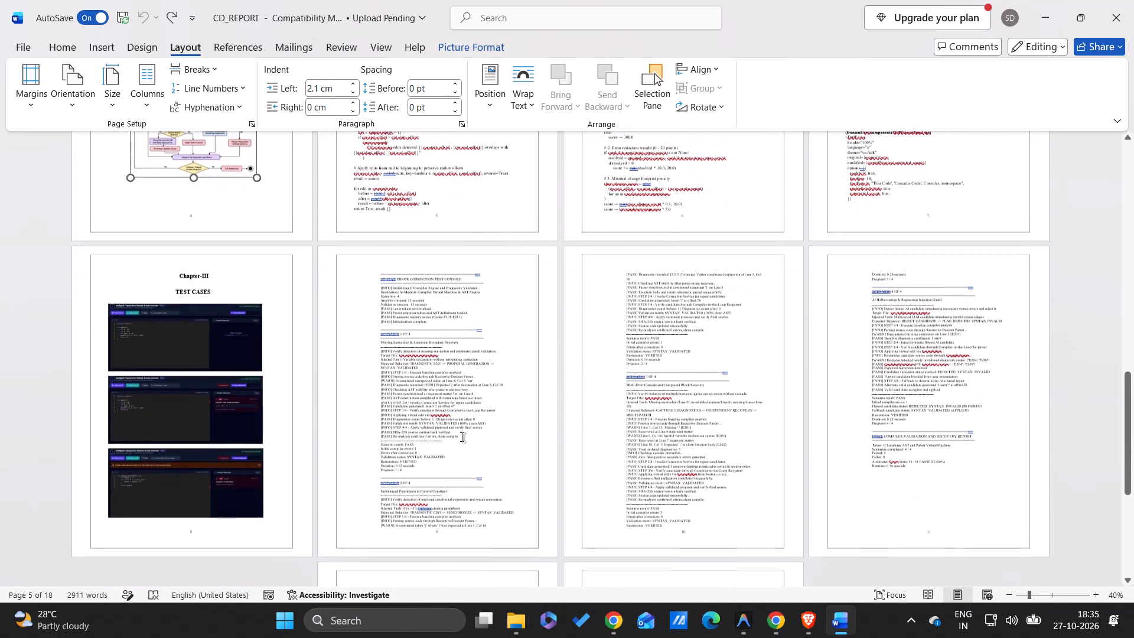
{"action": "scroll", "coordinate": [462, 437], "scroll_direction": "down", "scroll_amount": 1}
{"action": "scroll", "coordinate": [462, 437], "scroll_direction": "up", "scroll_amount": 5}
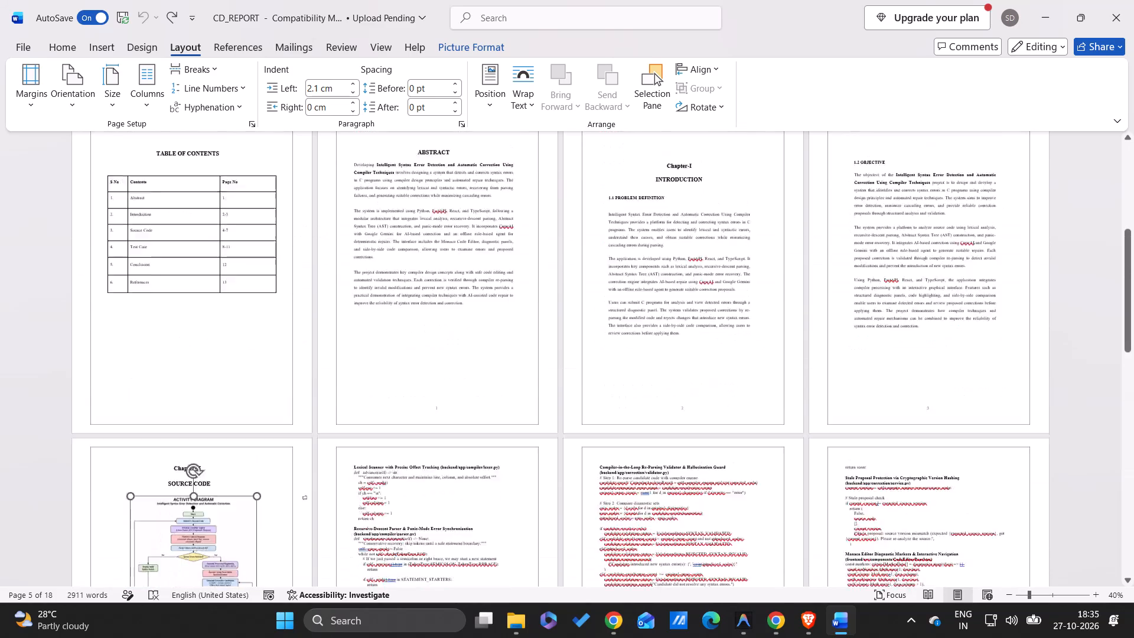
Examine the text alignment of the front pages, table of contents, abstract and Chapter-I pages at a larger scale.
{"action": "scroll", "coordinate": [462, 437], "scroll_direction": "up", "scroll_amount": 4}
{"action": "scroll", "coordinate": [462, 437], "scroll_direction": "down", "scroll_amount": 1}
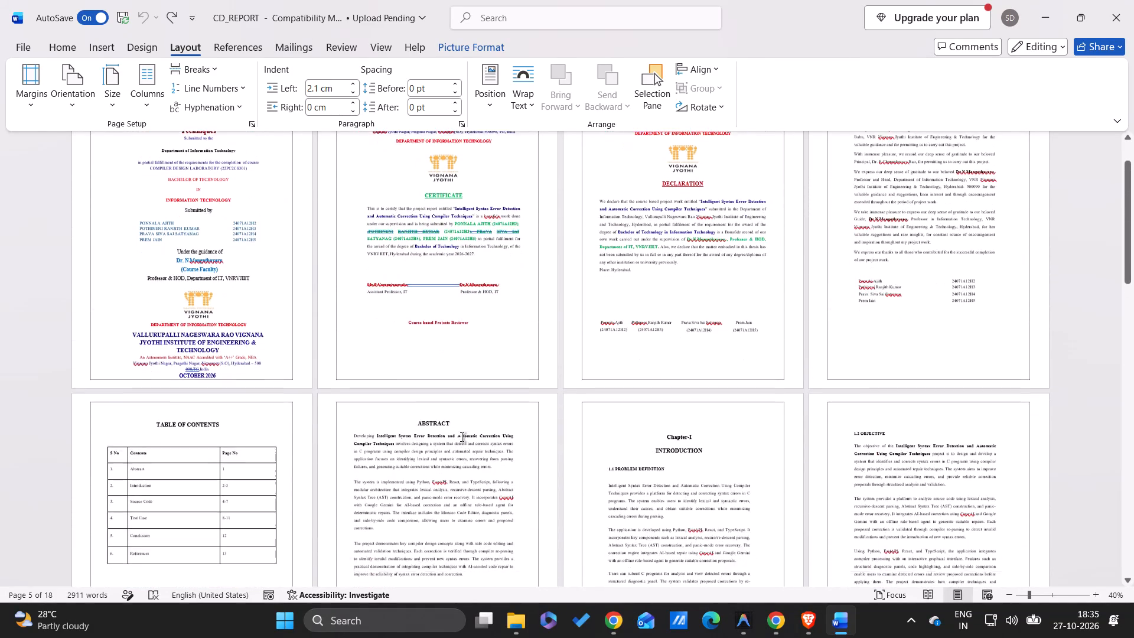
{"action": "scroll", "coordinate": [462, 437], "scroll_direction": "down", "scroll_amount": 1}
{"action": "scroll", "coordinate": [462, 437], "scroll_direction": "up", "scroll_amount": 5, "text": "ctrl"}
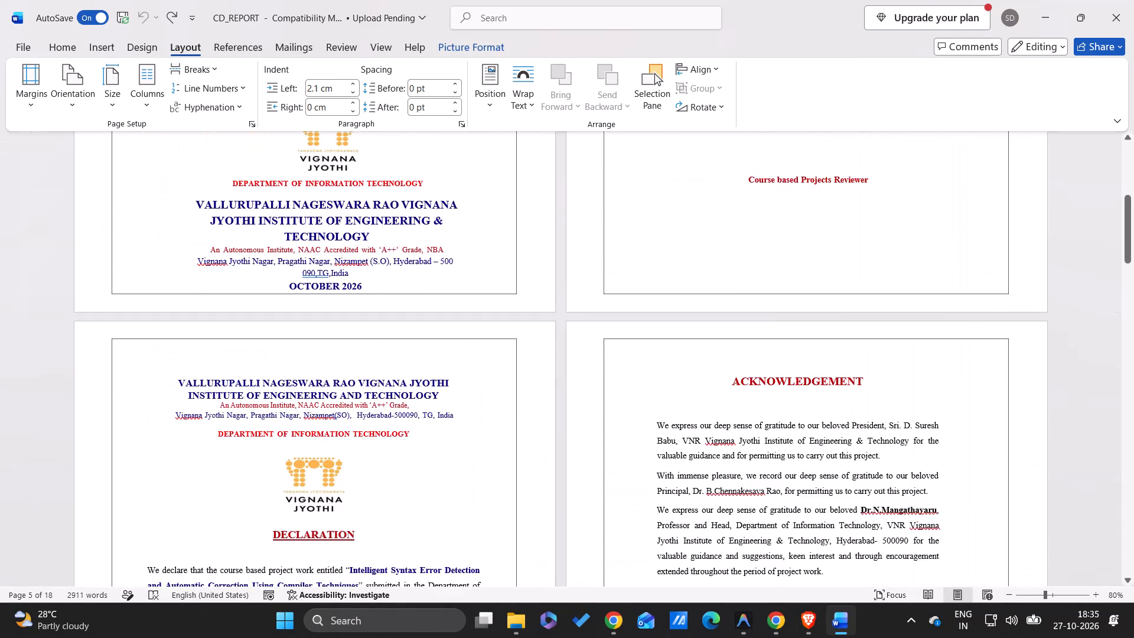
{"action": "scroll", "coordinate": [656, 417], "scroll_direction": "down", "scroll_amount": 3}
{"action": "scroll", "coordinate": [656, 417], "scroll_direction": "up", "scroll_amount": 1}
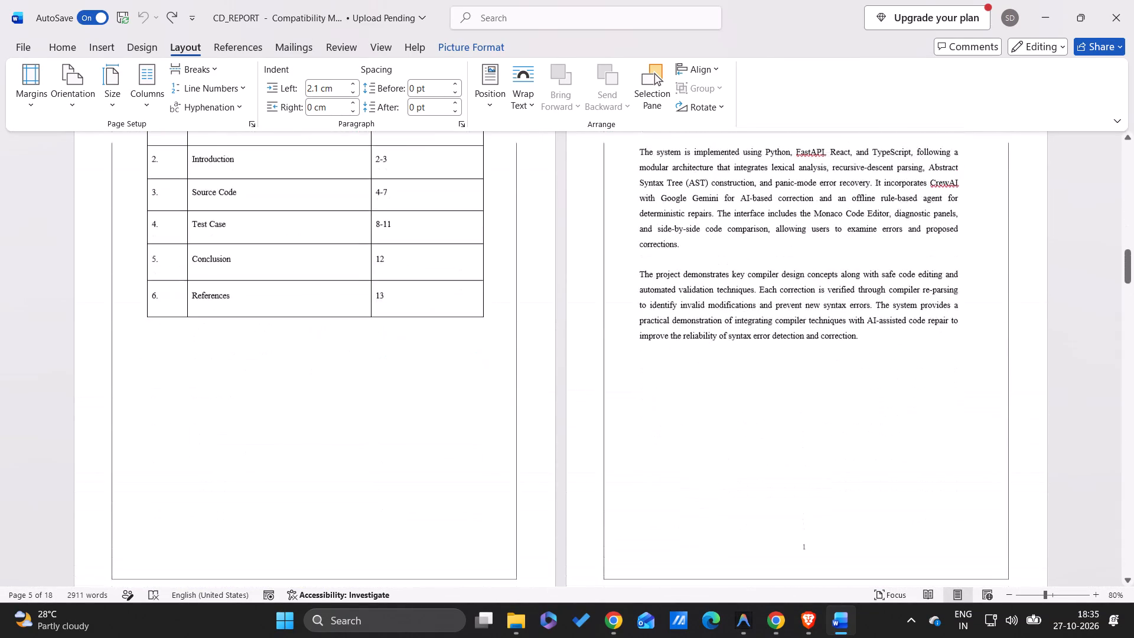
{"action": "scroll", "coordinate": [656, 417], "scroll_direction": "up", "scroll_amount": 1}
{"action": "scroll", "coordinate": [761, 408], "scroll_direction": "down", "scroll_amount": 2}
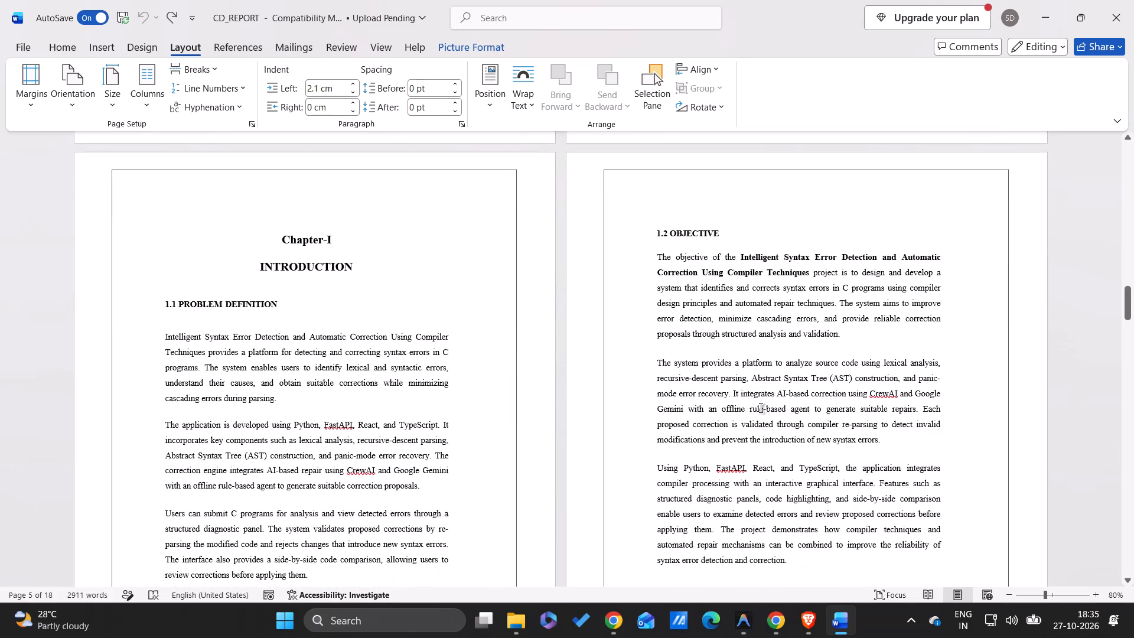
{"action": "scroll", "coordinate": [612, 424], "scroll_direction": "down", "scroll_amount": 1}
{"action": "scroll", "coordinate": [612, 424], "scroll_direction": "up", "scroll_amount": 5}
{"action": "scroll", "coordinate": [777, 395], "scroll_direction": "up", "scroll_amount": 1}
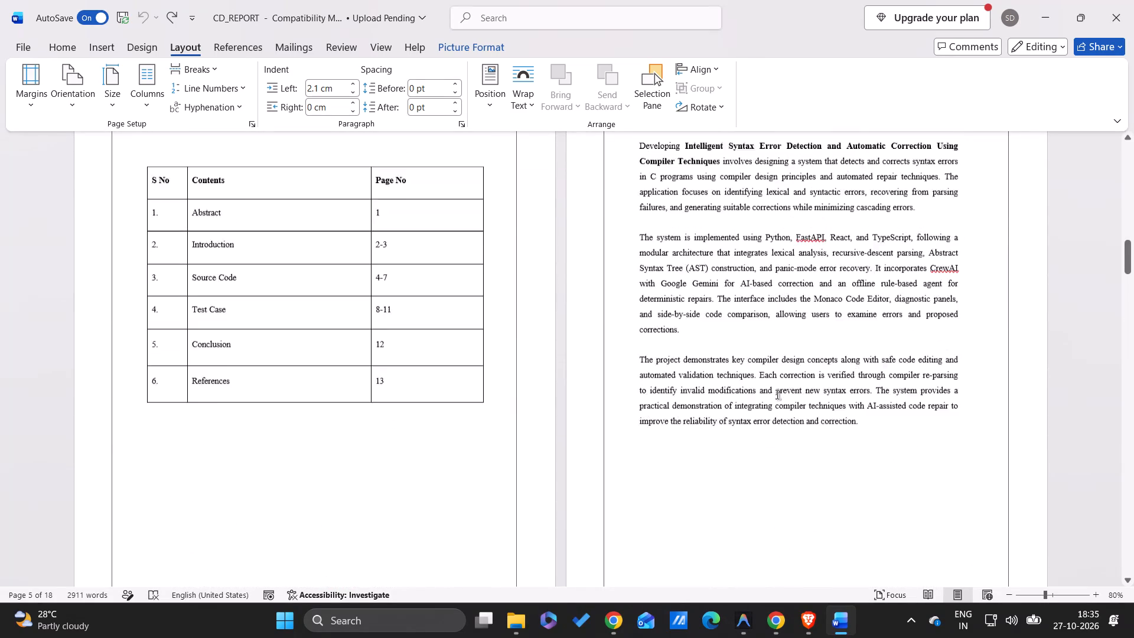
Compare the text margins of the Declaration and Acknowledgement pages side by side.
{"action": "scroll", "coordinate": [777, 395], "scroll_direction": "up", "scroll_amount": 6}
{"action": "right_click", "coordinate": [777, 395]}
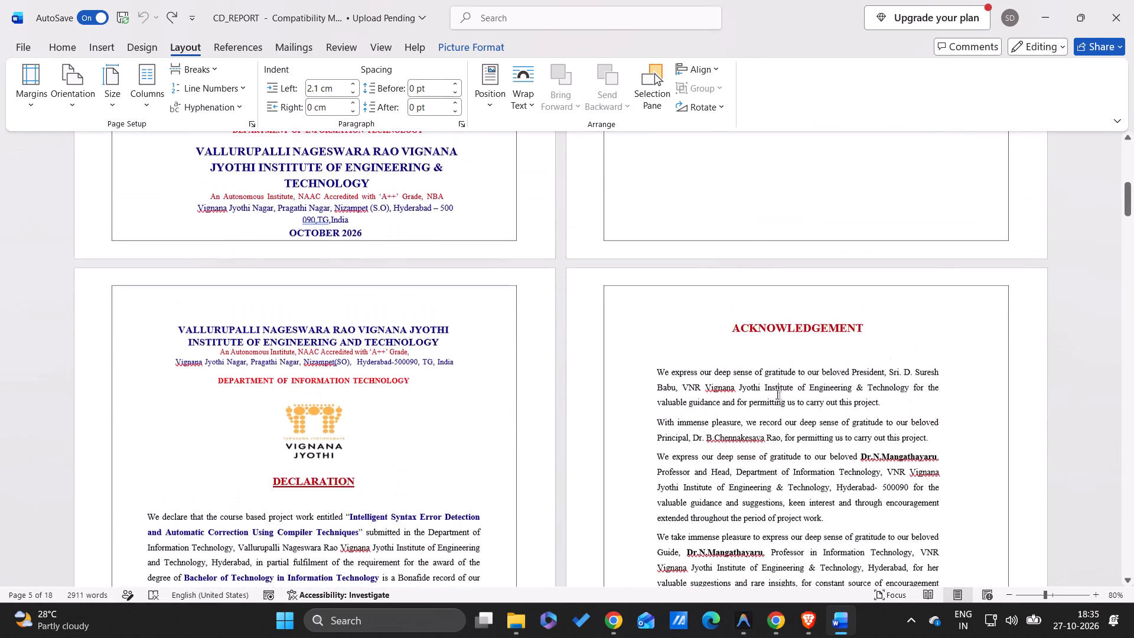
{"action": "scroll", "coordinate": [777, 395], "scroll_direction": "down", "scroll_amount": 2}
{"action": "scroll", "coordinate": [777, 395], "scroll_direction": "up", "scroll_amount": 1}
{"action": "left_click", "coordinate": [1020, 359]}
{"action": "scroll", "coordinate": [1020, 359], "scroll_direction": "up", "scroll_amount": 1}
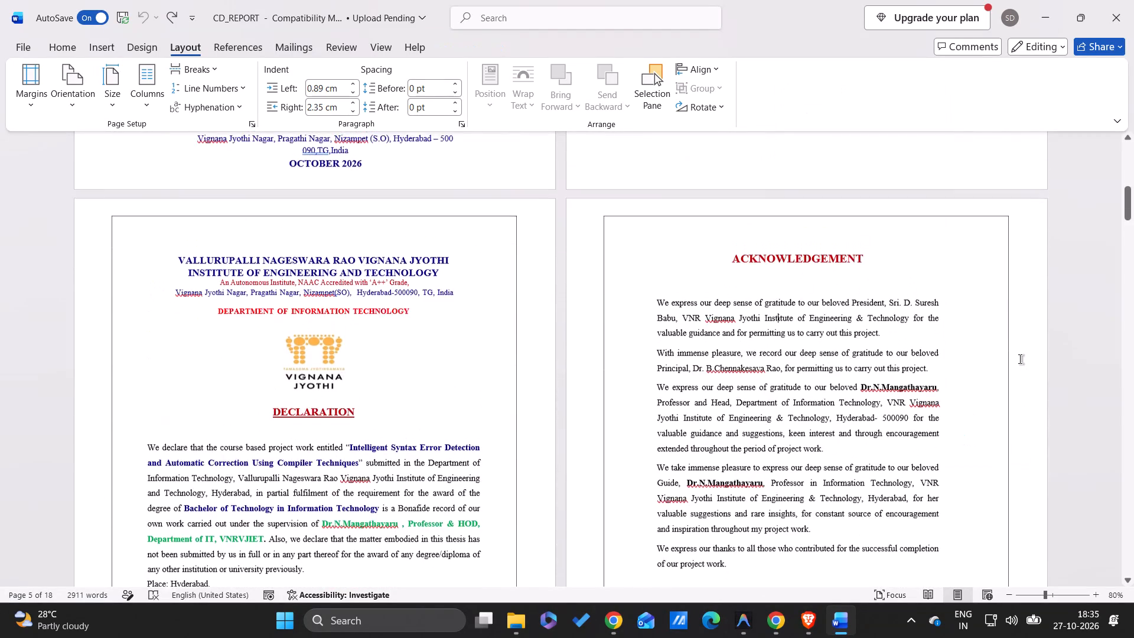
{"action": "scroll", "coordinate": [1020, 359], "scroll_direction": "up", "scroll_amount": 1}
{"action": "scroll", "coordinate": [1020, 359], "scroll_direction": "down", "scroll_amount": 2}
{"action": "scroll", "coordinate": [1020, 359], "scroll_direction": "up", "scroll_amount": 1}
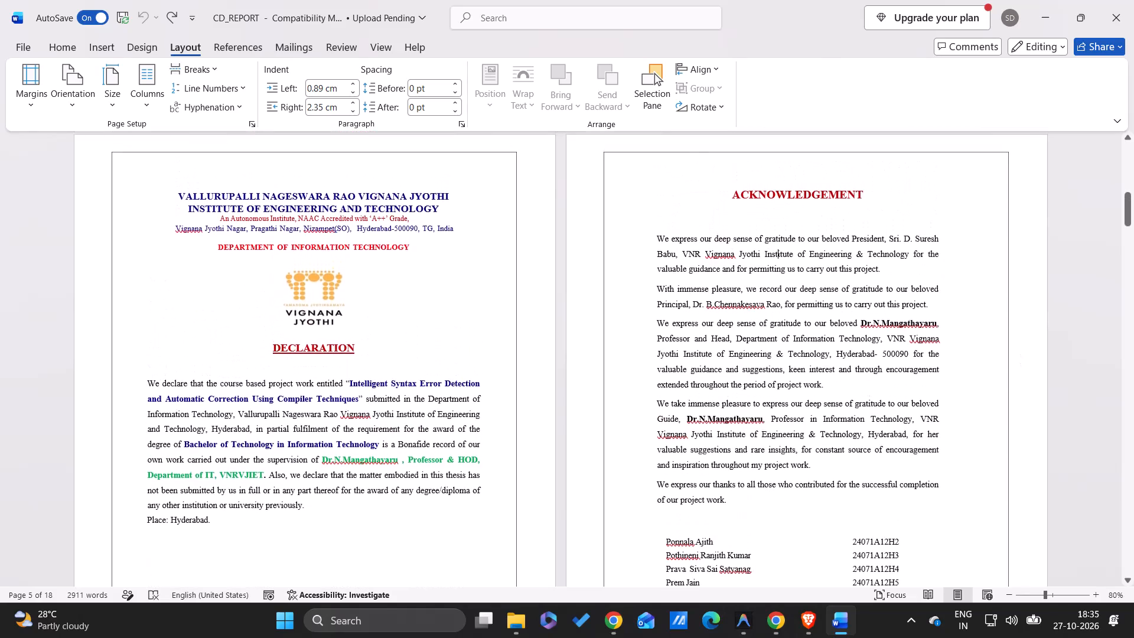
{"action": "scroll", "coordinate": [856, 460], "scroll_direction": "down", "scroll_amount": 1}
{"action": "scroll", "coordinate": [856, 460], "scroll_direction": "up", "scroll_amount": 1}
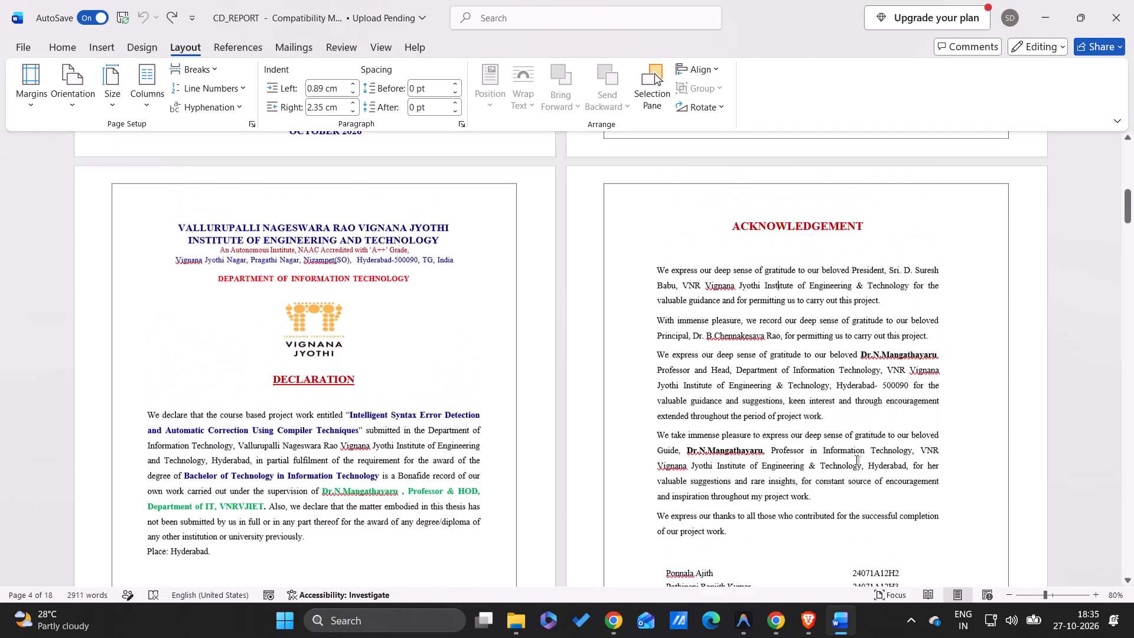
{"action": "scroll", "coordinate": [856, 460], "scroll_direction": "down", "scroll_amount": 1}
Select text in the Declaration's body paragraph to check its left and right indents against the Acknowledgement page.
{"action": "double_click", "coordinate": [327, 420]}
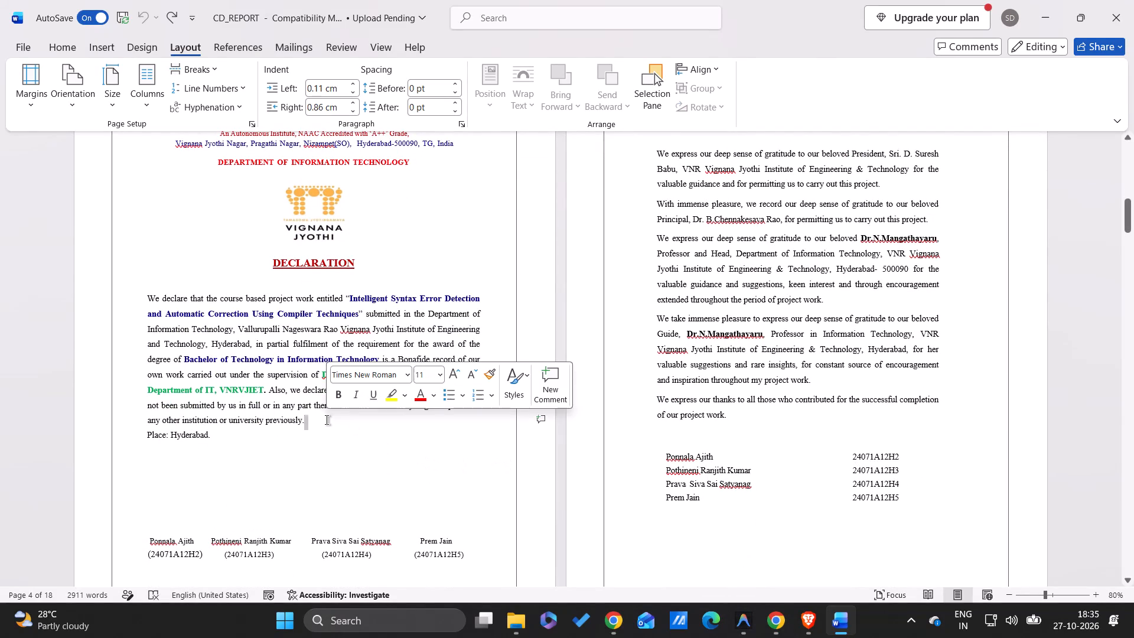
{"action": "left_click_drag", "start_coordinate": [236, 311], "coordinate": [398, 415]}
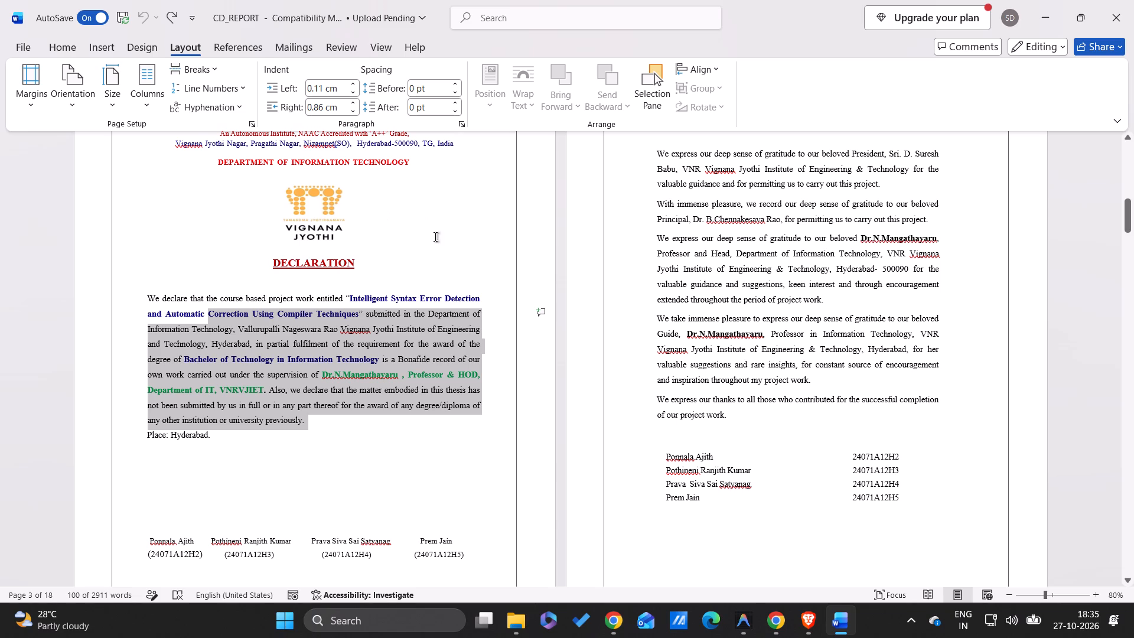
{"action": "scroll", "coordinate": [412, 399], "scroll_direction": "up", "scroll_amount": 1}
{"action": "scroll", "coordinate": [692, 433], "scroll_direction": "down", "scroll_amount": 1}
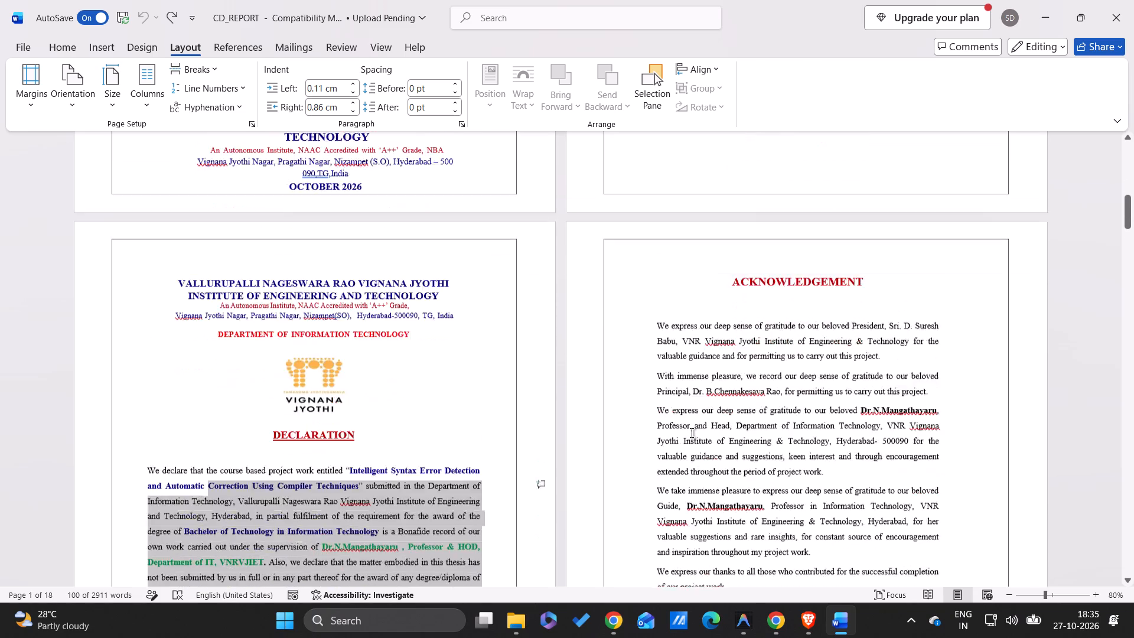
{"action": "scroll", "coordinate": [692, 433], "scroll_direction": "down", "scroll_amount": 1}
{"action": "scroll", "coordinate": [813, 356], "scroll_direction": "up", "scroll_amount": 2}
{"action": "scroll", "coordinate": [879, 380], "scroll_direction": "up", "scroll_amount": 1}
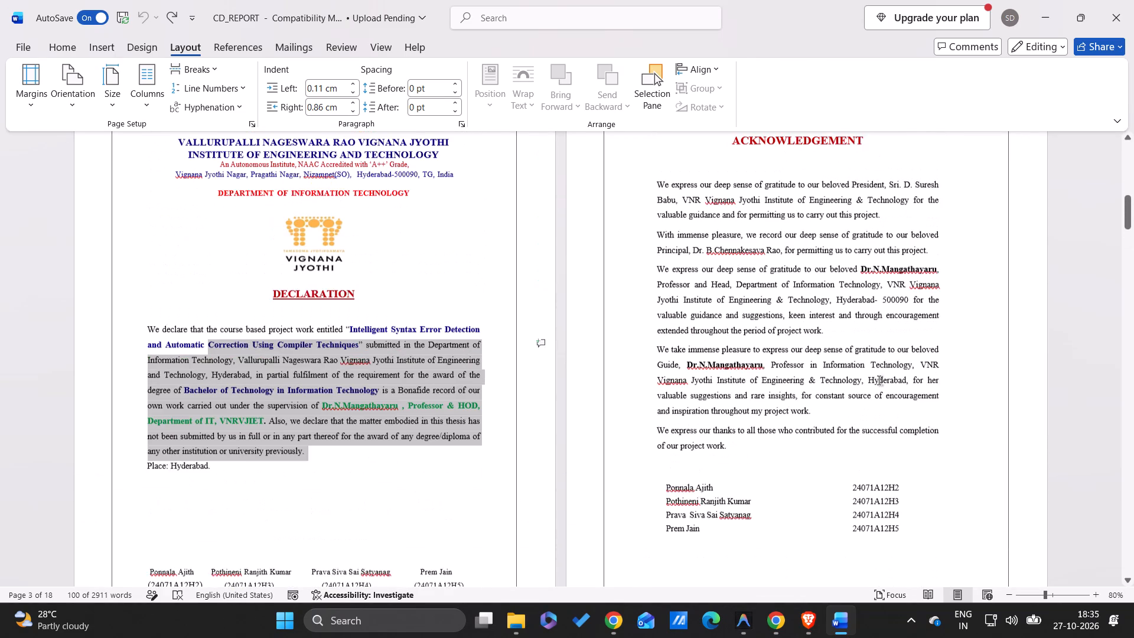
Set the Acknowledgement body paragraphs' left indent to 0.11 cm and right indent to 0.86 cm.
{"action": "left_click_drag", "start_coordinate": [729, 461], "coordinate": [645, 165]}
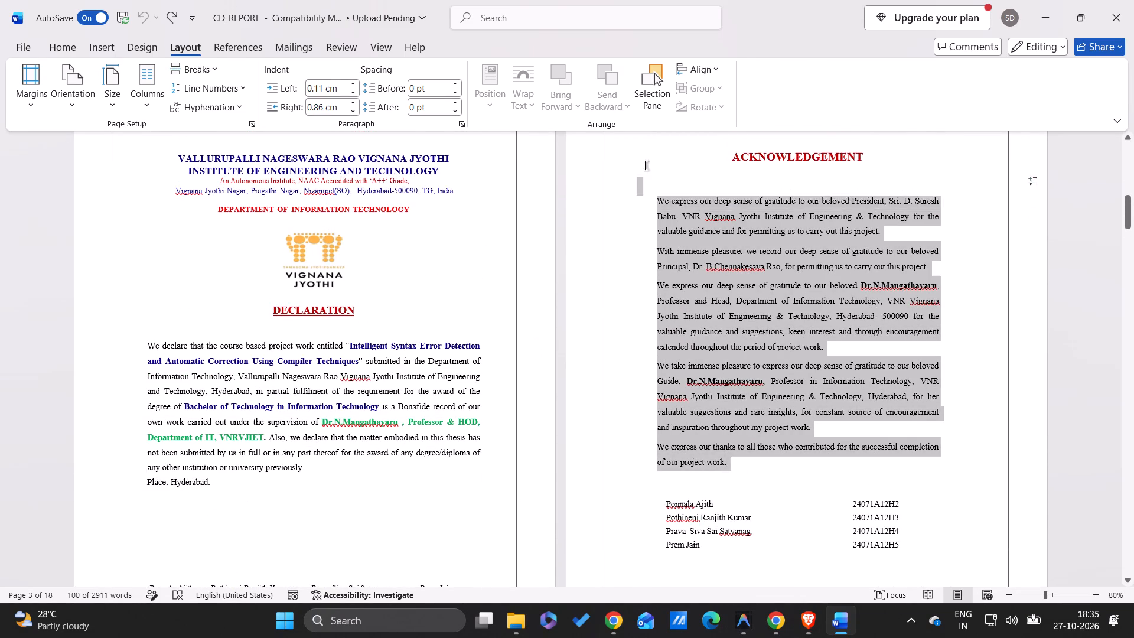
{"action": "left_click_drag", "start_coordinate": [645, 165], "coordinate": [656, 201]}
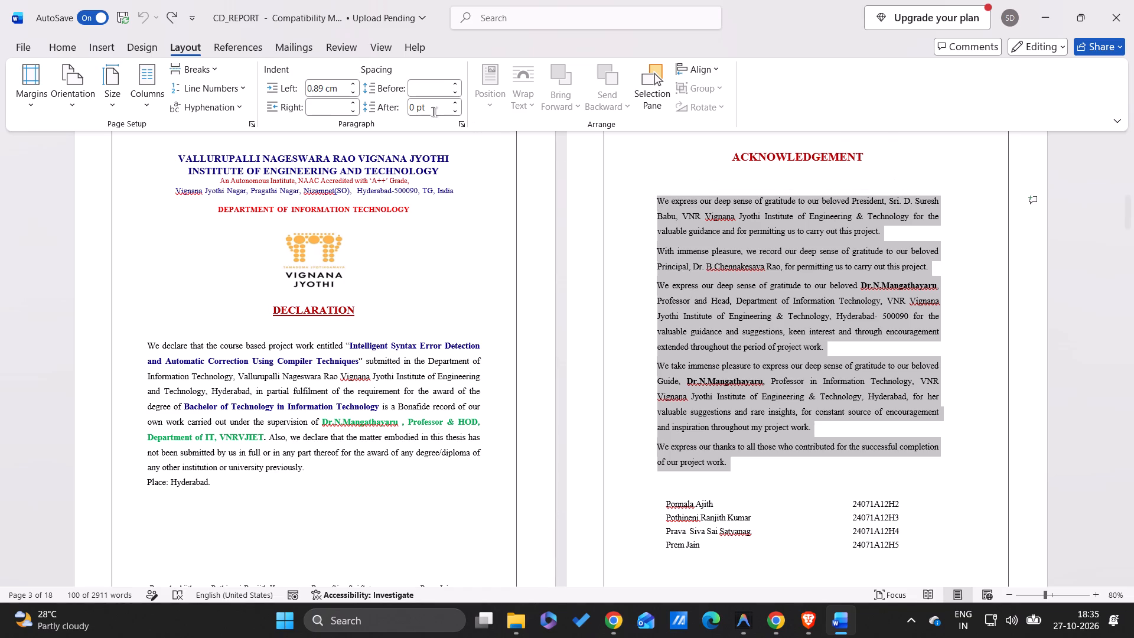
{"action": "left_click", "coordinate": [340, 86]}
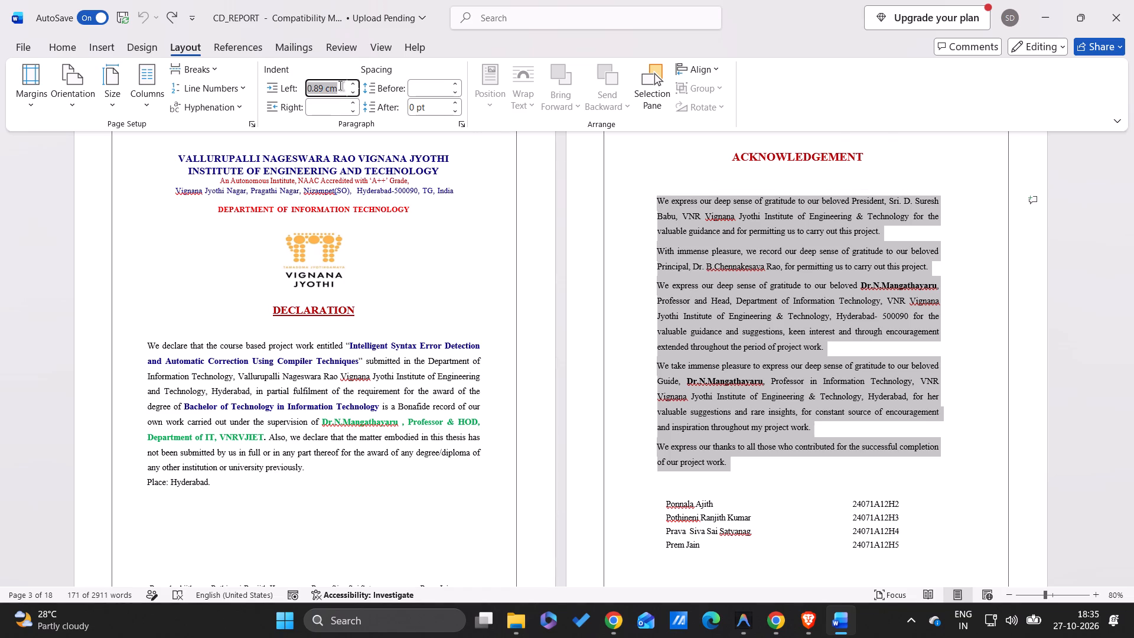
{"action": "type", "text": "0,"}
{"action": "key", "text": "BackSpace"}
{"action": "type", "text": ".11"}
{"action": "left_click", "coordinate": [326, 110]}
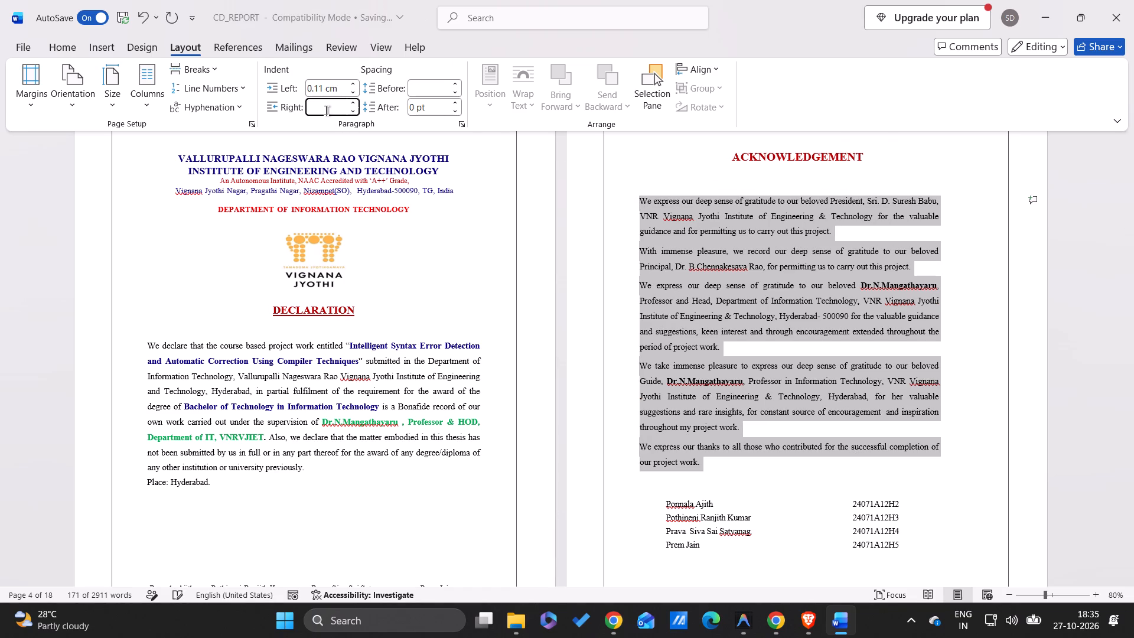
{"action": "key", "text": "0"}
{"action": "key", "text": "period"}
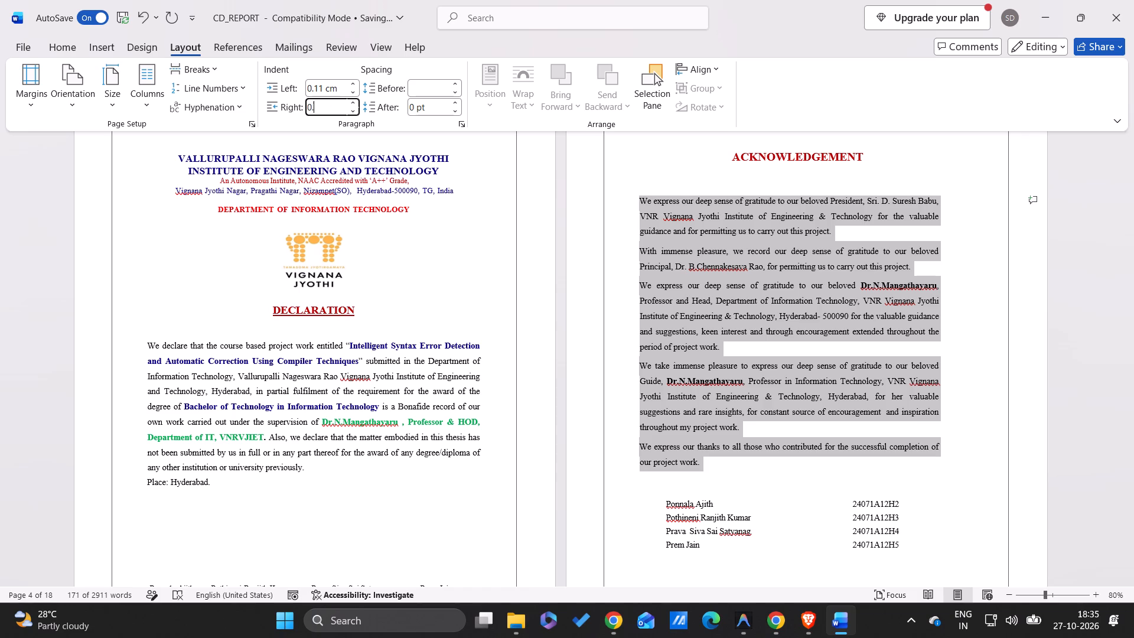
{"action": "type", "text": "86"}
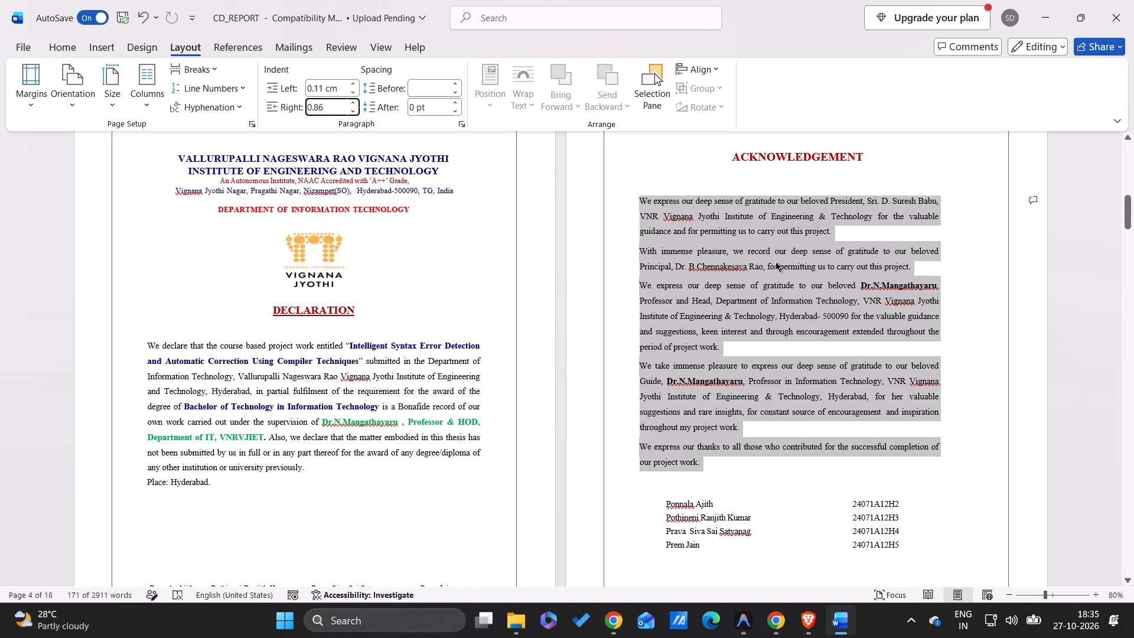
{"action": "key", "text": "Return"}
{"action": "left_click", "coordinate": [1055, 338]}
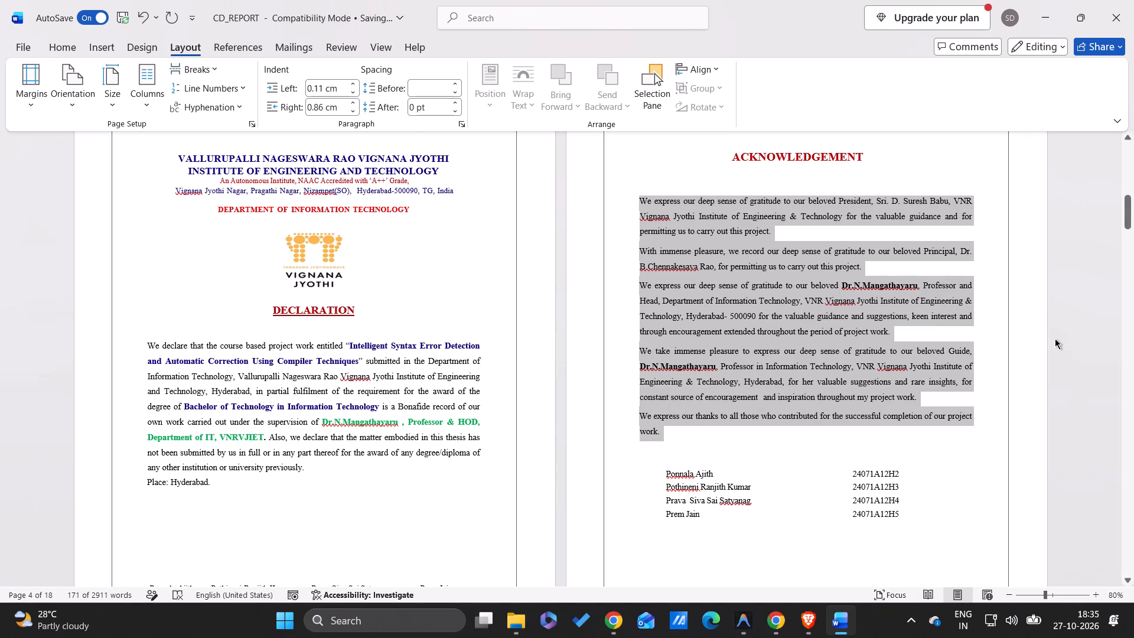
Add a blank line after the last Acknowledgement paragraph, above the list of student names.
{"action": "scroll", "coordinate": [1055, 338], "scroll_direction": "up", "scroll_amount": 1}
{"action": "scroll", "coordinate": [950, 346], "scroll_direction": "down", "scroll_amount": 2}
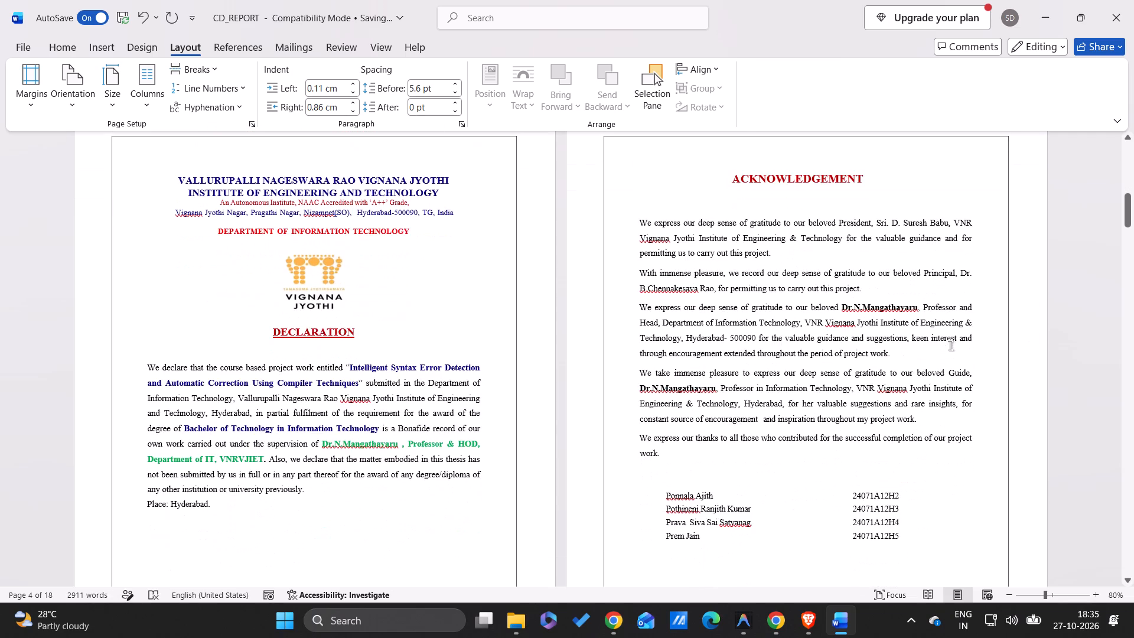
{"action": "scroll", "coordinate": [950, 346], "scroll_direction": "up", "scroll_amount": 1}
{"action": "scroll", "coordinate": [950, 346], "scroll_direction": "down", "scroll_amount": 2}
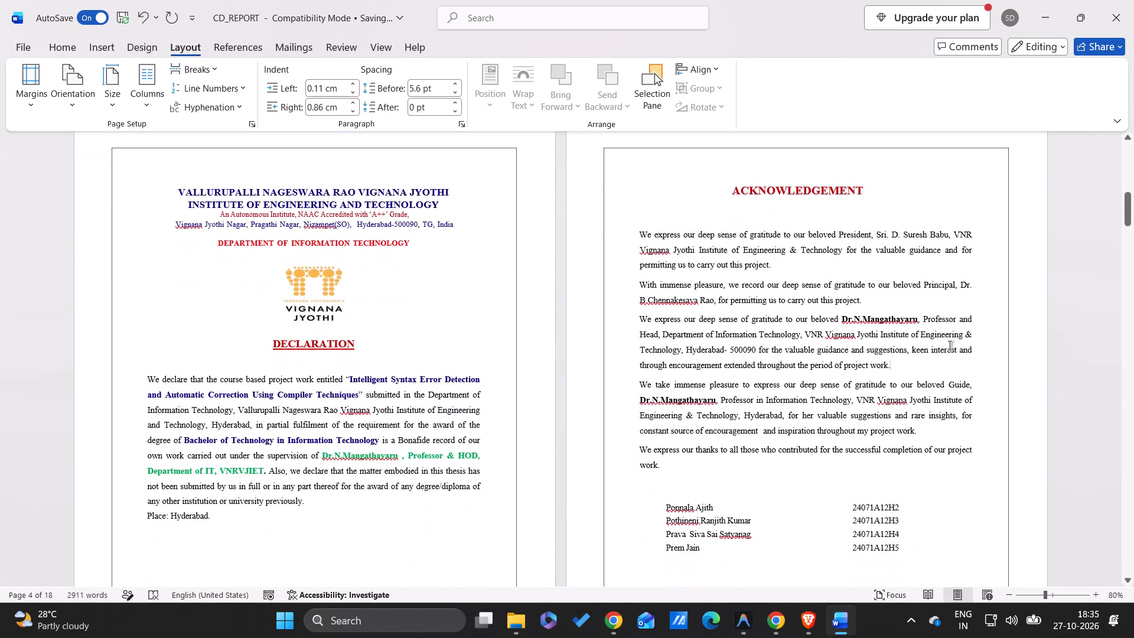
{"action": "scroll", "coordinate": [950, 346], "scroll_direction": "down", "scroll_amount": 1}
{"action": "scroll", "coordinate": [950, 346], "scroll_direction": "up", "scroll_amount": 1}
{"action": "scroll", "coordinate": [950, 346], "scroll_direction": "down", "scroll_amount": 1}
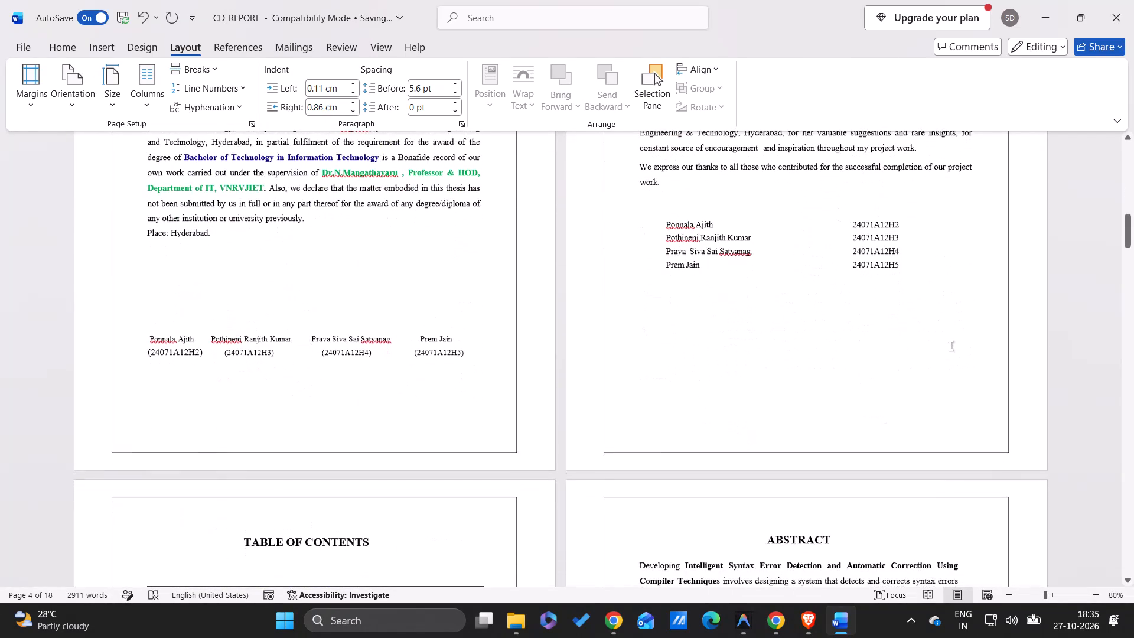
{"action": "scroll", "coordinate": [950, 434], "scroll_direction": "up", "scroll_amount": 1}
{"action": "left_click", "coordinate": [664, 256]}
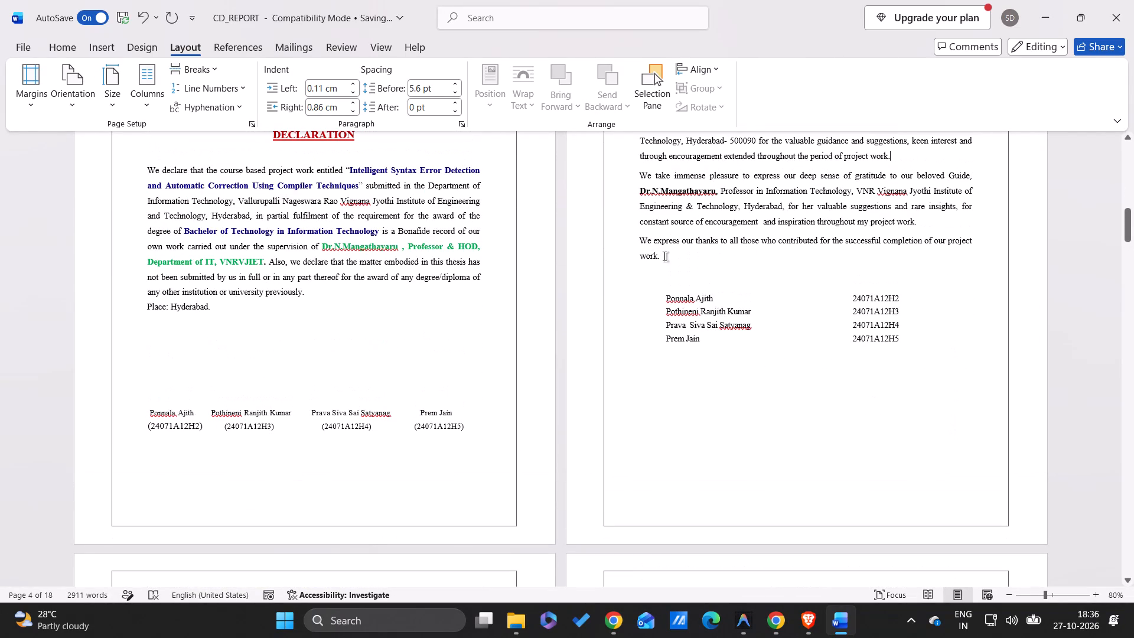
{"action": "key", "text": "Return"}
{"action": "key", "text": "ctrl+z"}
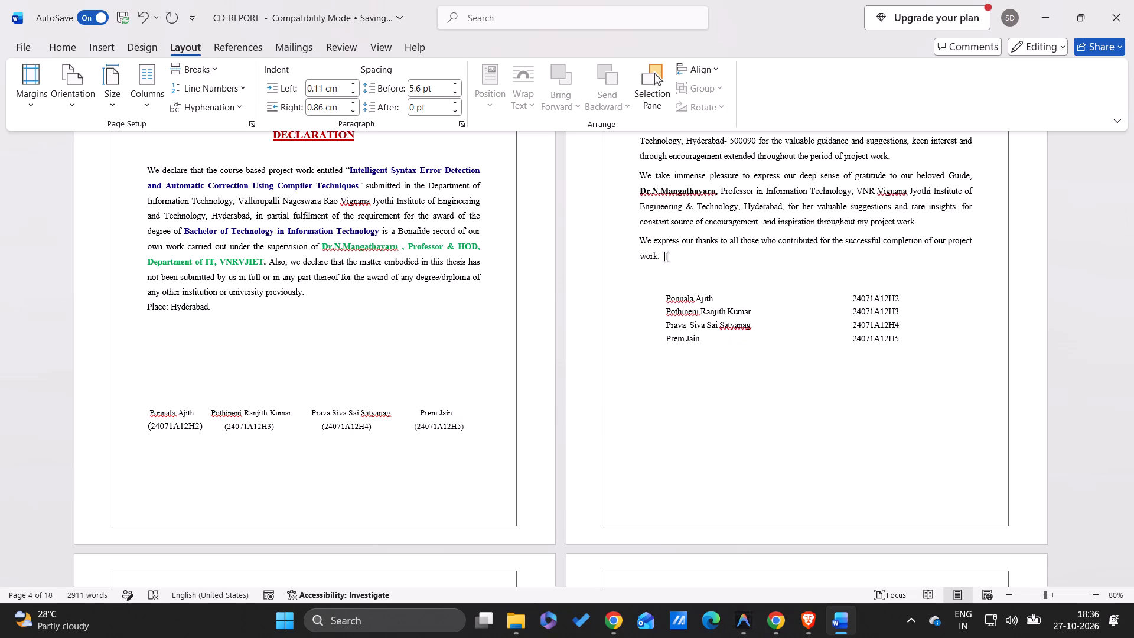
{"action": "key", "text": "Return"}
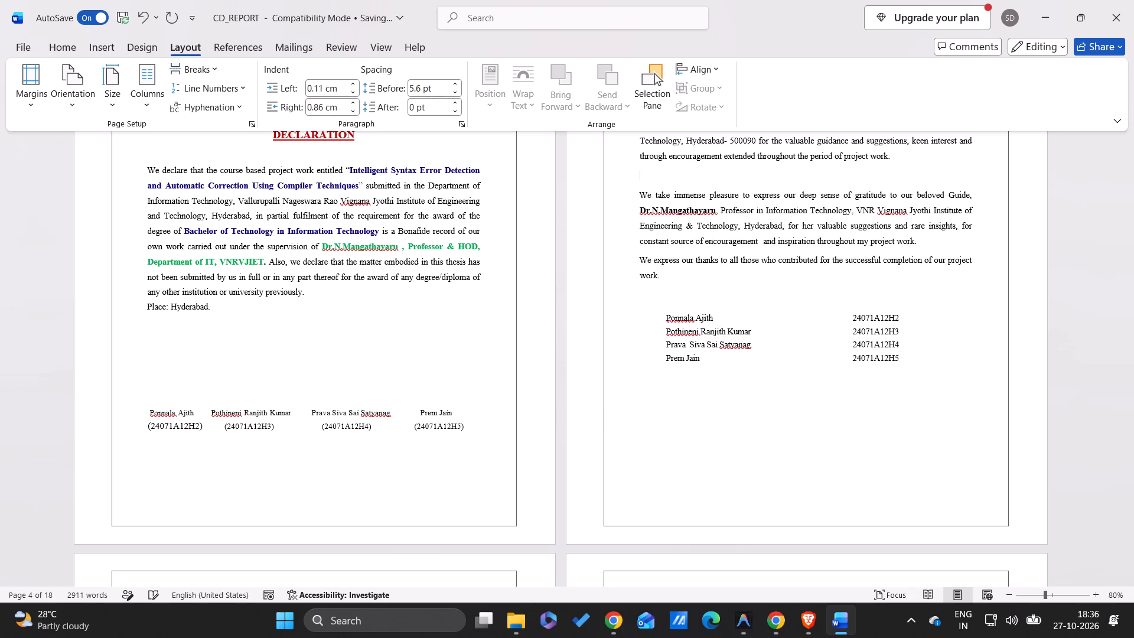
{"action": "key", "text": "ctrl+z"}
{"action": "left_click", "coordinate": [667, 259]}
{"action": "key", "text": "Return"}
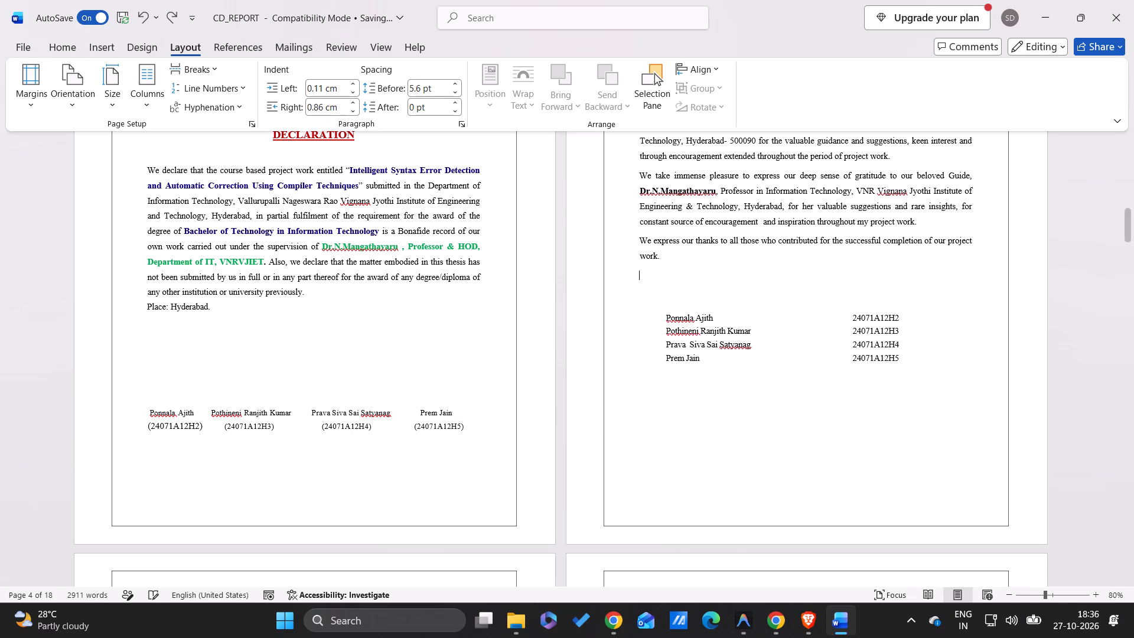
Examine the layout and content of the table of contents, Abstract, Chapter-I and Chapter-II source code pages.
{"action": "scroll", "coordinate": [955, 456], "scroll_direction": "up", "scroll_amount": 2}
{"action": "scroll", "coordinate": [955, 456], "scroll_direction": "down", "scroll_amount": 3}
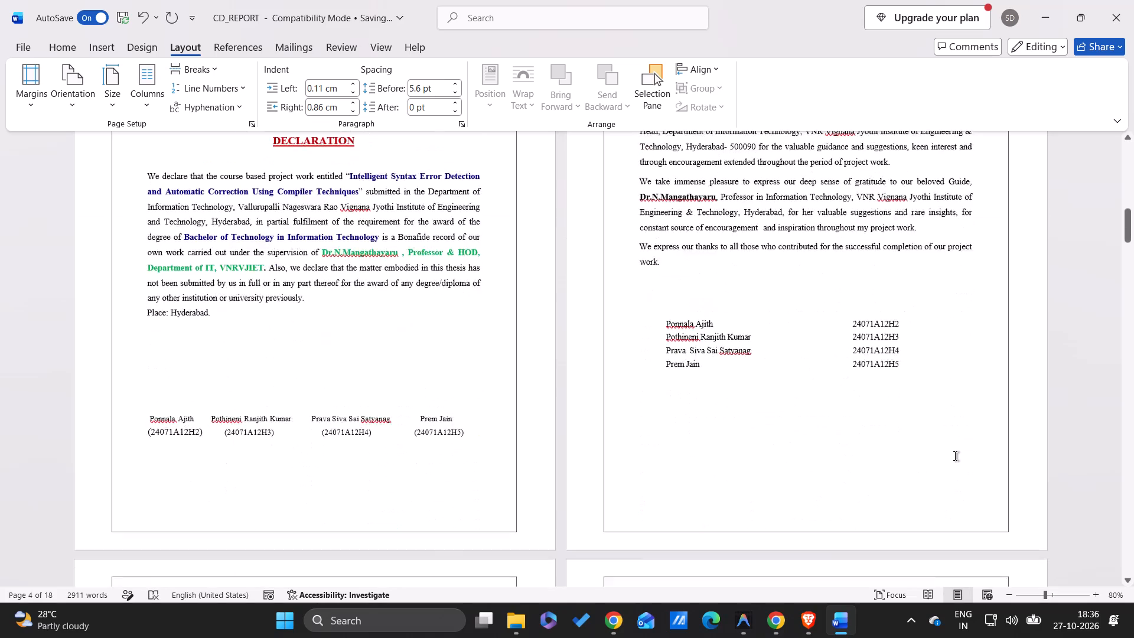
{"action": "scroll", "coordinate": [955, 456], "scroll_direction": "down", "scroll_amount": 2}
{"action": "scroll", "coordinate": [774, 457], "scroll_direction": "down", "scroll_amount": 1}
{"action": "scroll", "coordinate": [774, 457], "scroll_direction": "up", "scroll_amount": 1}
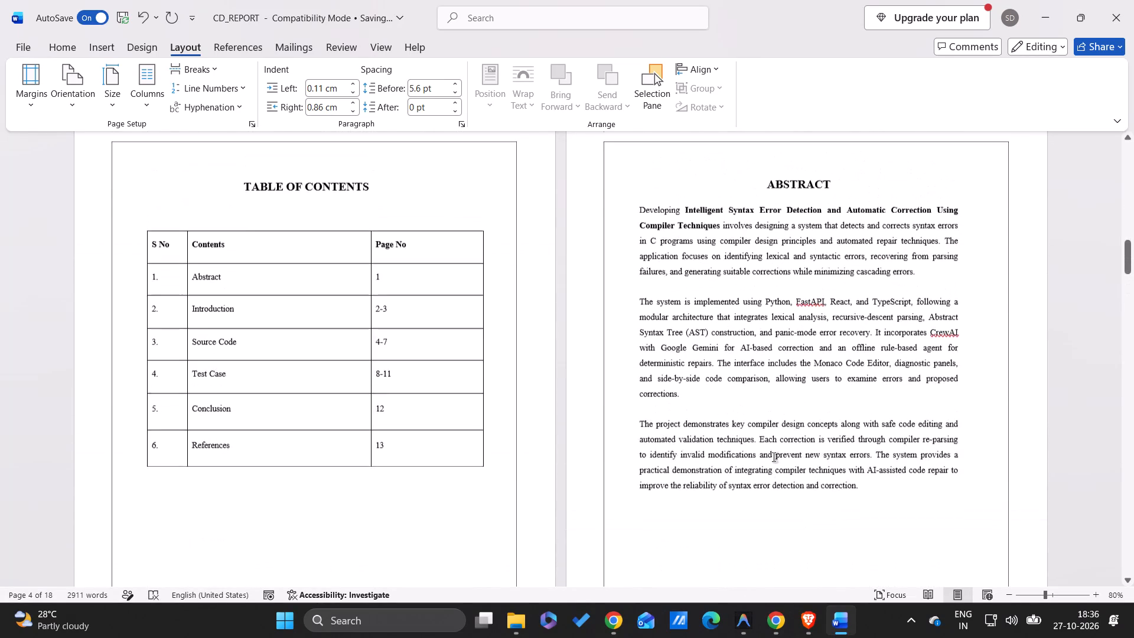
{"action": "scroll", "coordinate": [774, 457], "scroll_direction": "up", "scroll_amount": 1}
{"action": "key", "text": "alt+Tab"}
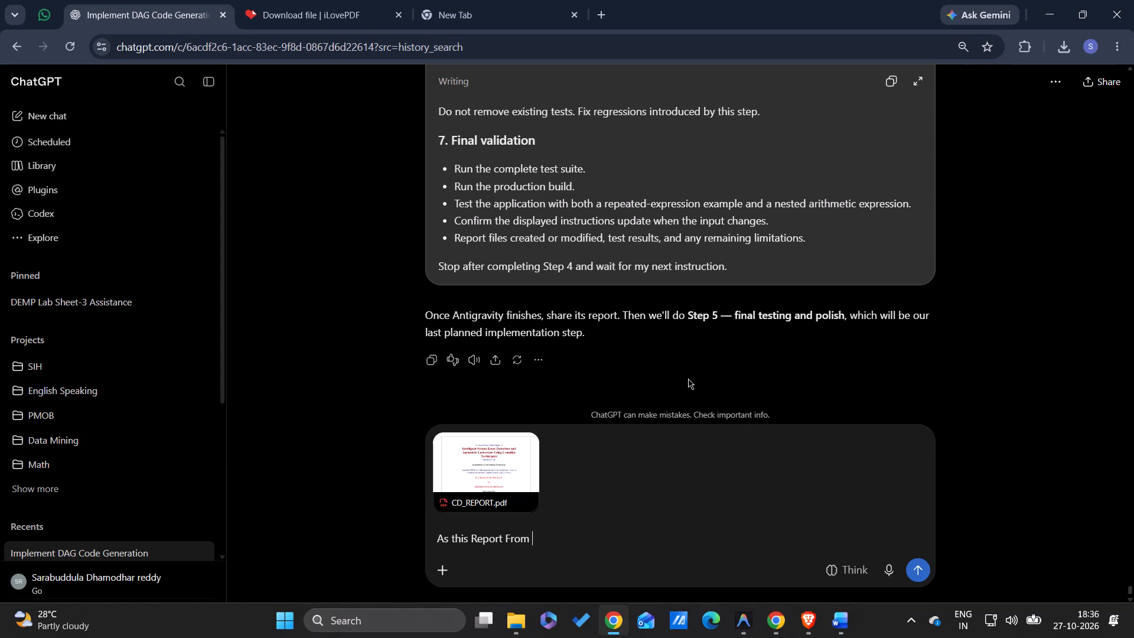
{"action": "key", "text": "alt+Tab"}
{"action": "scroll", "coordinate": [819, 443], "scroll_direction": "down", "scroll_amount": 2}
{"action": "scroll", "coordinate": [819, 443], "scroll_direction": "up", "scroll_amount": 1}
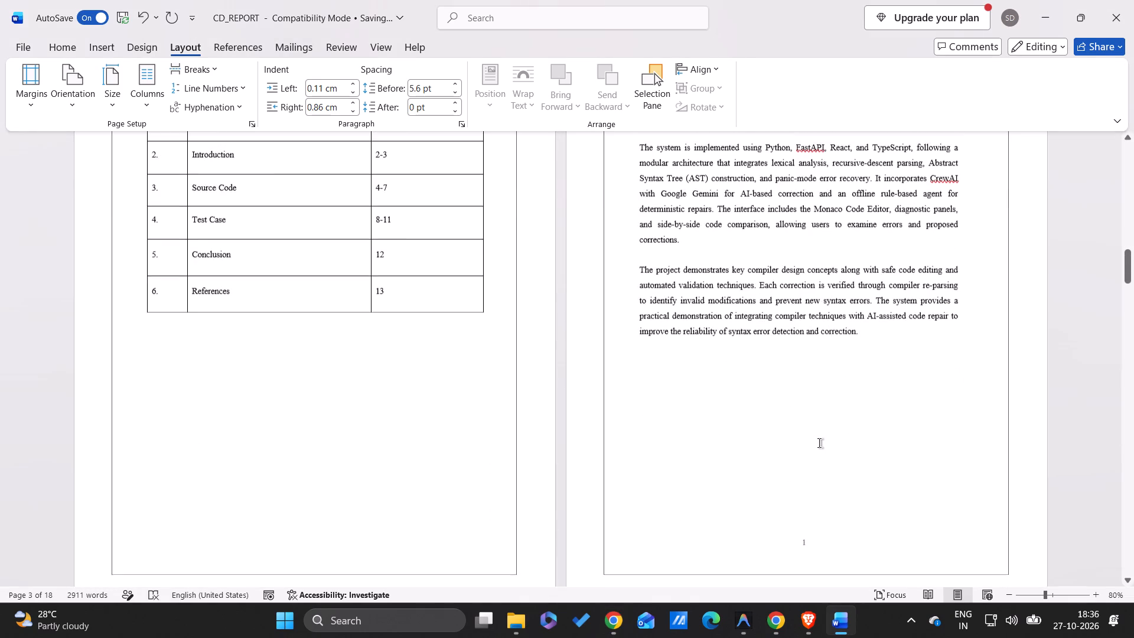
{"action": "scroll", "coordinate": [819, 443], "scroll_direction": "up", "scroll_amount": 2}
{"action": "scroll", "coordinate": [819, 443], "scroll_direction": "down", "scroll_amount": 7}
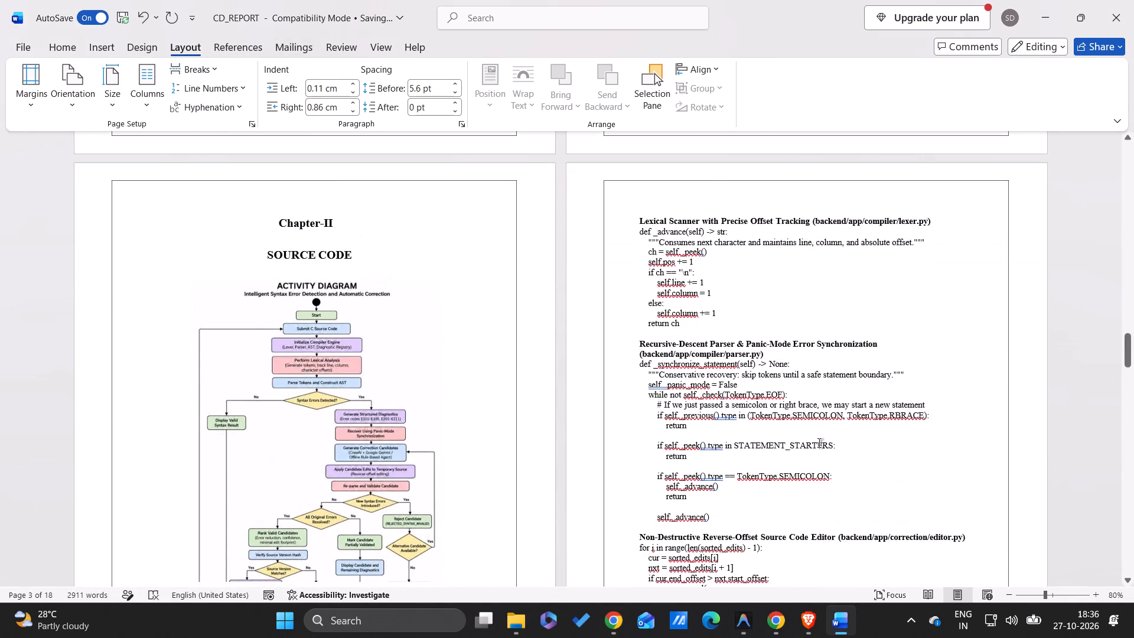
{"action": "scroll", "coordinate": [819, 443], "scroll_direction": "up", "scroll_amount": 3}
{"action": "scroll", "coordinate": [819, 443], "scroll_direction": "down", "scroll_amount": 1}
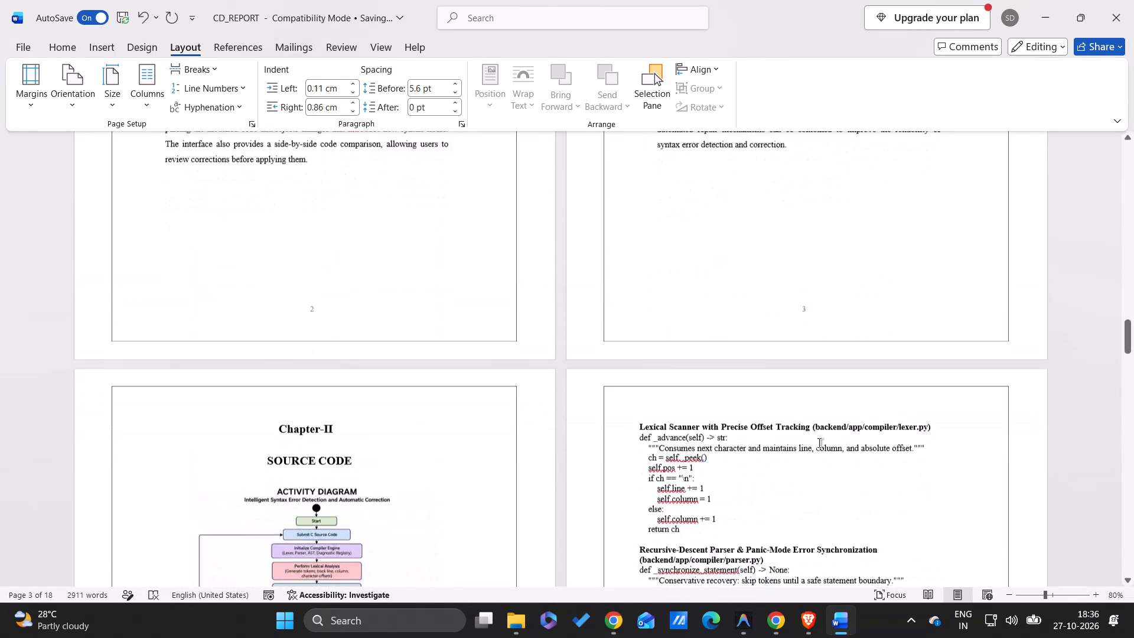
{"action": "scroll", "coordinate": [819, 443], "scroll_direction": "down", "scroll_amount": 3}
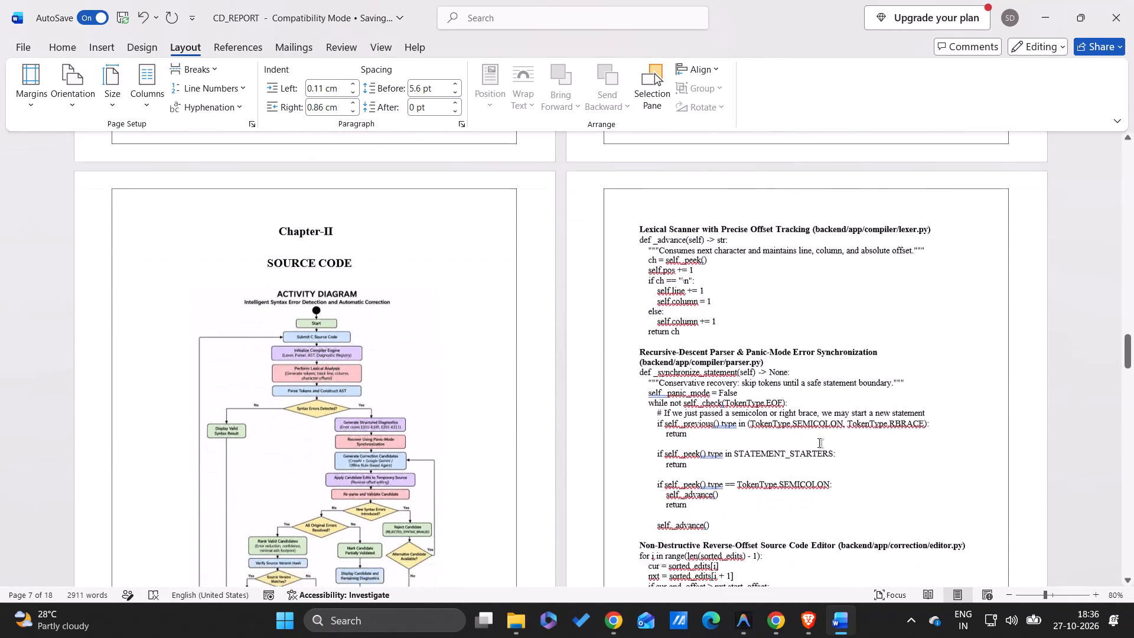
{"action": "scroll", "coordinate": [819, 443], "scroll_direction": "down", "scroll_amount": 1}
{"action": "scroll", "coordinate": [708, 471], "scroll_direction": "down", "scroll_amount": 2}
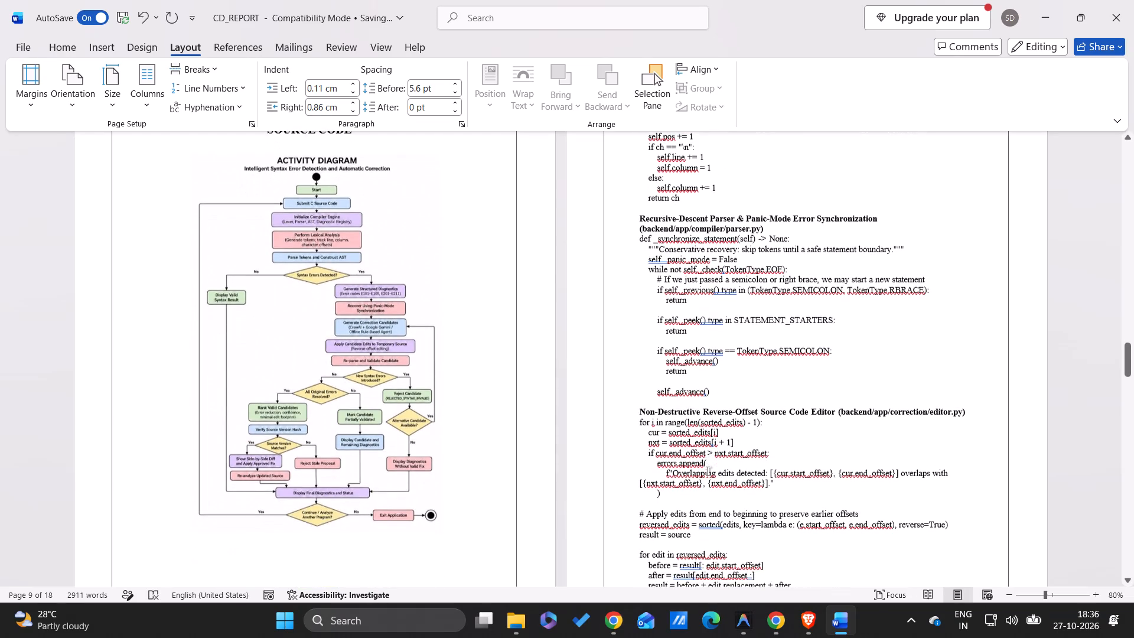
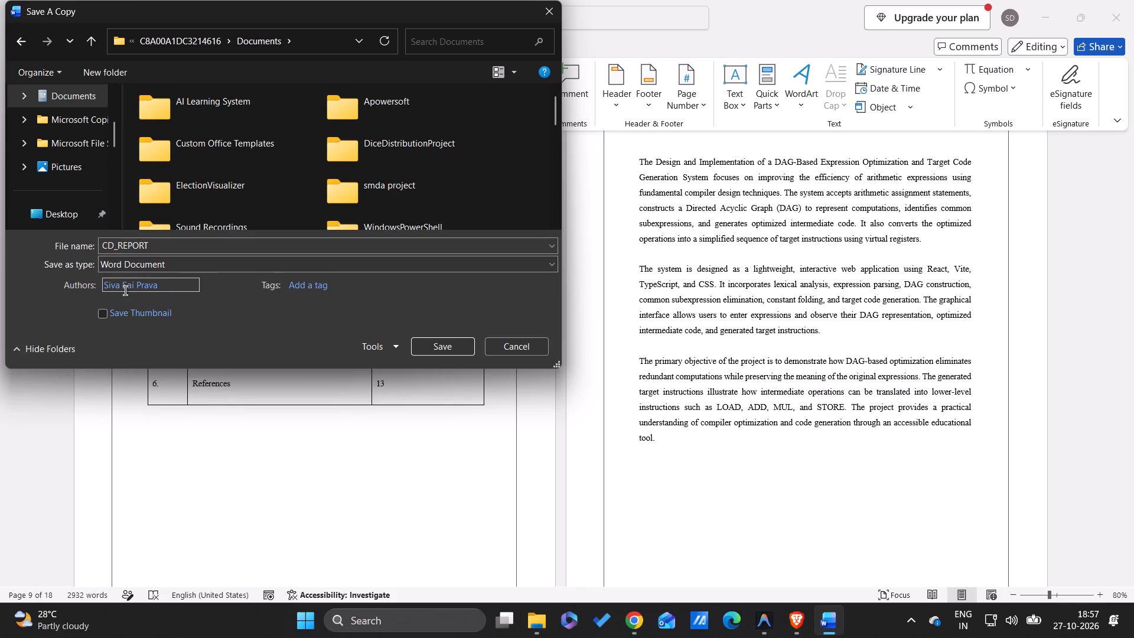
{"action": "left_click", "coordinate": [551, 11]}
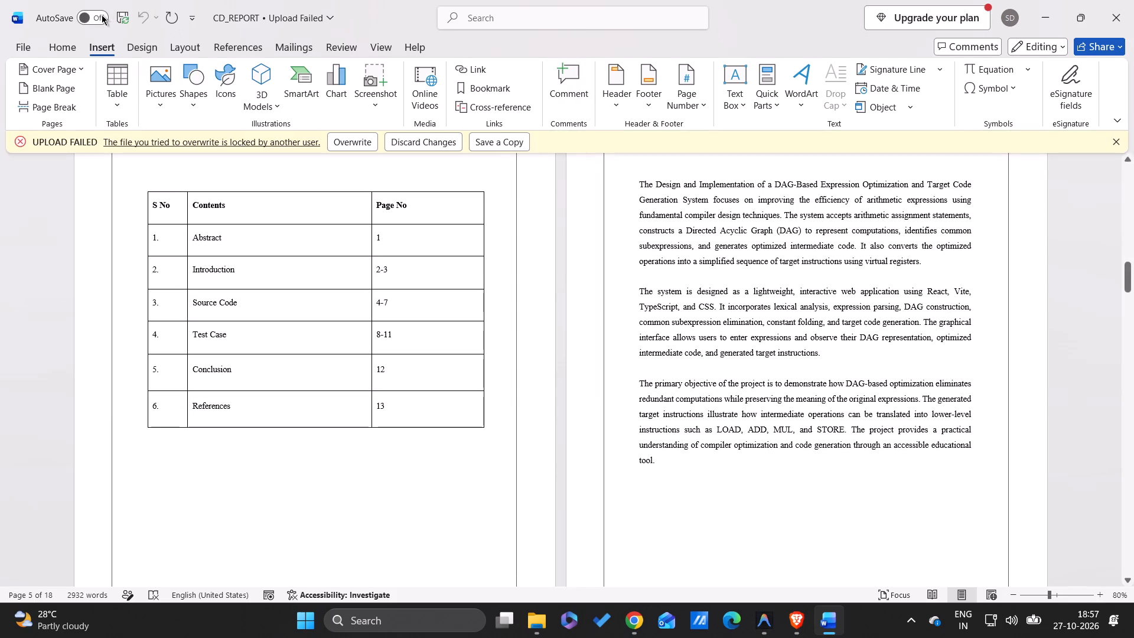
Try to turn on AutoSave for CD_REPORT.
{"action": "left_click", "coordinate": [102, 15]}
Look through the report from the cover page to Chapter-II and back to the Chapter-I INTRODUCTION page.
{"action": "scroll", "coordinate": [423, 253], "scroll_direction": "up", "scroll_amount": 7}
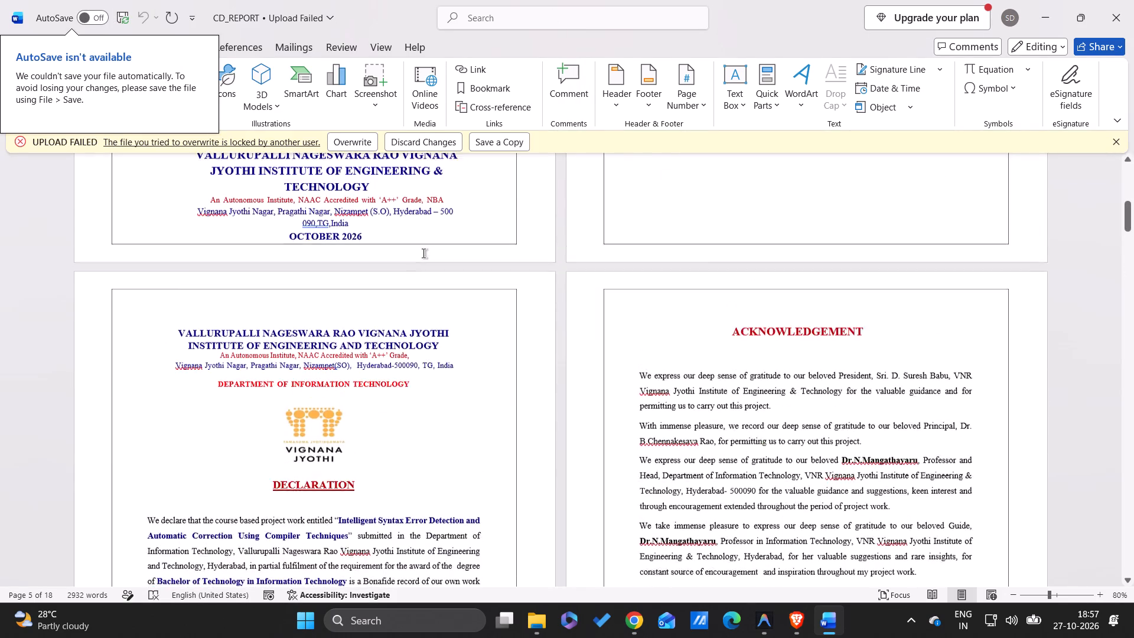
{"action": "scroll", "coordinate": [423, 253], "scroll_direction": "up", "scroll_amount": 3}
{"action": "scroll", "coordinate": [293, 236], "scroll_direction": "up", "scroll_amount": 2}
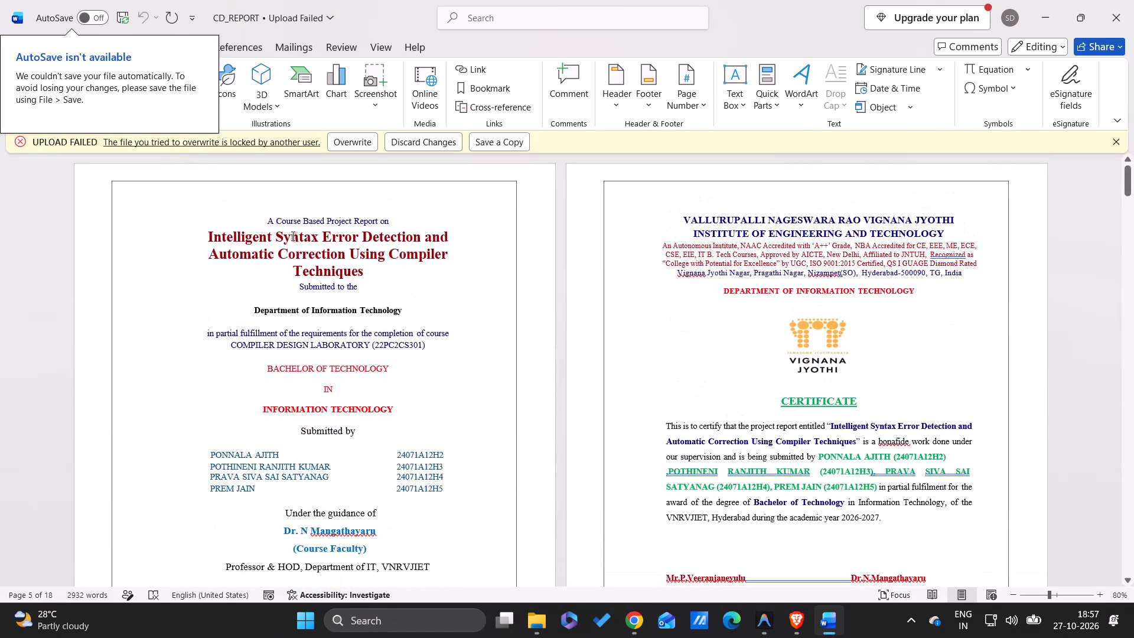
{"action": "scroll", "coordinate": [293, 236], "scroll_direction": "up", "scroll_amount": 2}
{"action": "scroll", "coordinate": [293, 236], "scroll_direction": "down", "scroll_amount": 5}
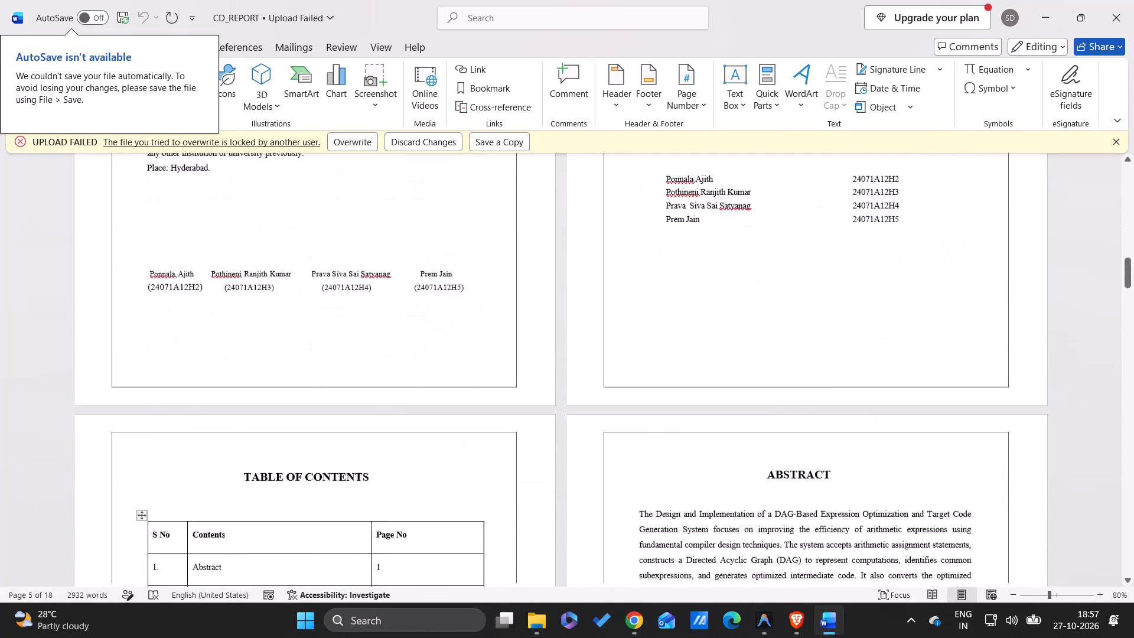
{"action": "scroll", "coordinate": [293, 236], "scroll_direction": "down", "scroll_amount": 2}
{"action": "scroll", "coordinate": [521, 206], "scroll_direction": "up", "scroll_amount": 5}
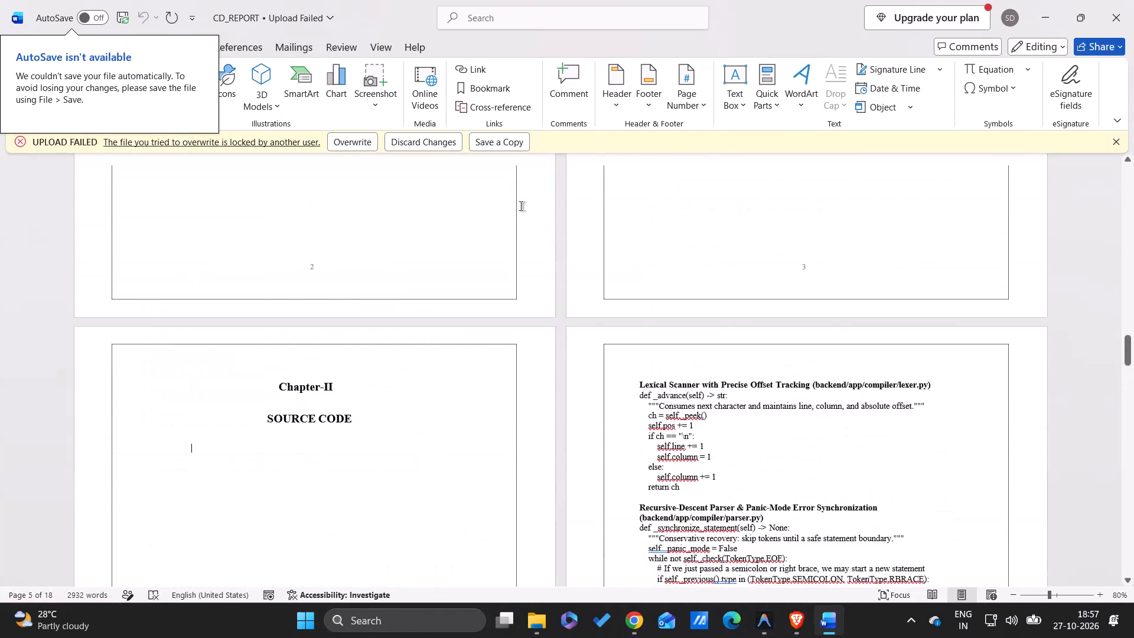
{"action": "scroll", "coordinate": [521, 206], "scroll_direction": "up", "scroll_amount": 1}
{"action": "scroll", "coordinate": [727, 304], "scroll_direction": "up", "scroll_amount": 2}
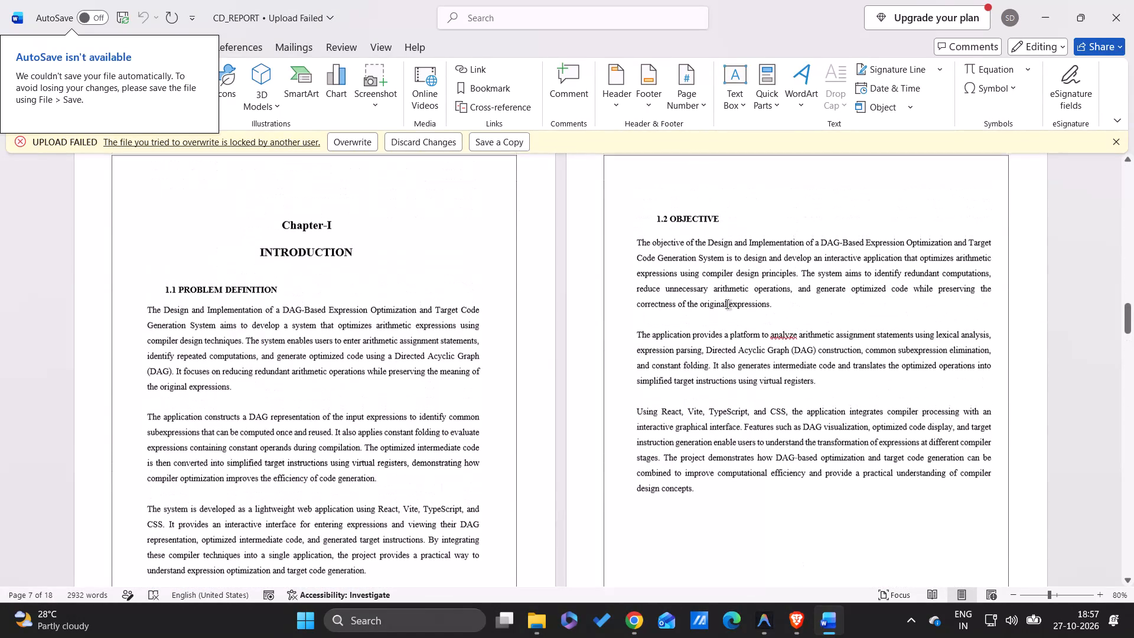
{"action": "scroll", "coordinate": [727, 304], "scroll_direction": "up", "scroll_amount": 1}
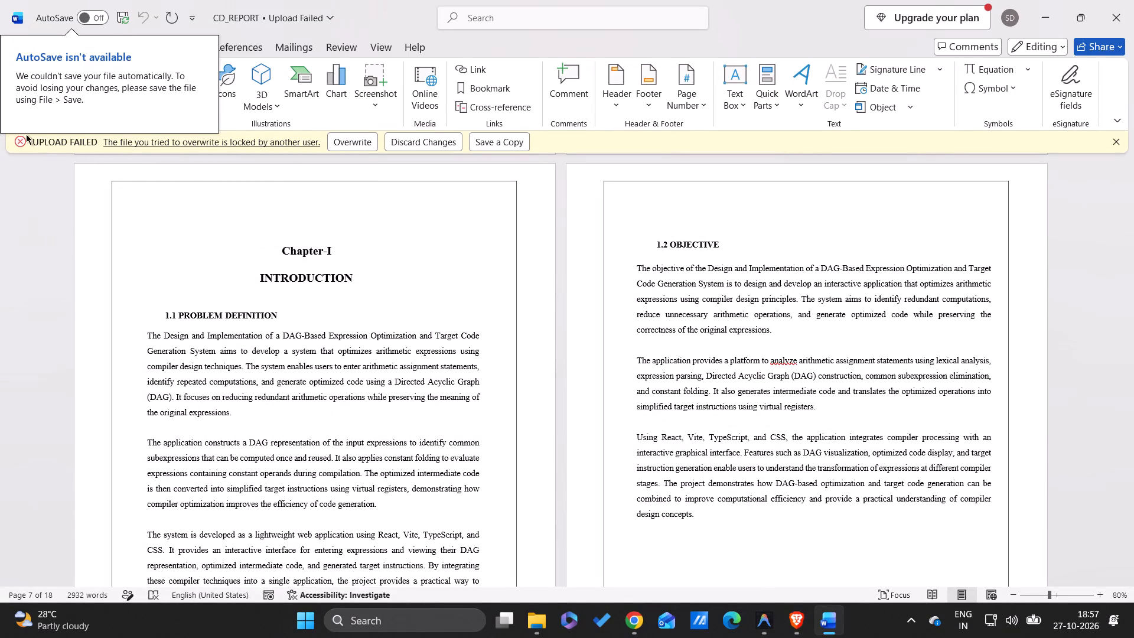
{"action": "left_click", "coordinate": [383, 27]}
{"action": "left_click_drag", "start_coordinate": [507, 152], "coordinate": [502, 151]}
Start saving the report under a new location, choosing the Downloads folder and the file name CD_REPORT.
{"action": "left_click", "coordinate": [13, 46]}
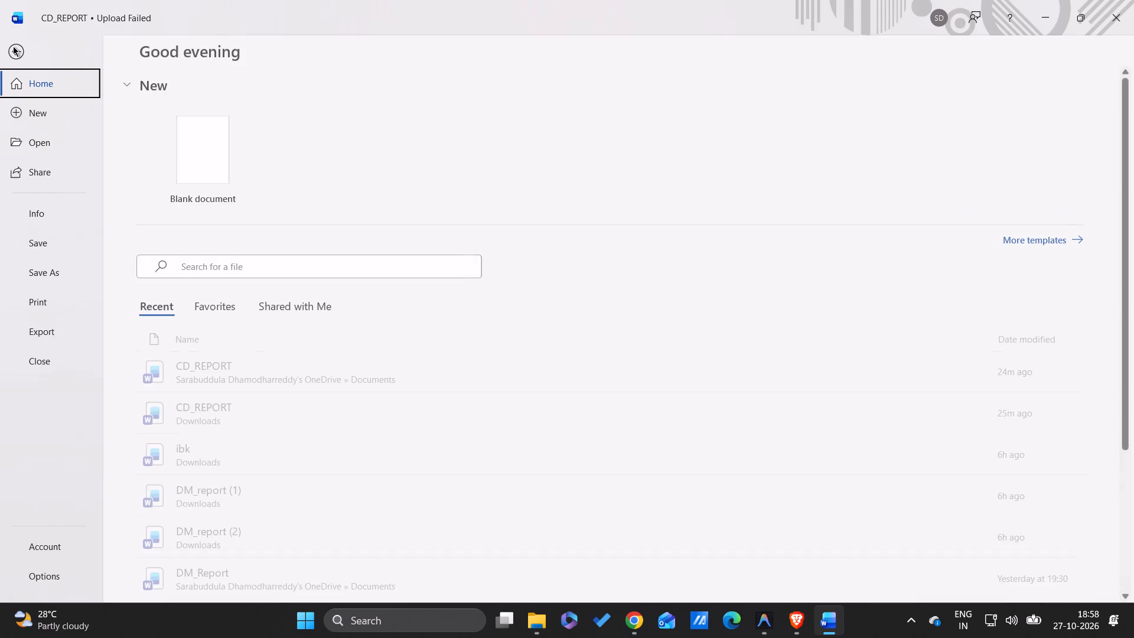
{"action": "left_click", "coordinate": [52, 271]}
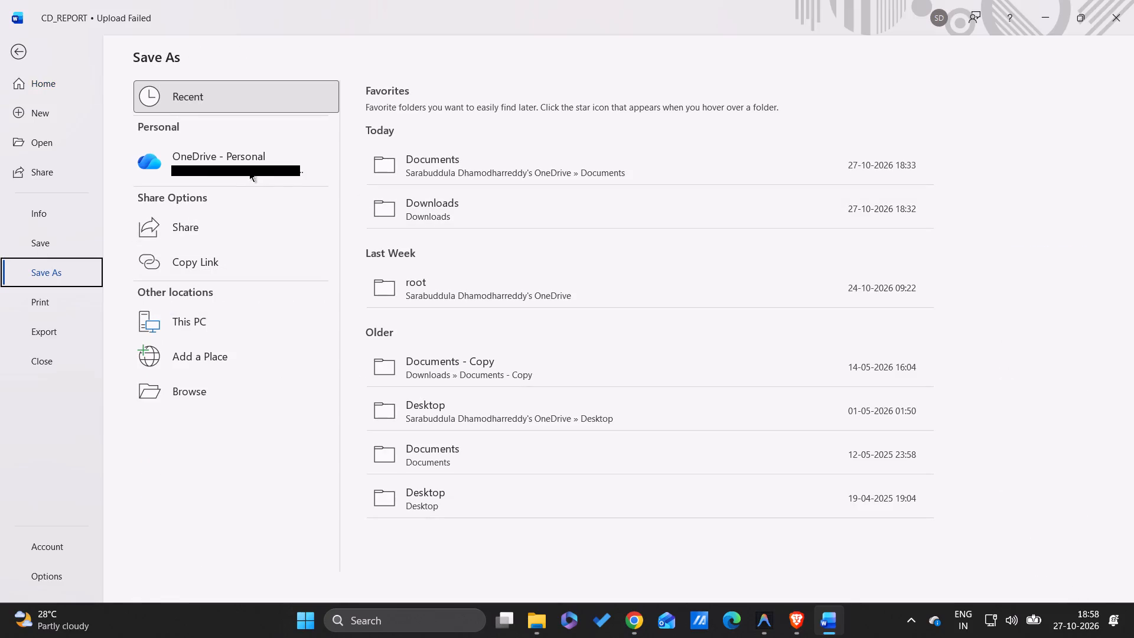
{"action": "left_click", "coordinate": [444, 210]}
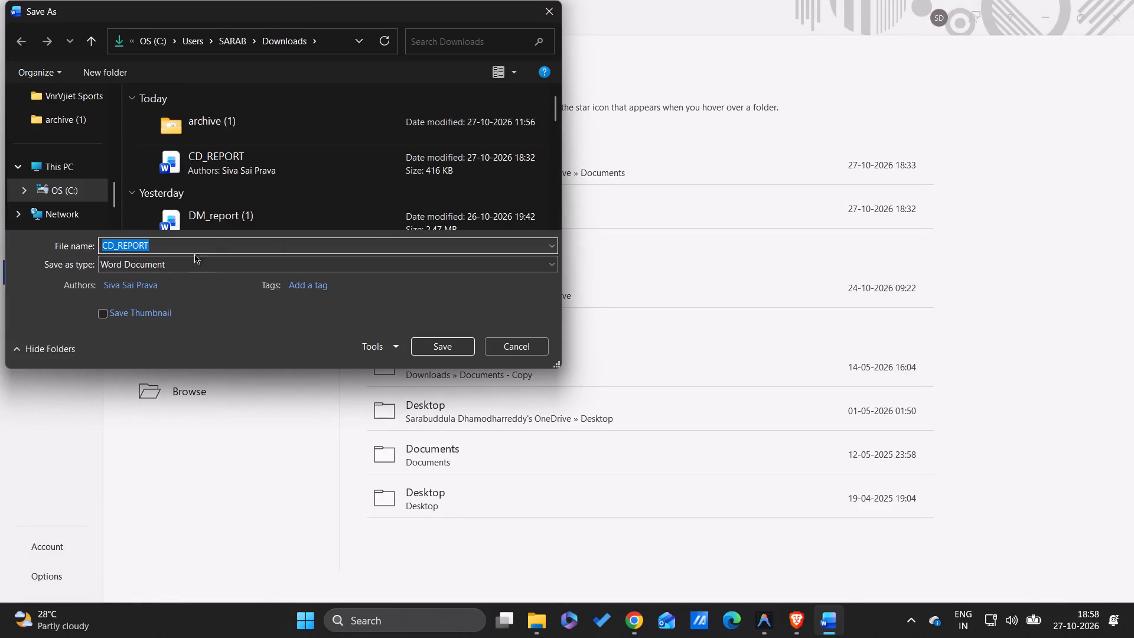
{"action": "left_click", "coordinate": [180, 242]}
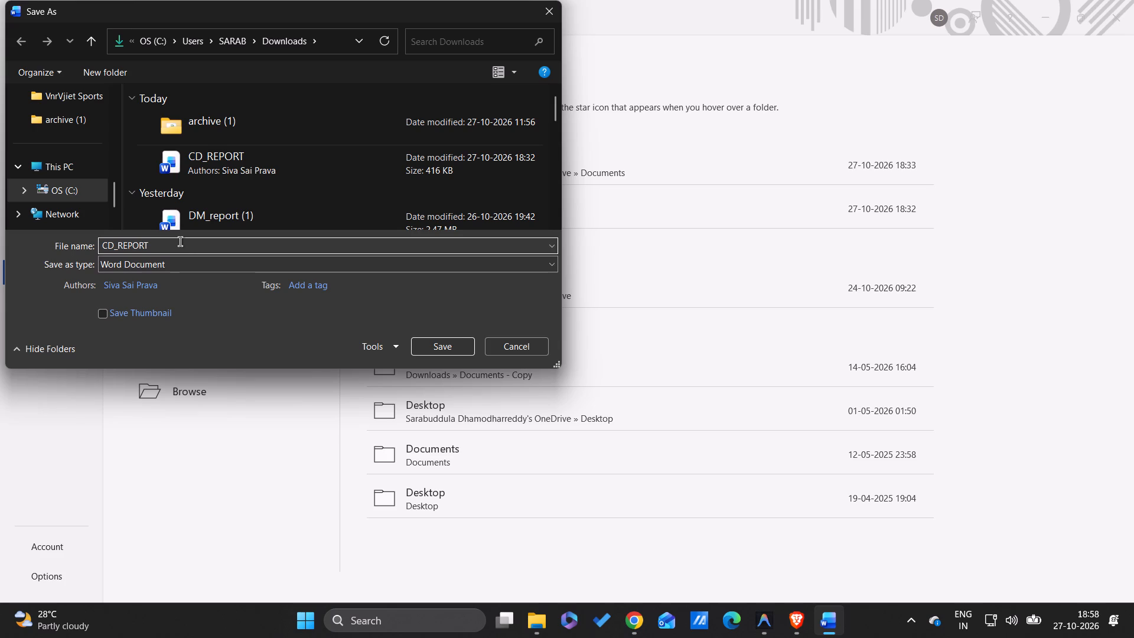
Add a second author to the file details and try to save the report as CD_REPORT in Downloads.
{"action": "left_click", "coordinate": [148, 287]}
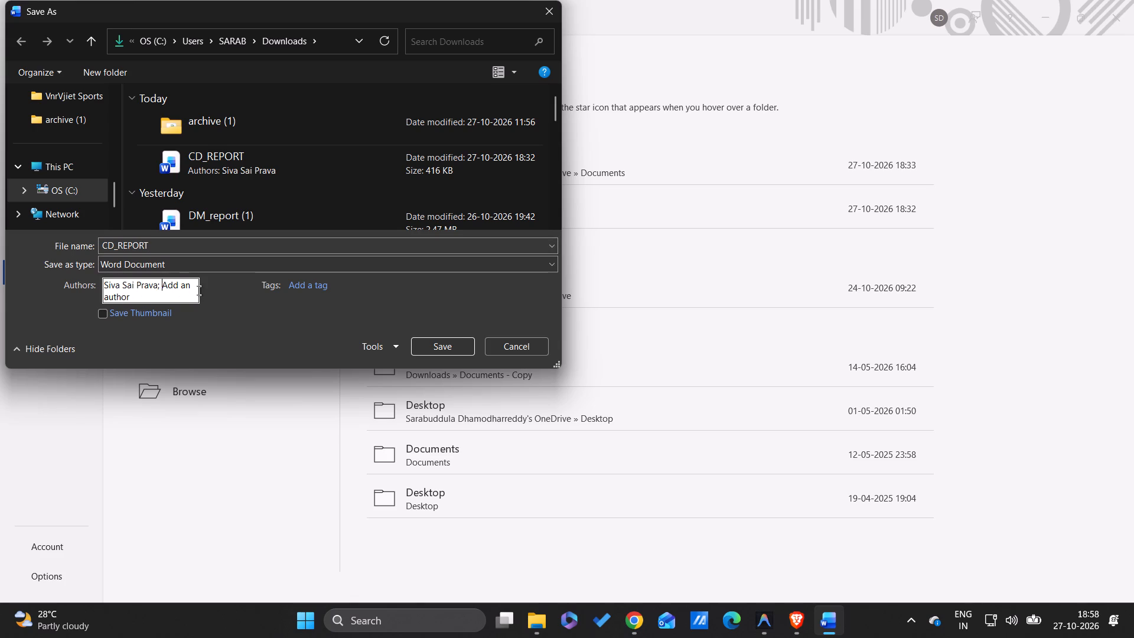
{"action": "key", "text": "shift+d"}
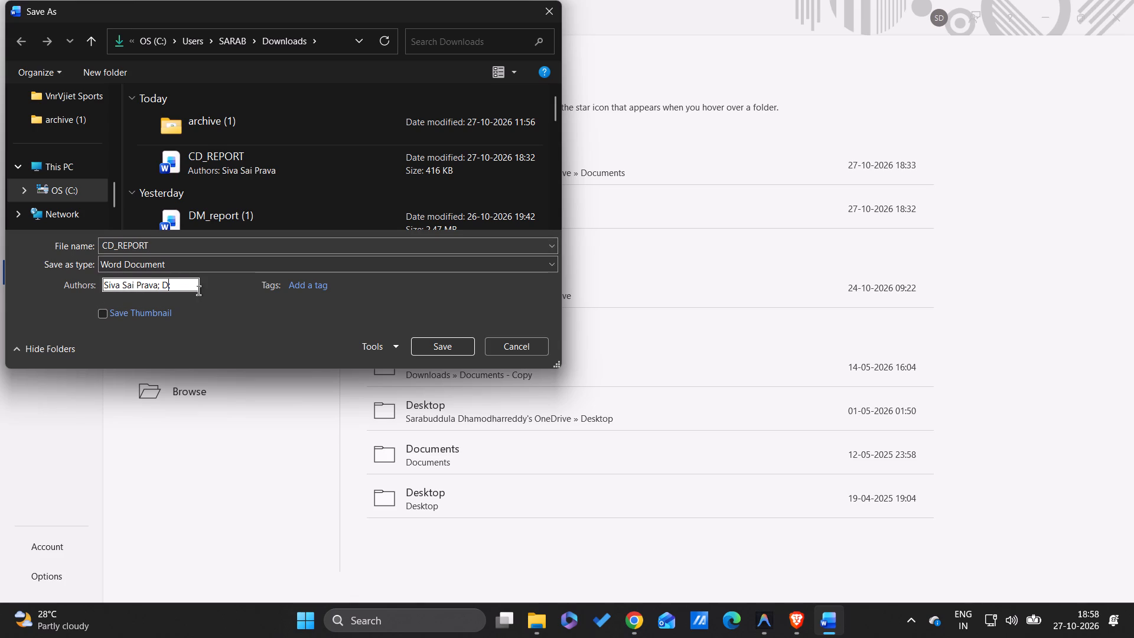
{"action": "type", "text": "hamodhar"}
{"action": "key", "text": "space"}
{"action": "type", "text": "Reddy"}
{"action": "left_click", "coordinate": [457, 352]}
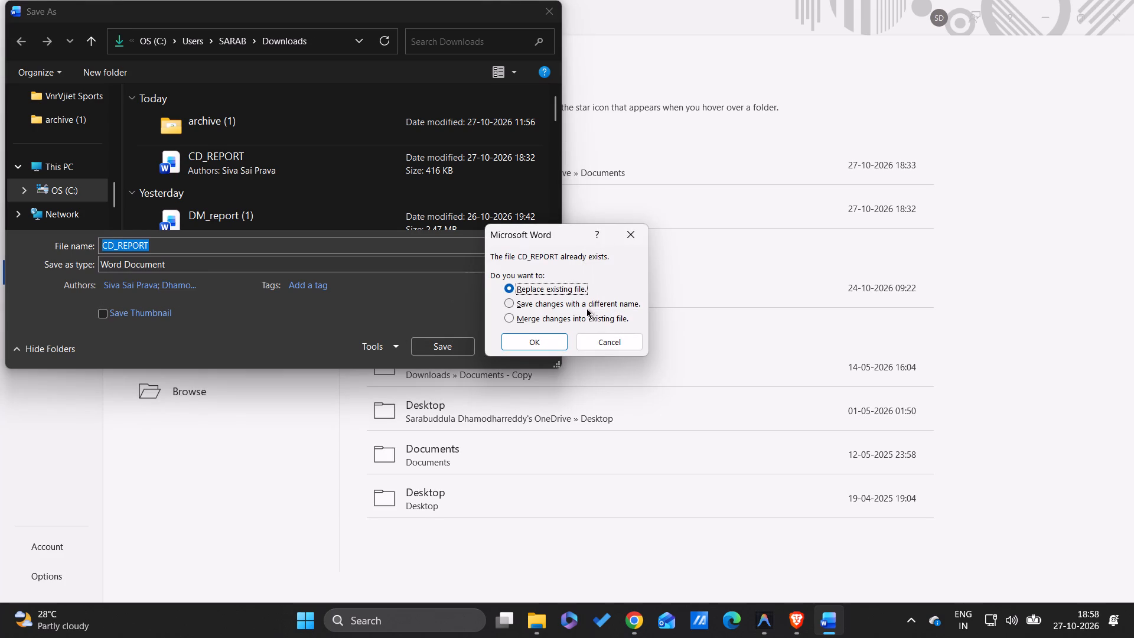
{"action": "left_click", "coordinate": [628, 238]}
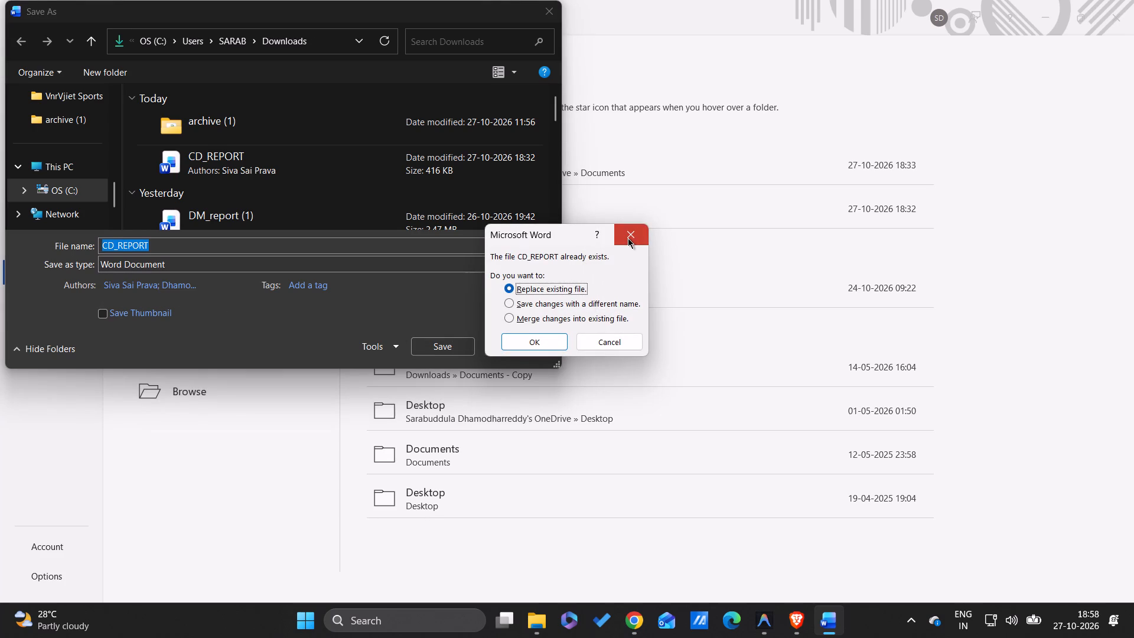
Remove all author names from the details of the file being saved.
{"action": "left_click", "coordinate": [148, 287]}
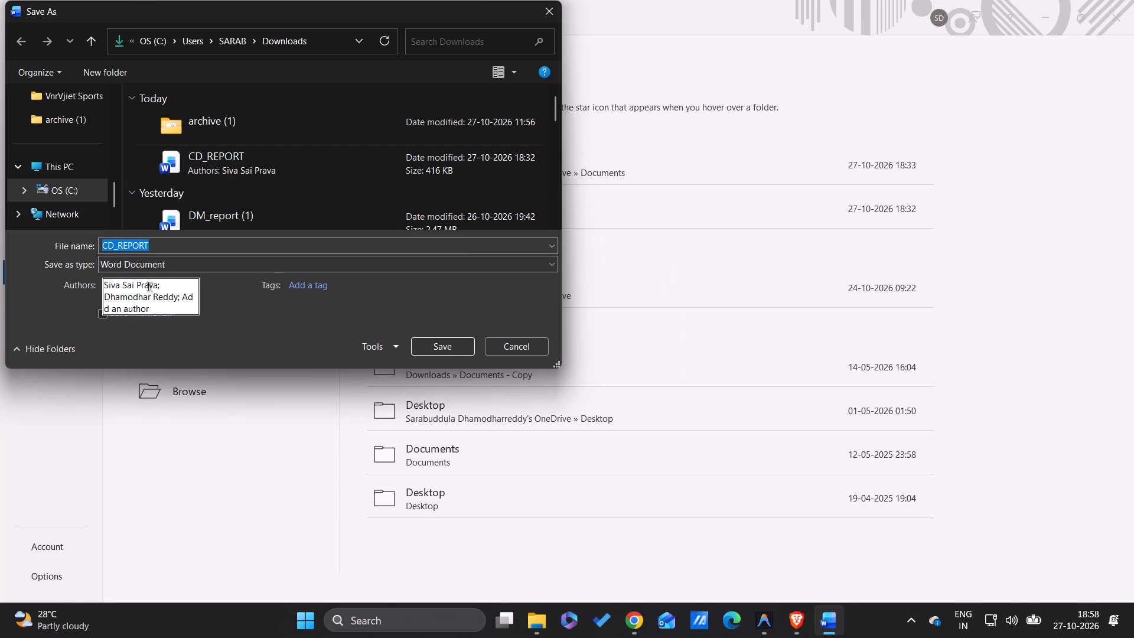
{"action": "key", "text": "Down"}
{"action": "key", "text": "BackSpace"}
{"action": "key", "text": "BackSpace"}
{"action": "key", "text": "BackSpace"}
{"action": "key", "text": "BackSpace"}
{"action": "key", "text": "BackSpace"}
{"action": "key", "text": "BackSpace"}
{"action": "key", "text": "BackSpace"}
{"action": "key", "text": "BackSpace"}
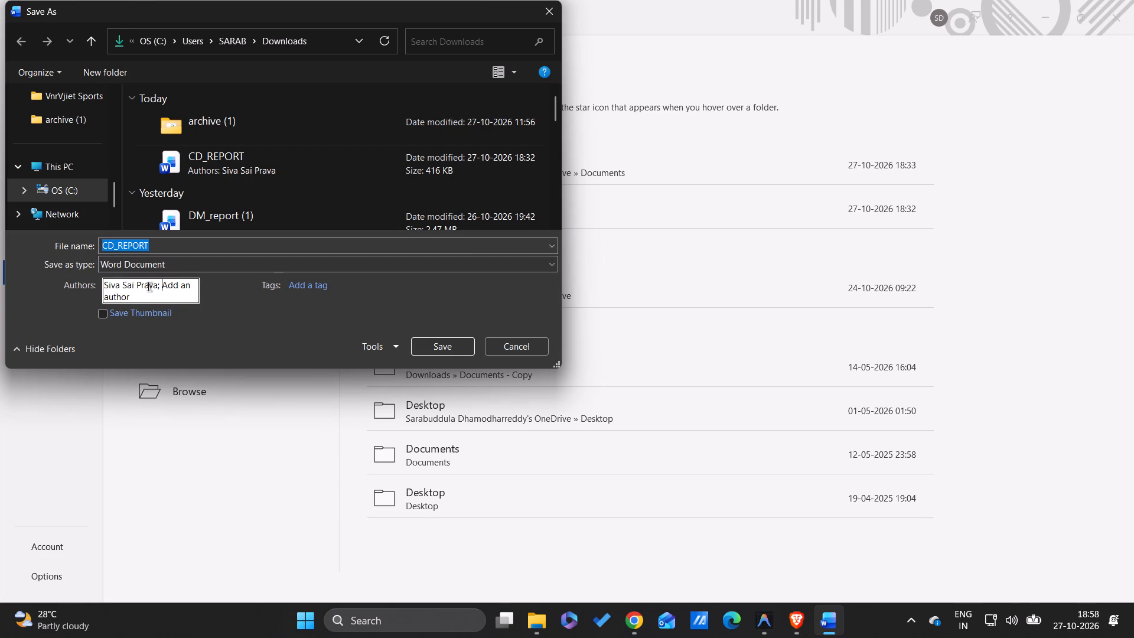
{"action": "key", "text": "BackSpace"}
{"action": "left_click", "coordinate": [217, 325]}
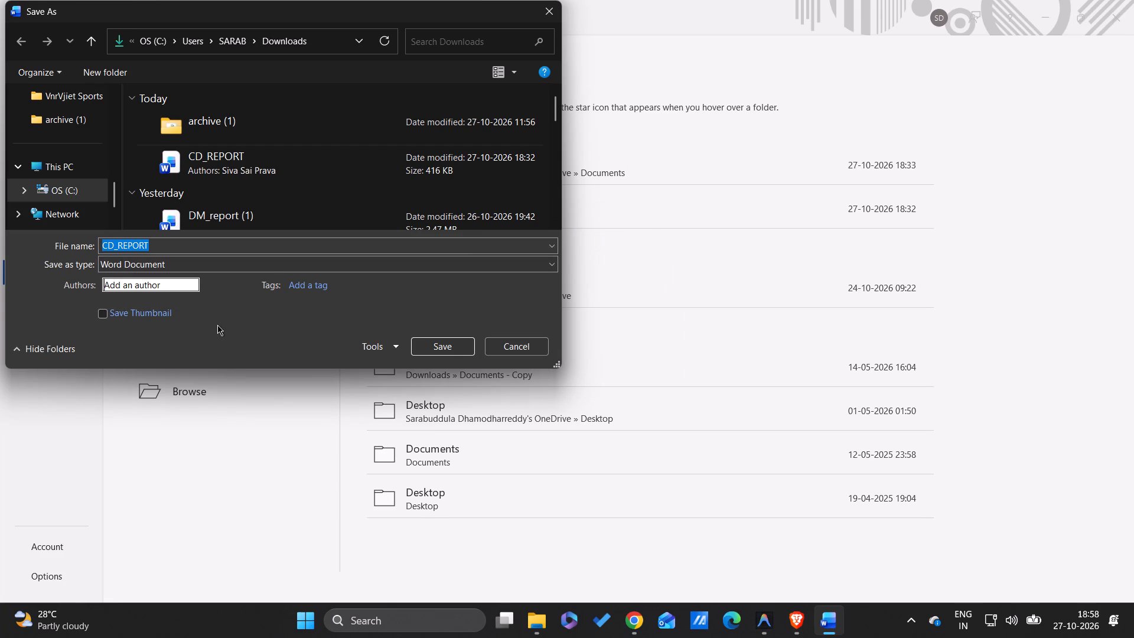
Save the report as the Word document CD_REPORT in Downloads, replacing the existing file.
{"action": "left_click", "coordinate": [175, 238]}
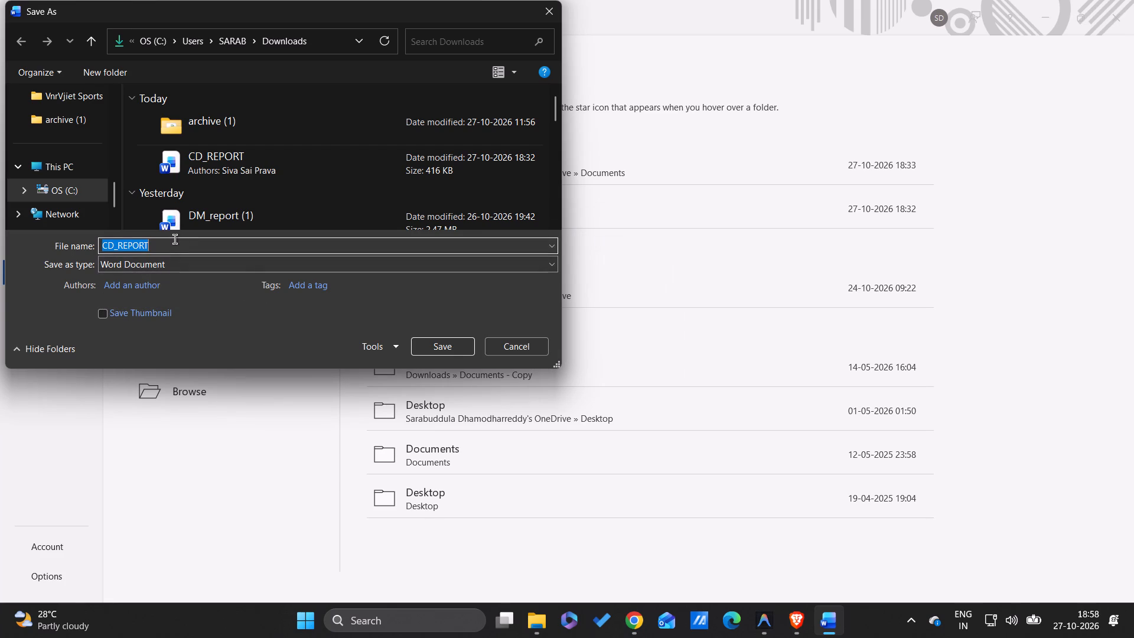
{"action": "left_click", "coordinate": [175, 239]}
{"action": "left_click", "coordinate": [421, 349]}
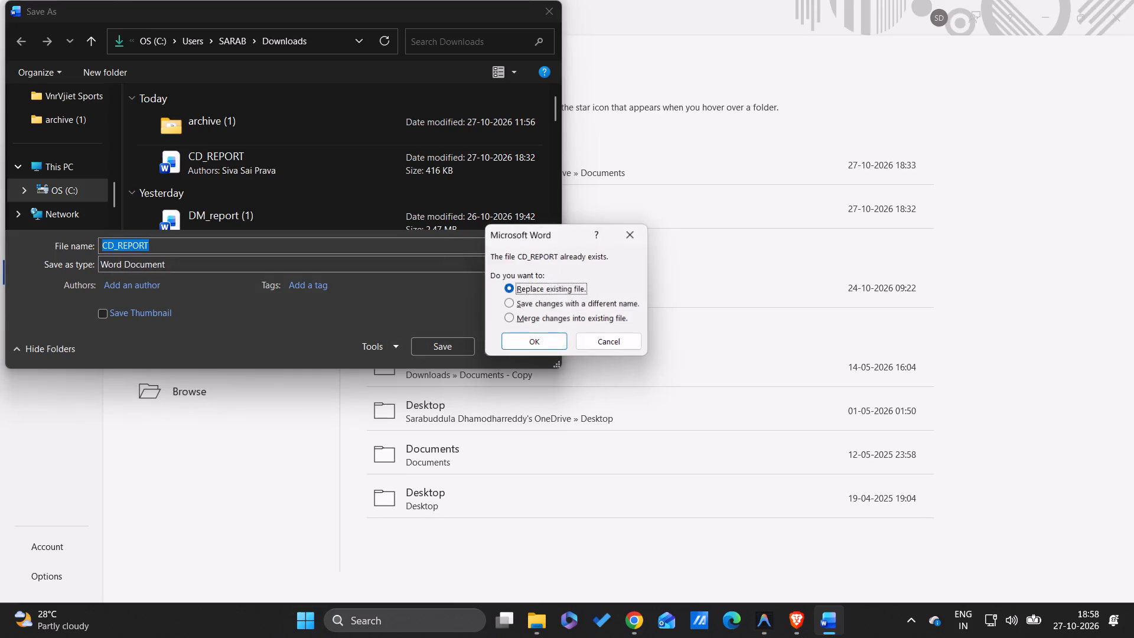
{"action": "left_click", "coordinate": [526, 341]}
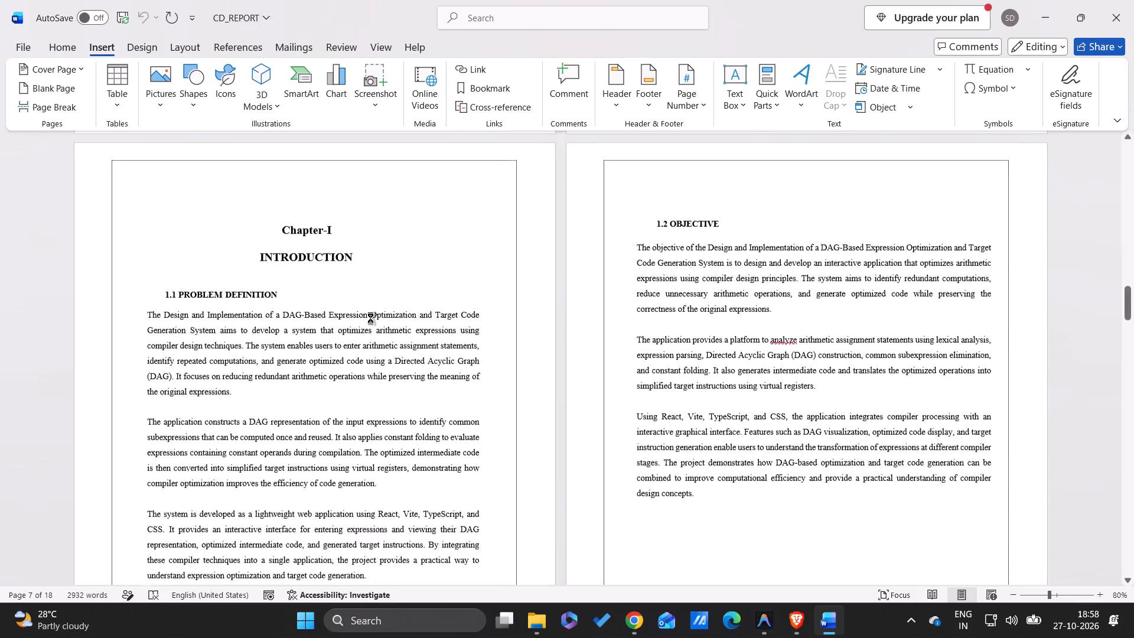
Turn on AutoSave for the report by uploading a copy to OneDrive - Personal.
{"action": "scroll", "coordinate": [450, 332], "scroll_direction": "up", "scroll_amount": 17}
{"action": "left_click", "coordinate": [94, 17]}
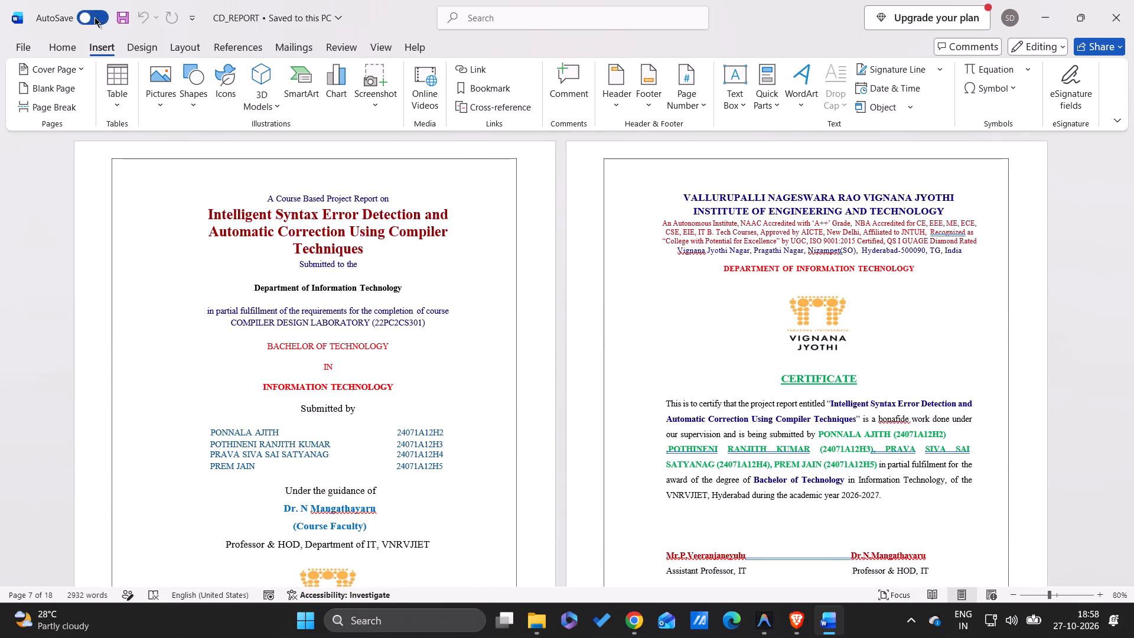
{"action": "left_click", "coordinate": [531, 240]}
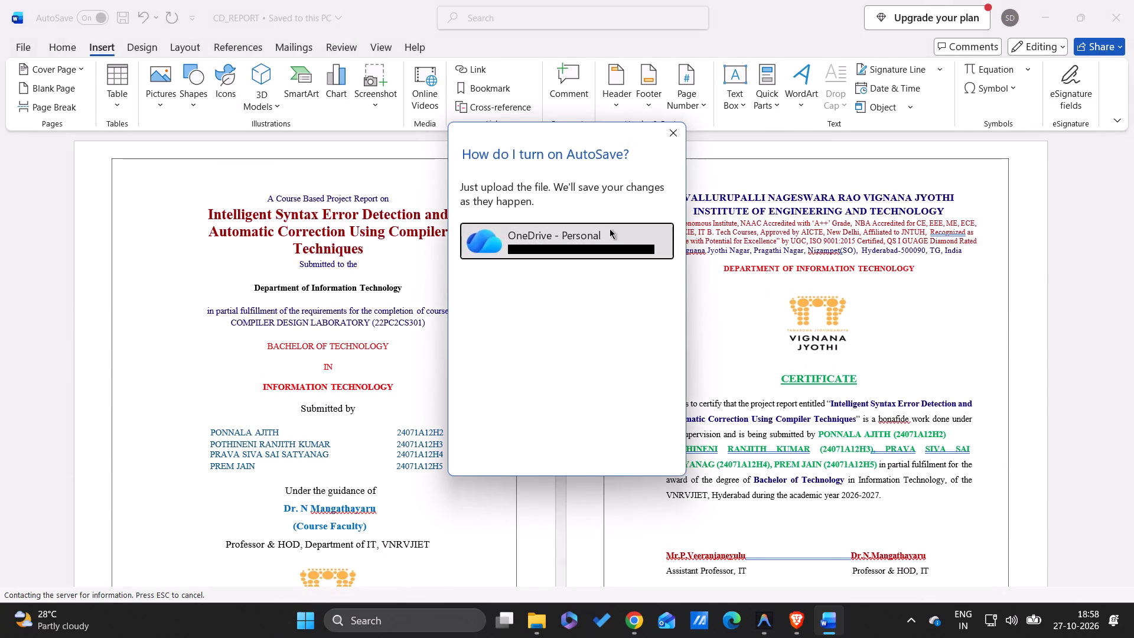
{"action": "double_click", "coordinate": [597, 235]}
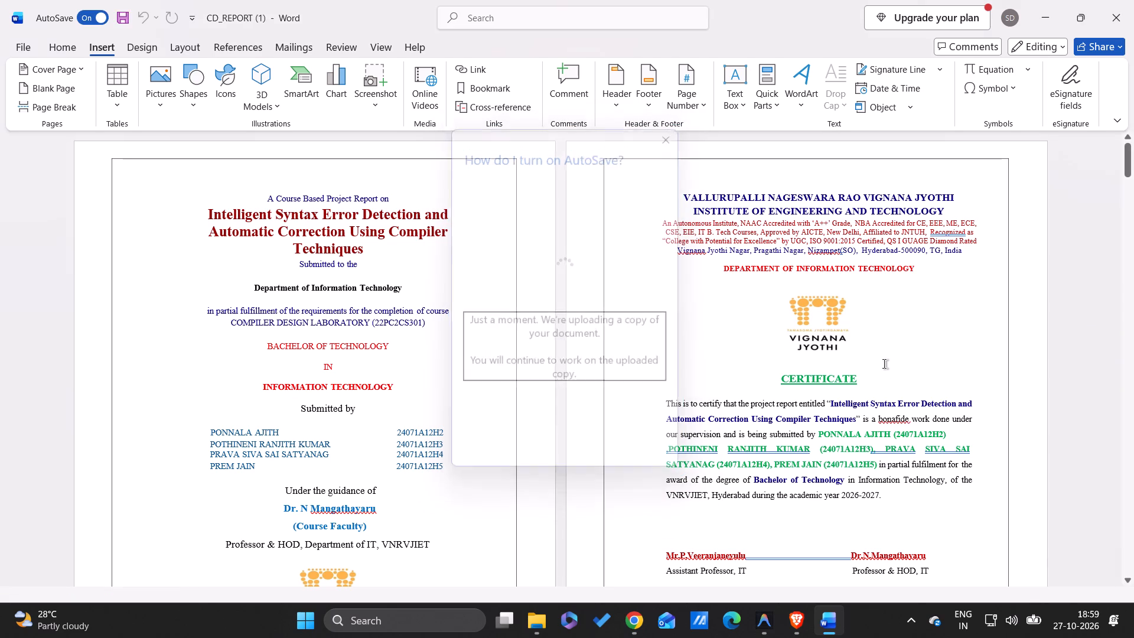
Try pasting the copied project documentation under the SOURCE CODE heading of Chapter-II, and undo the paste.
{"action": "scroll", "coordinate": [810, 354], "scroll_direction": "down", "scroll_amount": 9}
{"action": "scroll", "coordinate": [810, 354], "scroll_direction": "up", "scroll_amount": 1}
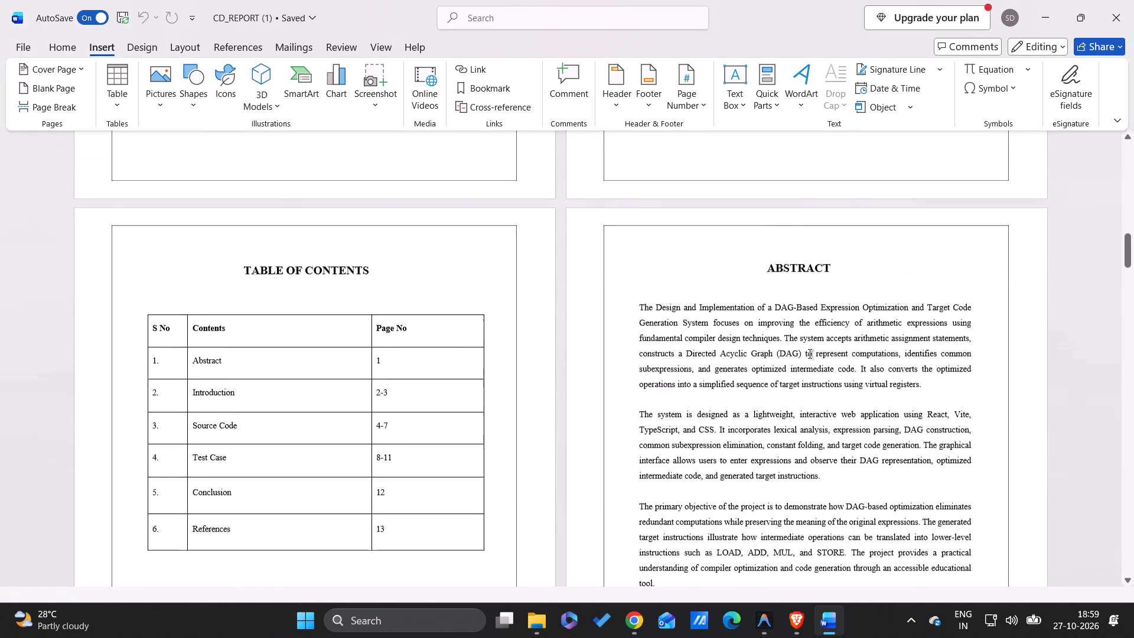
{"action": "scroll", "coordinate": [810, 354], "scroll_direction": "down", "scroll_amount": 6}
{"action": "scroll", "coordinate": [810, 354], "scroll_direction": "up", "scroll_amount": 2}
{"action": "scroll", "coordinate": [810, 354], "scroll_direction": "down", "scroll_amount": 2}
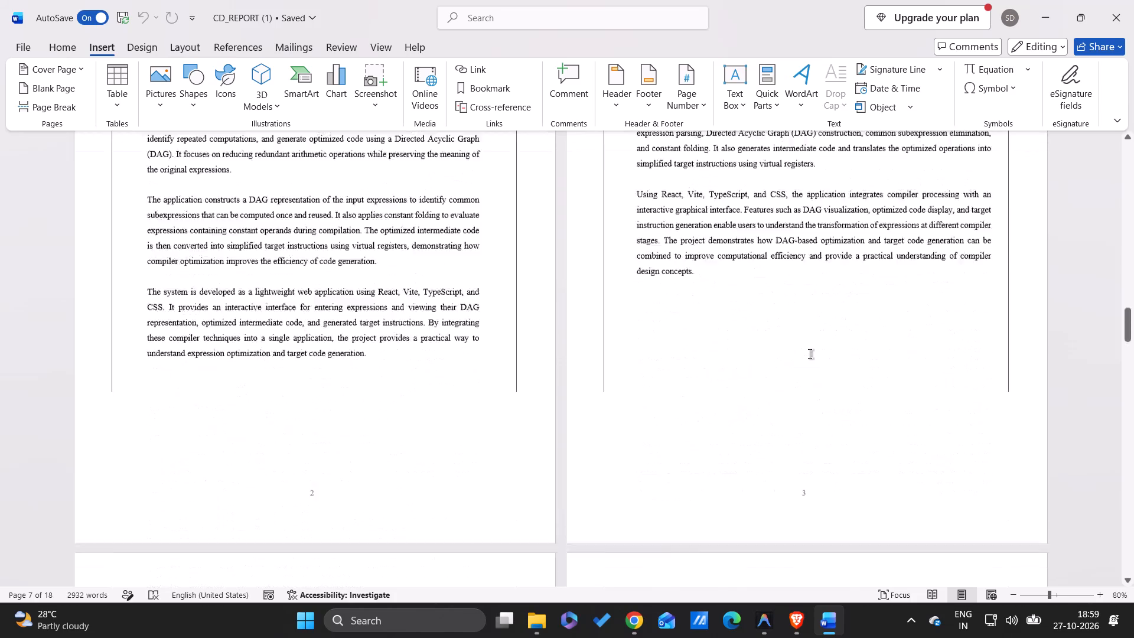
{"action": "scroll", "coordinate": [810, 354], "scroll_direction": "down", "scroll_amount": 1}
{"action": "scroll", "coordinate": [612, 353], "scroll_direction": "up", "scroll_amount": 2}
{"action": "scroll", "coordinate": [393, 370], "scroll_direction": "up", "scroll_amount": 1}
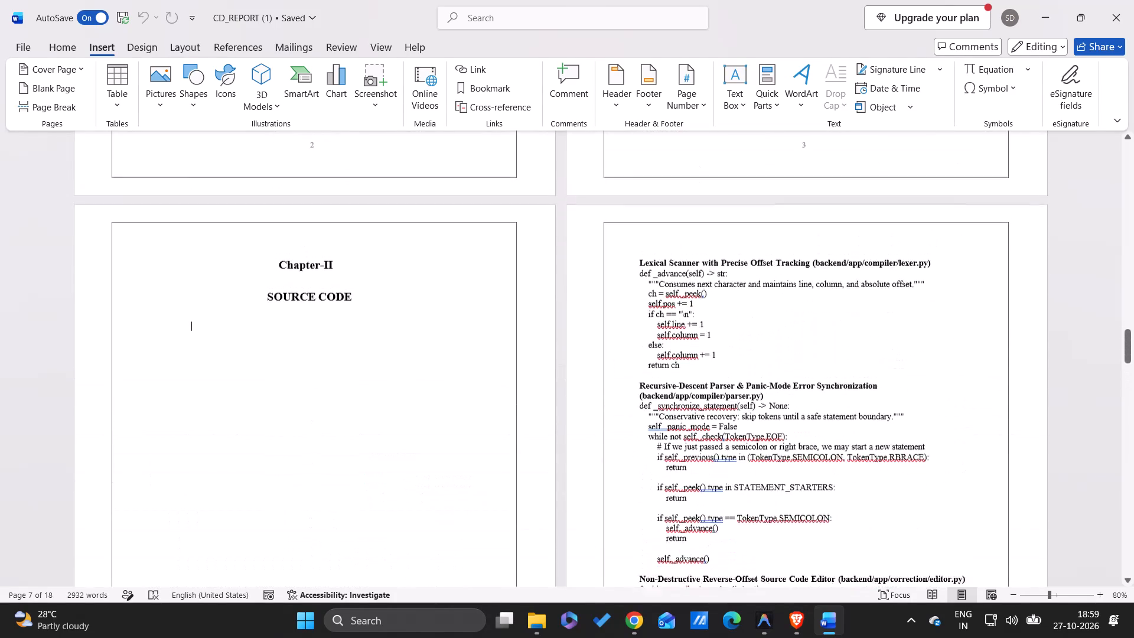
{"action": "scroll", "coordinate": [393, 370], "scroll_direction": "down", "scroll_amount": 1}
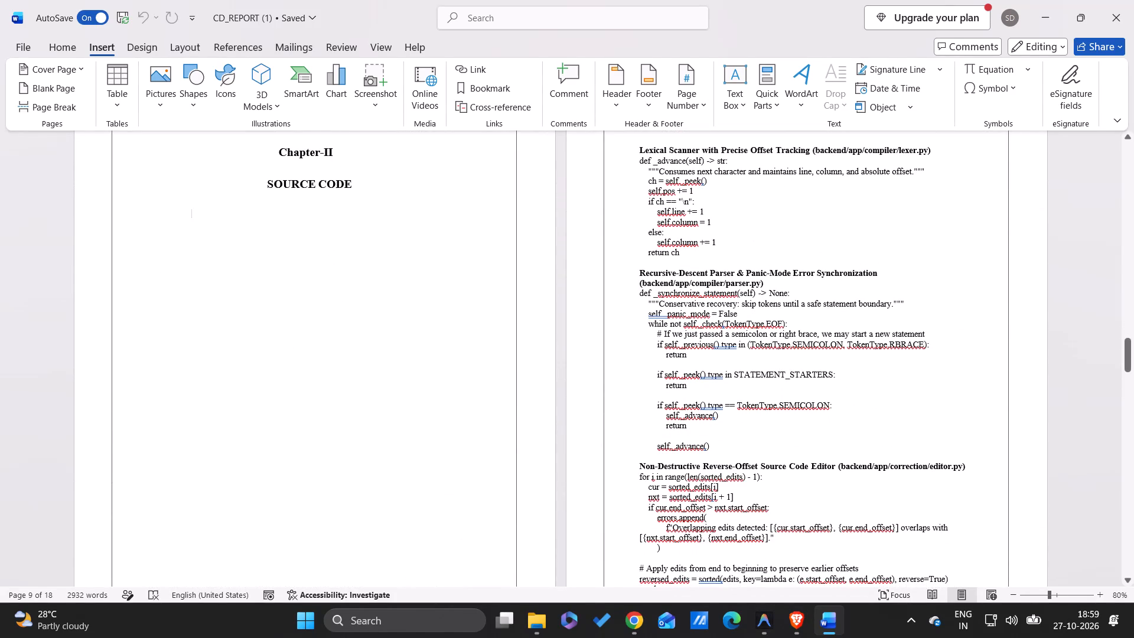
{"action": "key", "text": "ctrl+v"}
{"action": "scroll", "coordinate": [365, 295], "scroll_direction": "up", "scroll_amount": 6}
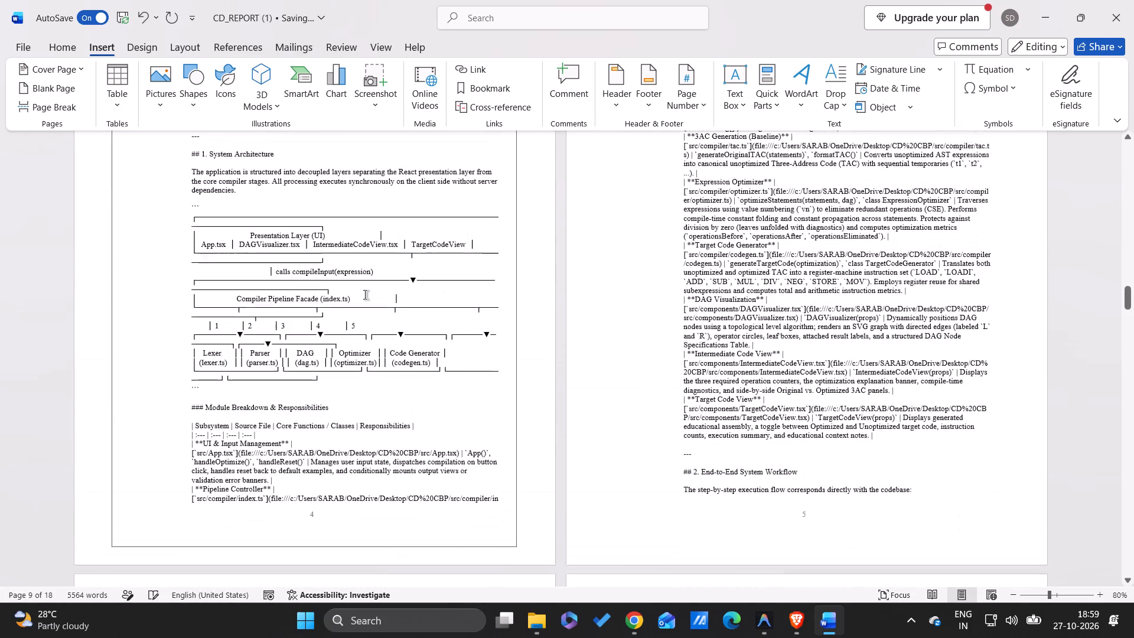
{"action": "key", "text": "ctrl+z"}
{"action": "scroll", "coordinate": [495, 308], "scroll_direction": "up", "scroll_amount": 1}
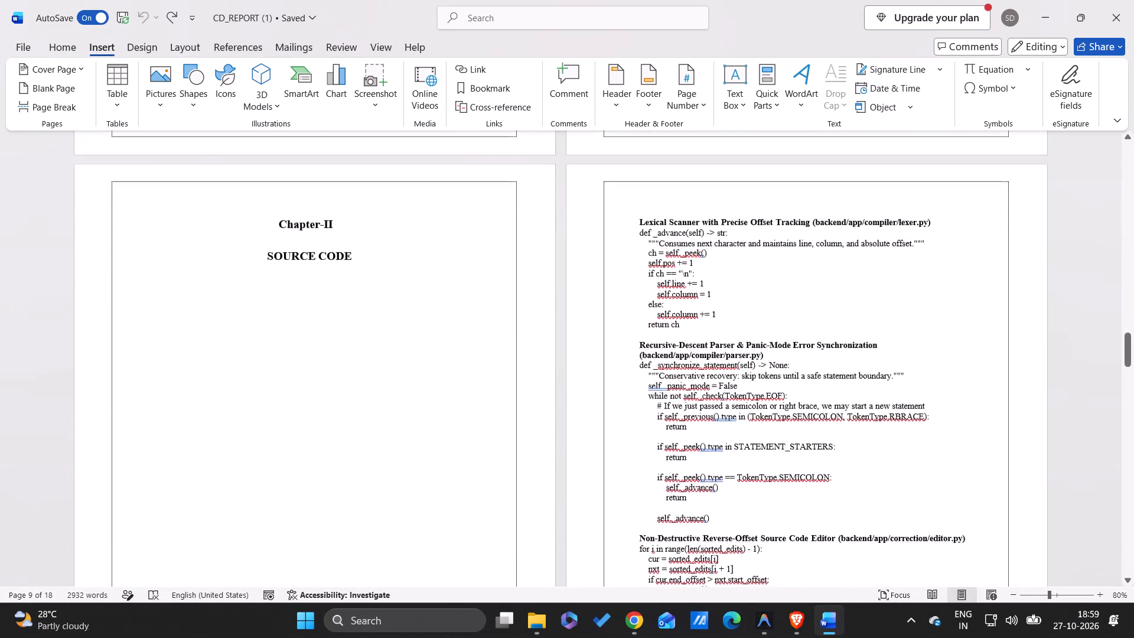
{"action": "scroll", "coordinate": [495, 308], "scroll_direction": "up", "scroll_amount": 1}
Copy the mermaid-diagram PNG from Downloads in File Explorer and paste it into the report under Chapter-II SOURCE CODE.
{"action": "key", "text": "alt+Tab"}
{"action": "key", "text": "alt+Tab"}
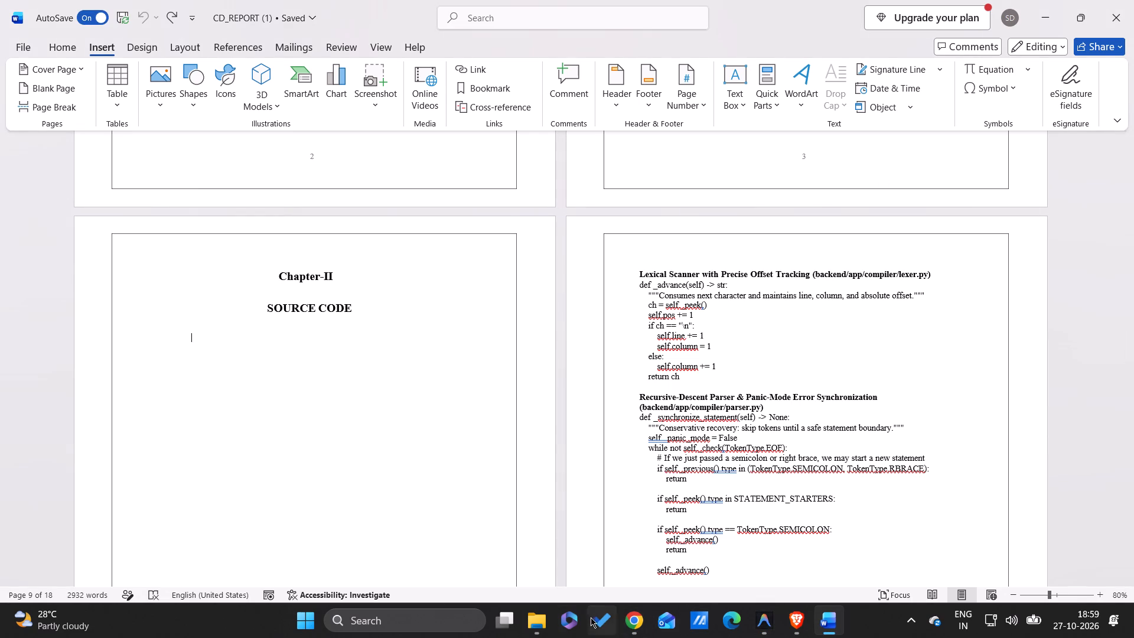
{"action": "left_click", "coordinate": [540, 623]}
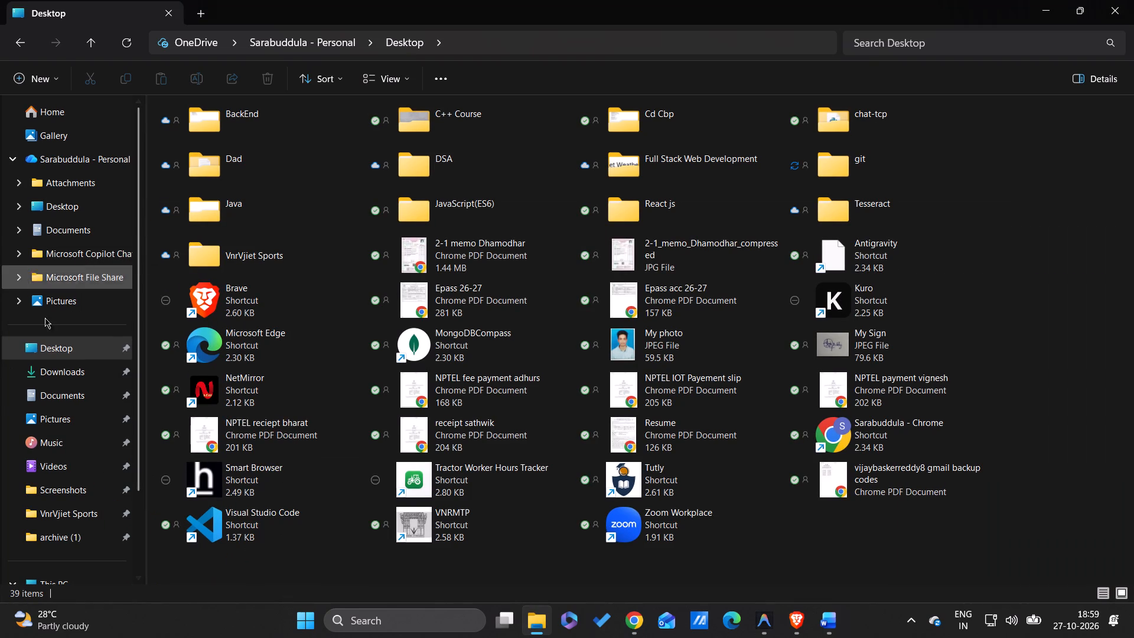
{"action": "left_click", "coordinate": [40, 362]}
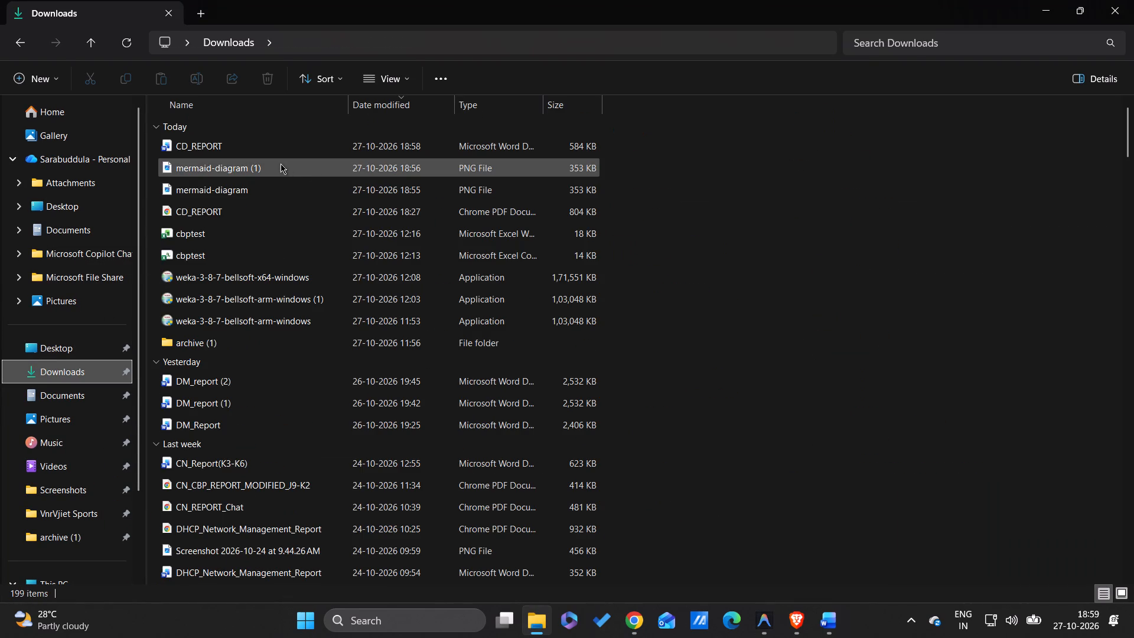
{"action": "left_click", "coordinate": [271, 166]}
{"action": "left_click", "coordinate": [274, 178]}
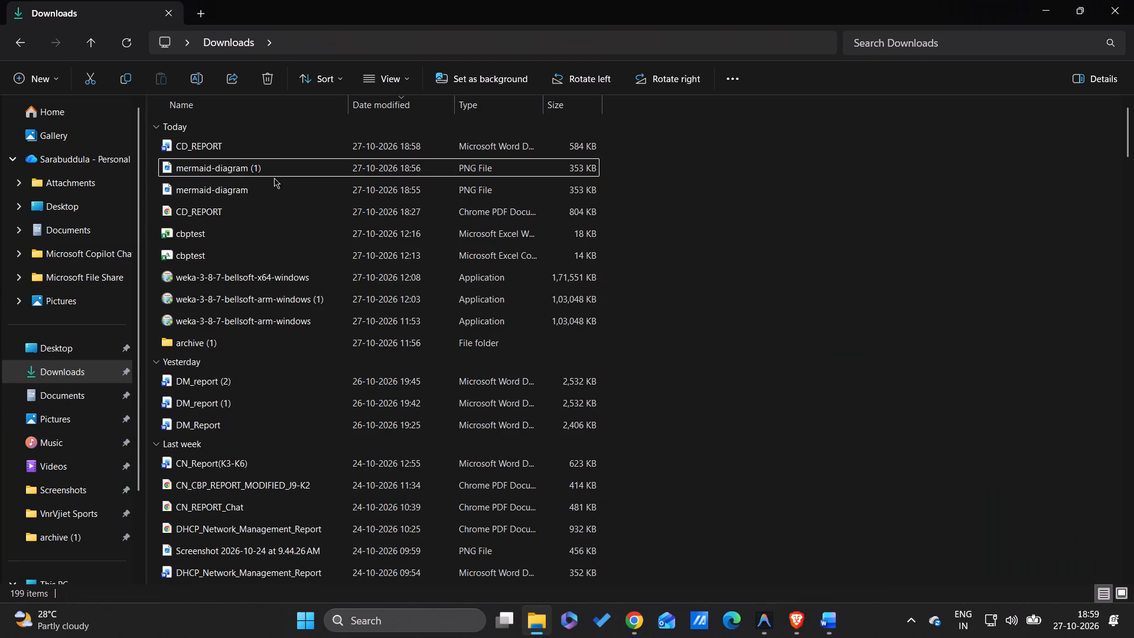
{"action": "left_click", "coordinate": [276, 183]}
{"action": "key", "text": "ctrl+c"}
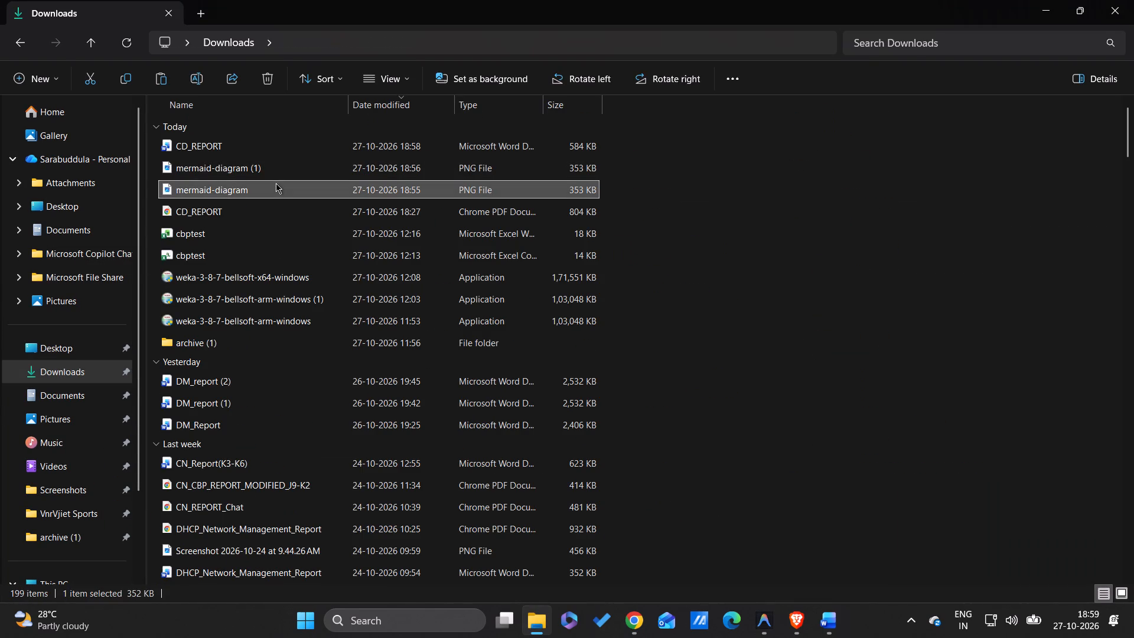
{"action": "key", "text": "alt+Tab"}
{"action": "key", "text": "ctrl+v"}
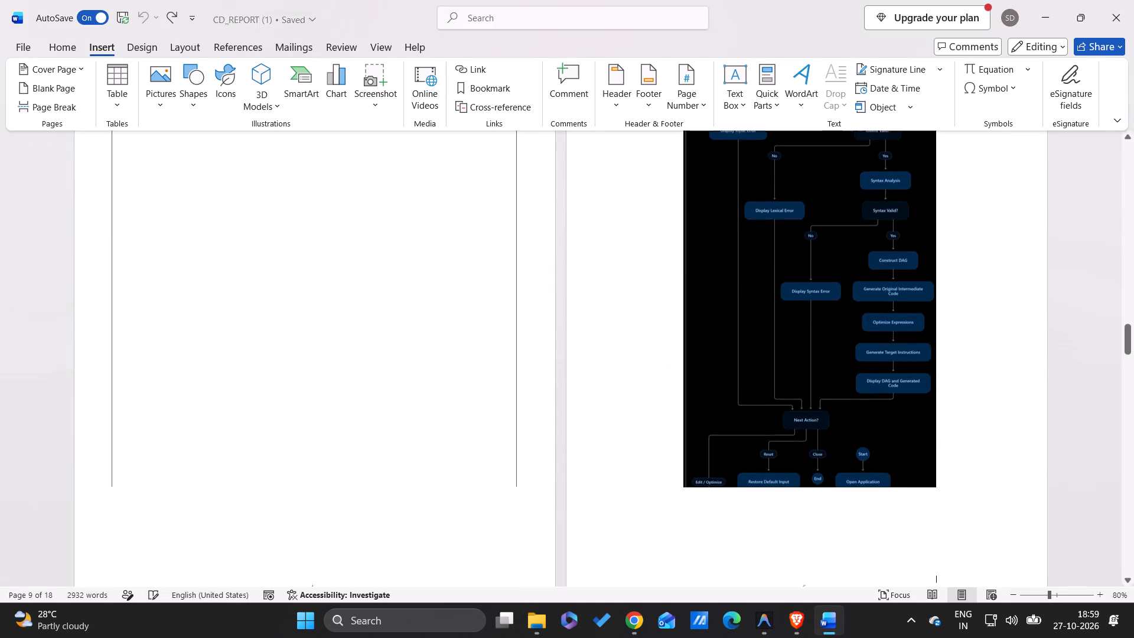
Reduce the height of the pasted flowchart picture so it fits on the Chapter-II page below the SOURCE CODE heading.
{"action": "scroll", "coordinate": [258, 345], "scroll_direction": "down", "scroll_amount": 1}
{"action": "scroll", "coordinate": [879, 437], "scroll_direction": "up", "scroll_amount": 1}
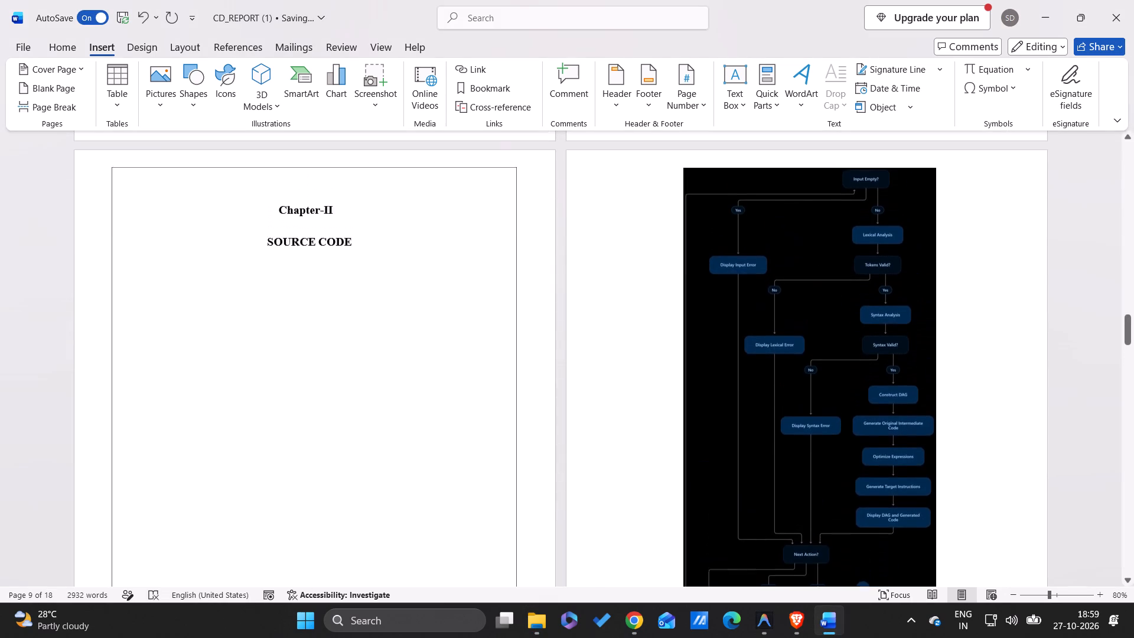
{"action": "scroll", "coordinate": [879, 437], "scroll_direction": "up", "scroll_amount": 1}
{"action": "left_click", "coordinate": [862, 248]}
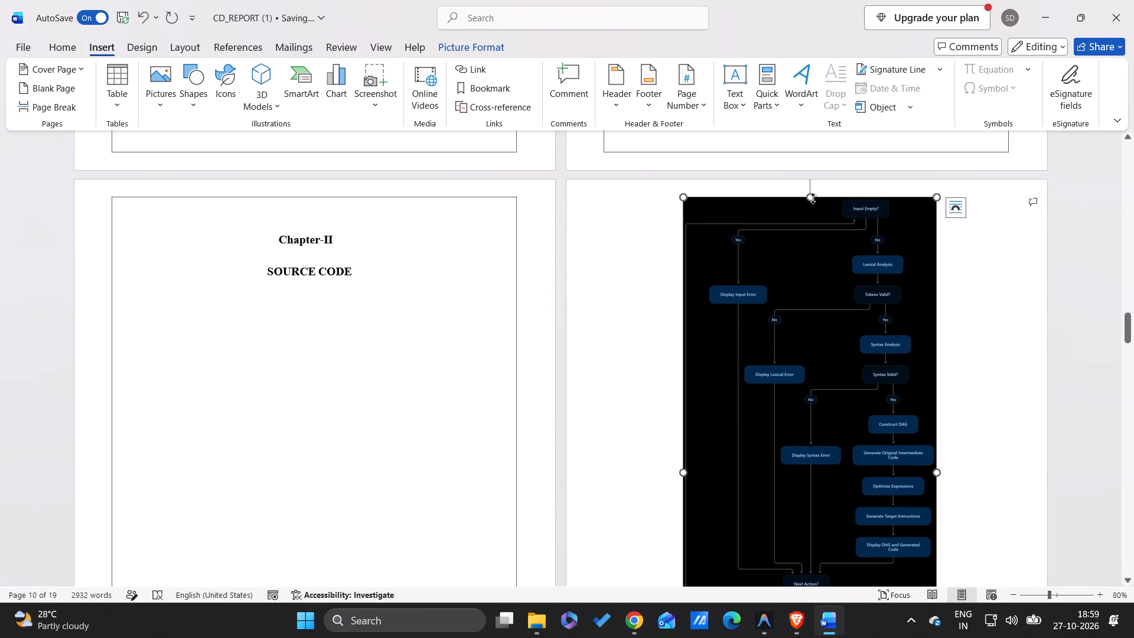
{"action": "left_click_drag", "start_coordinate": [809, 198], "coordinate": [806, 216]}
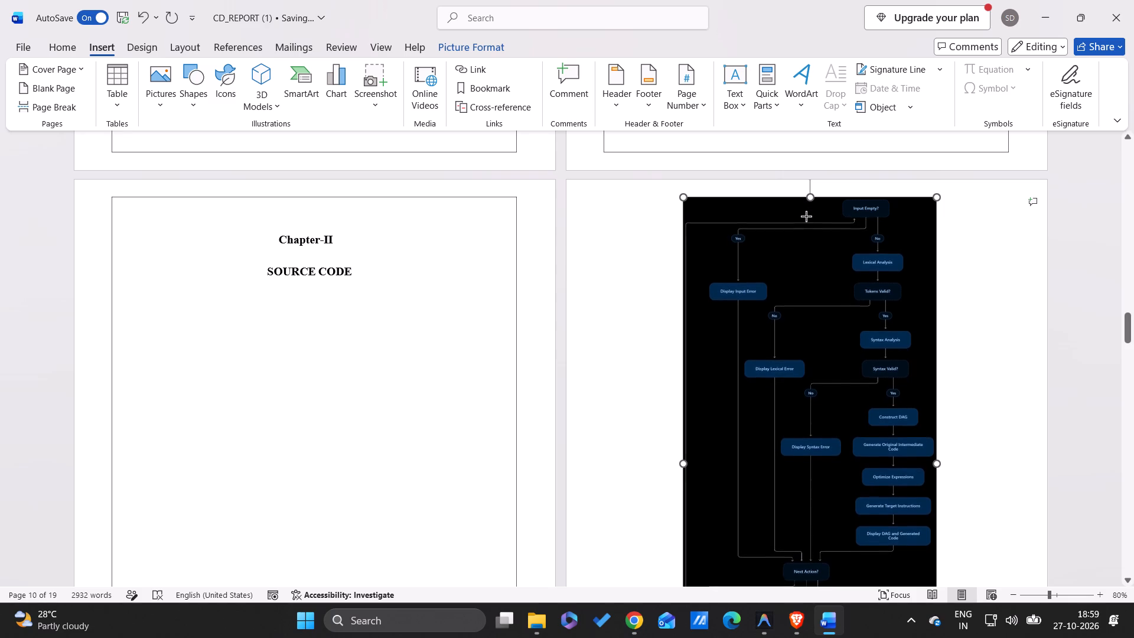
{"action": "left_click_drag", "start_coordinate": [806, 216], "coordinate": [813, 239]}
{"action": "scroll", "coordinate": [849, 301], "scroll_direction": "down", "scroll_amount": 2}
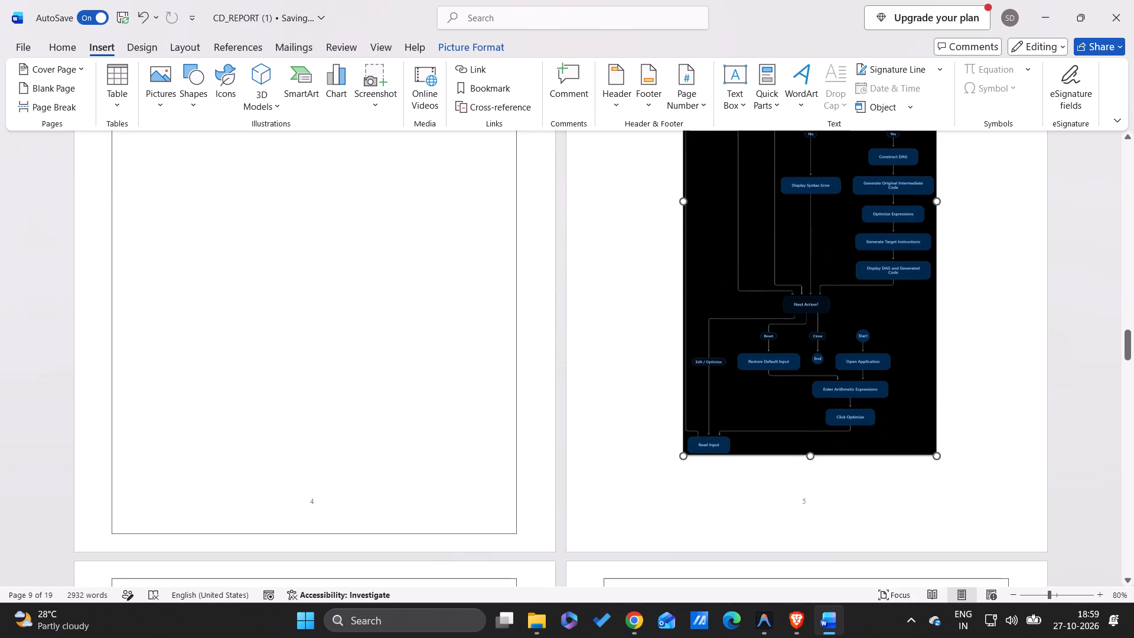
{"action": "left_click_drag", "start_coordinate": [812, 459], "coordinate": [810, 431]}
{"action": "scroll", "coordinate": [810, 431], "scroll_direction": "up", "scroll_amount": 1}
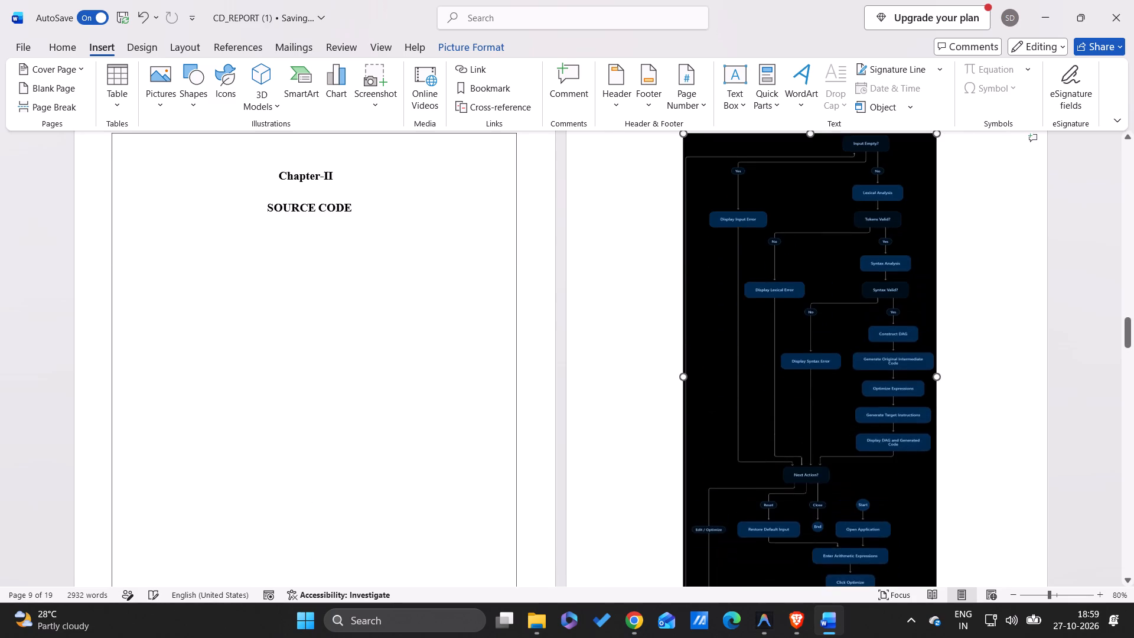
{"action": "scroll", "coordinate": [810, 431], "scroll_direction": "up", "scroll_amount": 1}
{"action": "left_click_drag", "start_coordinate": [807, 186], "coordinate": [807, 187]}
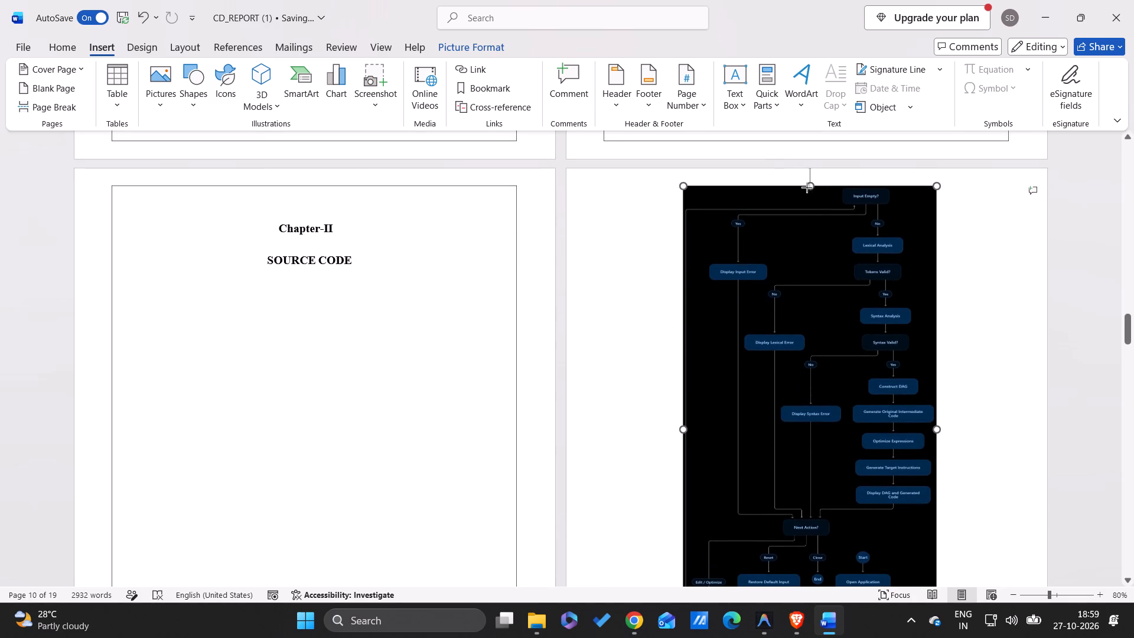
{"action": "left_click_drag", "start_coordinate": [807, 187], "coordinate": [826, 276]}
{"action": "scroll", "coordinate": [622, 336], "scroll_direction": "down", "scroll_amount": 1}
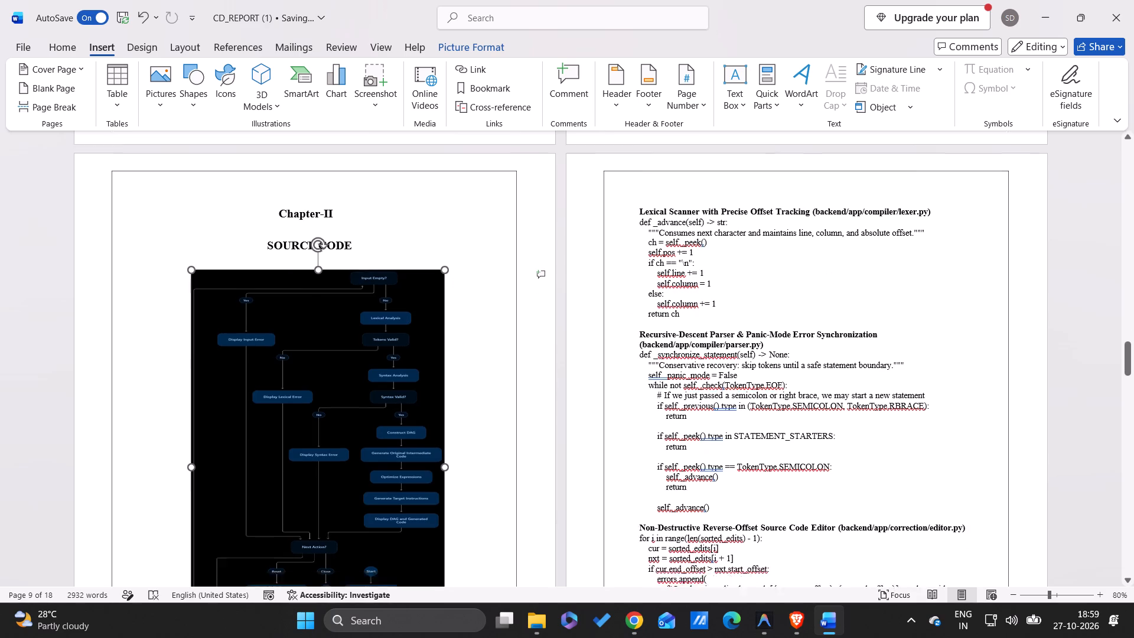
{"action": "scroll", "coordinate": [622, 336], "scroll_direction": "down", "scroll_amount": 1}
{"action": "scroll", "coordinate": [622, 336], "scroll_direction": "up", "scroll_amount": 1}
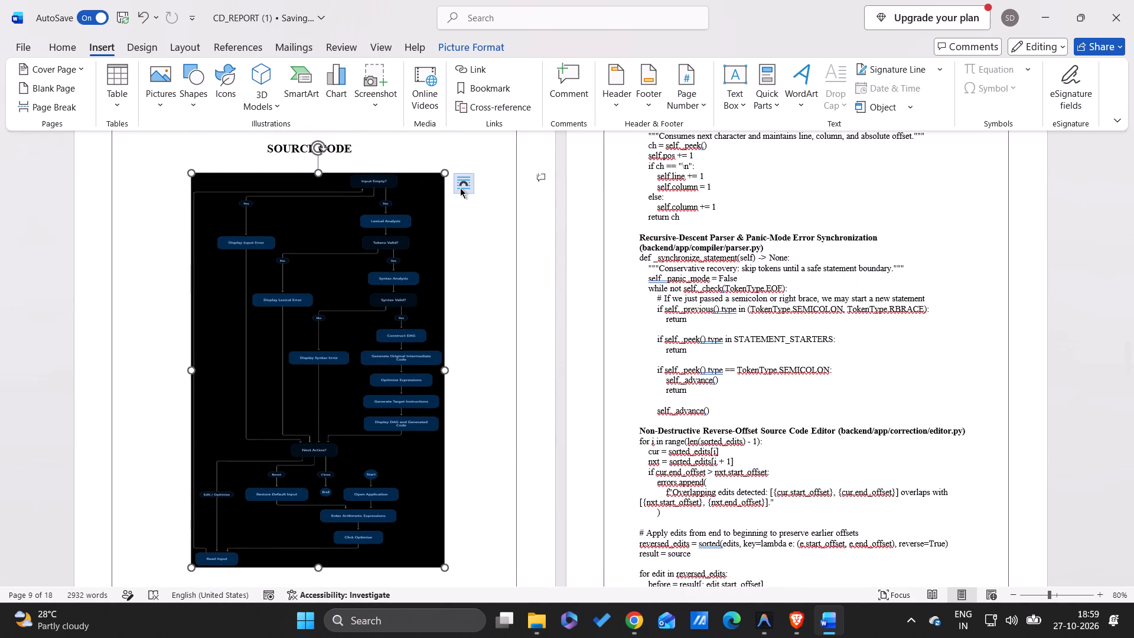
Set the flowchart picture's text wrapping to In Front of Text.
{"action": "left_click", "coordinate": [460, 188]}
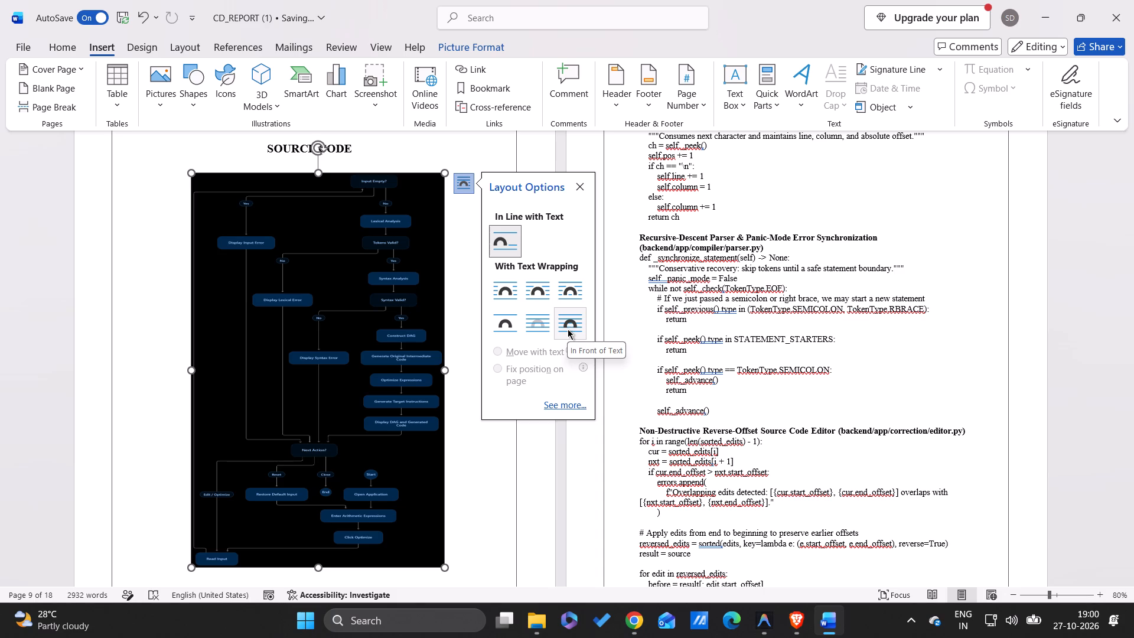
{"action": "left_click", "coordinate": [568, 329]}
{"action": "scroll", "coordinate": [568, 329], "scroll_direction": "down", "scroll_amount": 2}
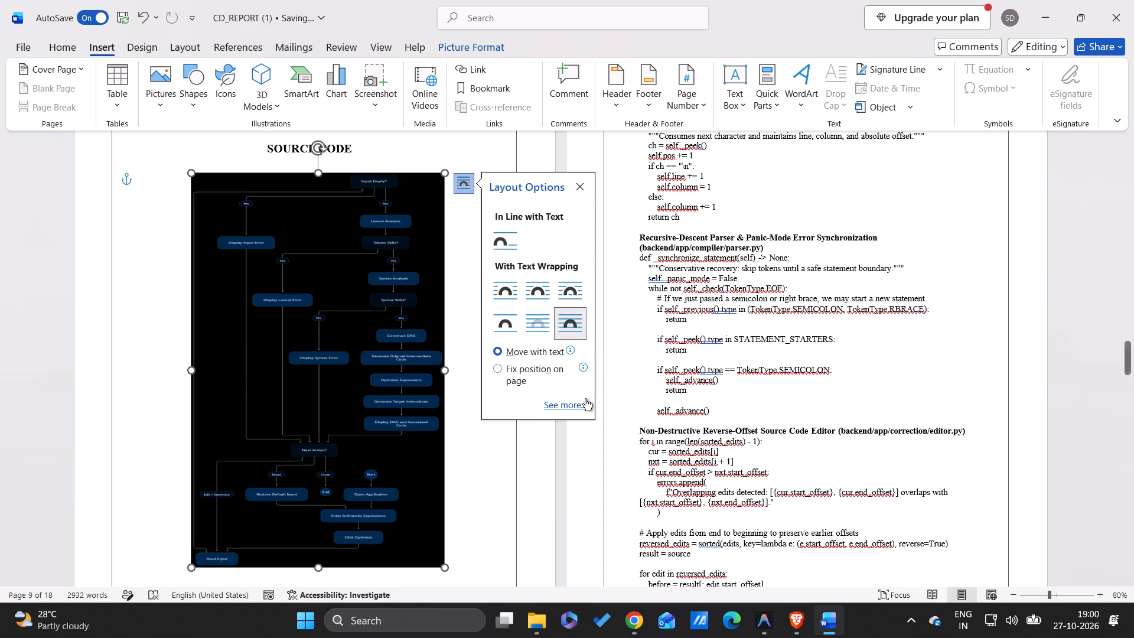
{"action": "left_click", "coordinate": [557, 449]}
Stretch the flowchart picture vertically, up to the SOURCE CODE heading and down to just above the page number.
{"action": "scroll", "coordinate": [557, 449], "scroll_direction": "down", "scroll_amount": 1}
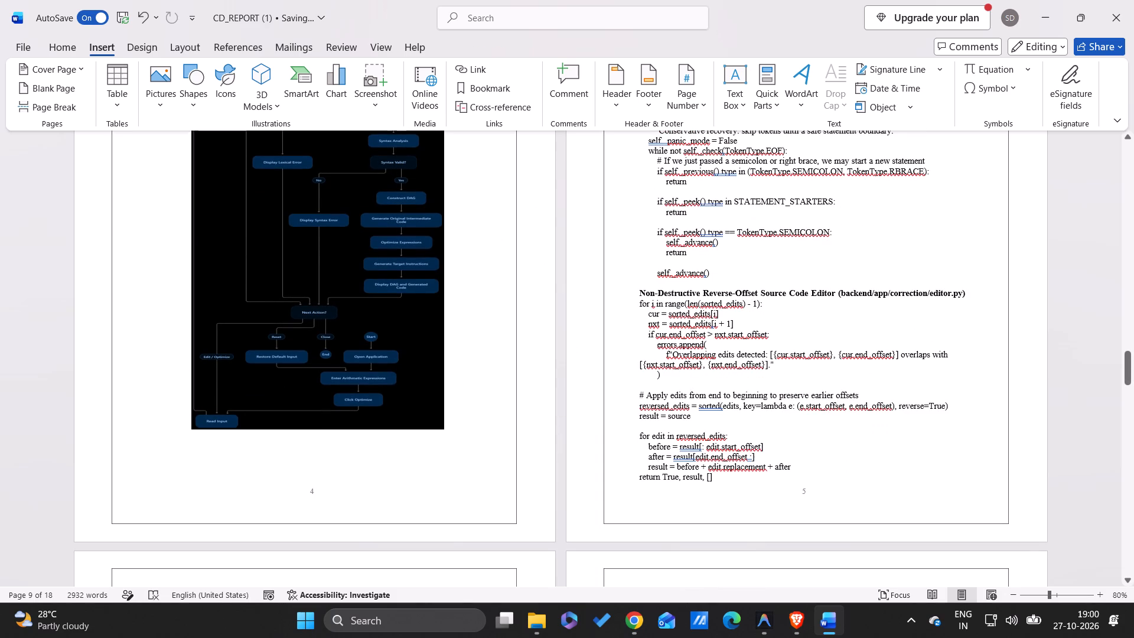
{"action": "left_click", "coordinate": [283, 347]}
{"action": "scroll", "coordinate": [413, 360], "scroll_direction": "up", "scroll_amount": 1}
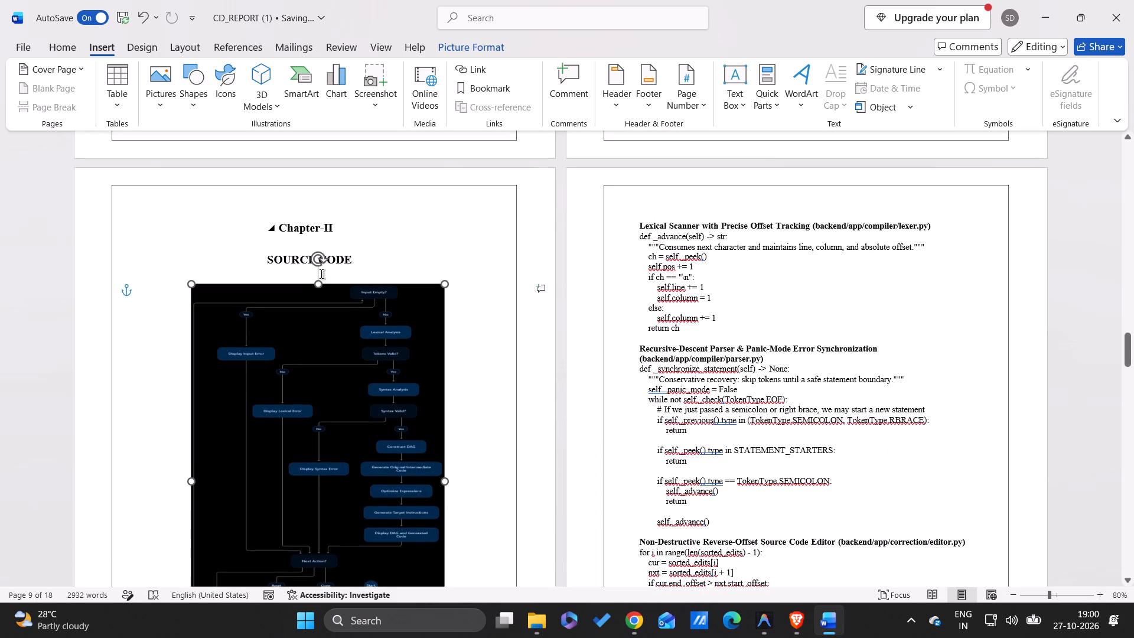
{"action": "left_click_drag", "start_coordinate": [320, 285], "coordinate": [317, 269]}
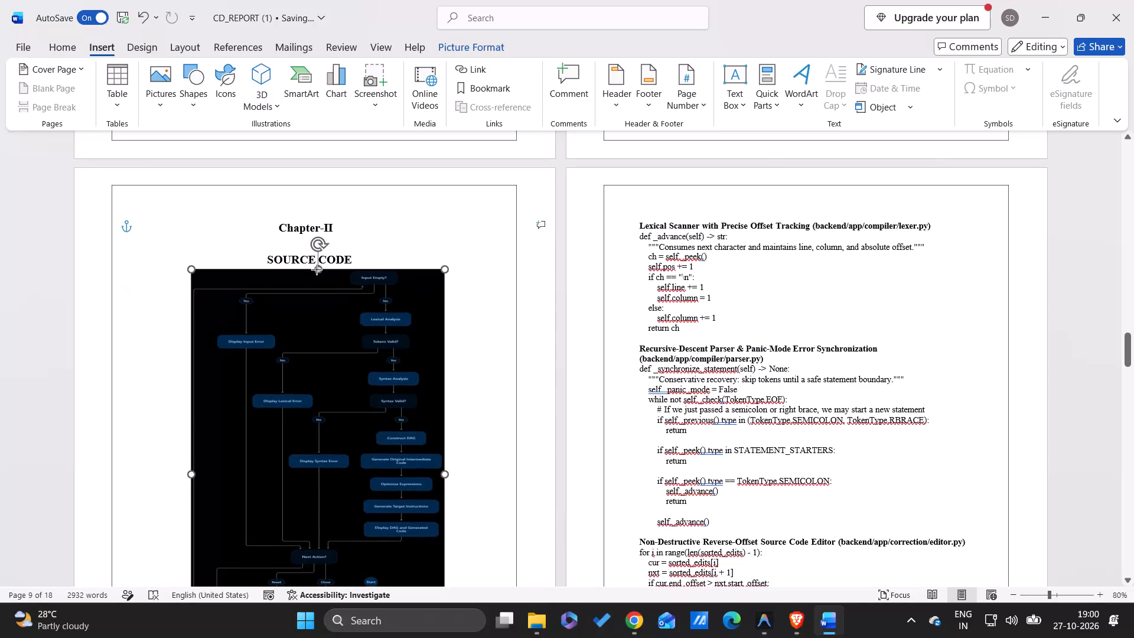
{"action": "left_click_drag", "start_coordinate": [317, 269], "coordinate": [318, 265]}
{"action": "scroll", "coordinate": [347, 305], "scroll_direction": "down", "scroll_amount": 1}
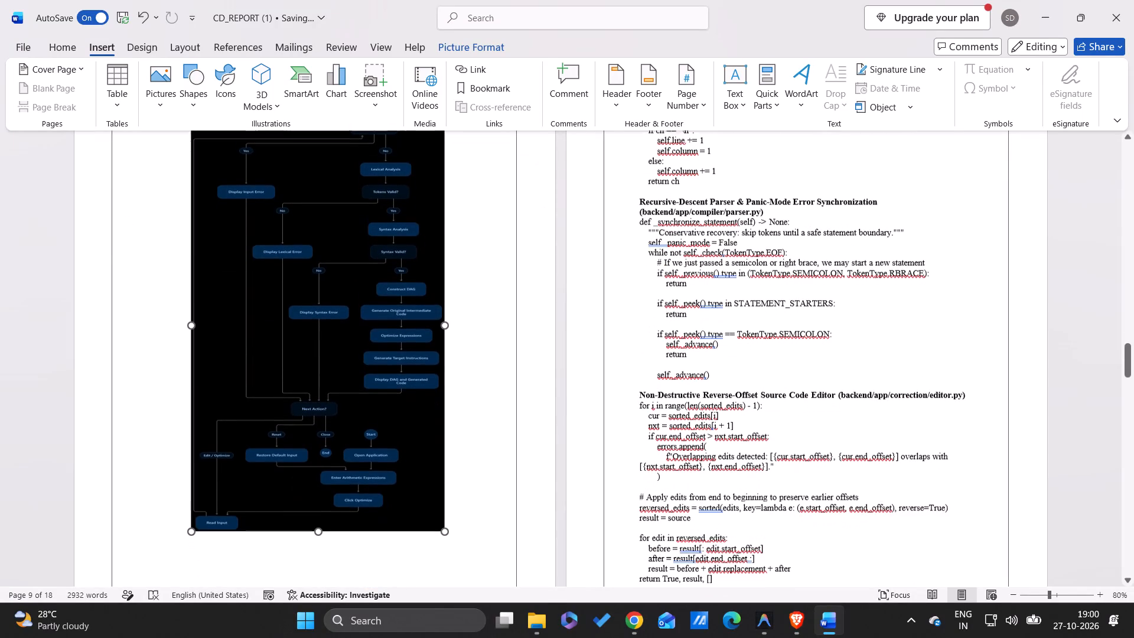
{"action": "left_click_drag", "start_coordinate": [318, 515], "coordinate": [325, 551]}
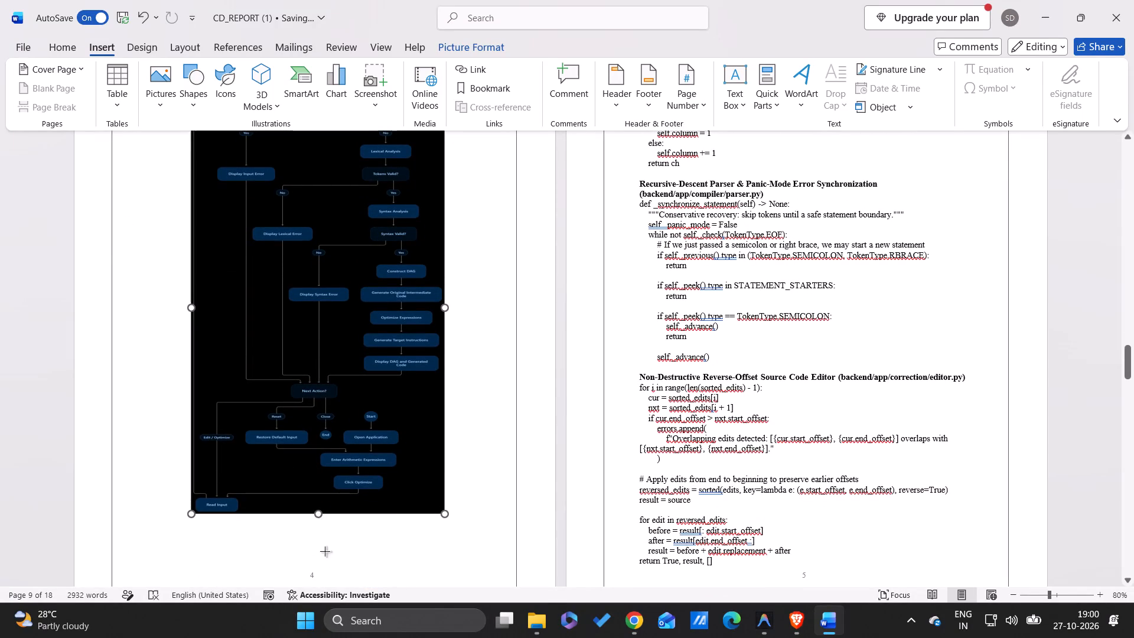
{"action": "left_click_drag", "start_coordinate": [325, 551], "coordinate": [321, 554]}
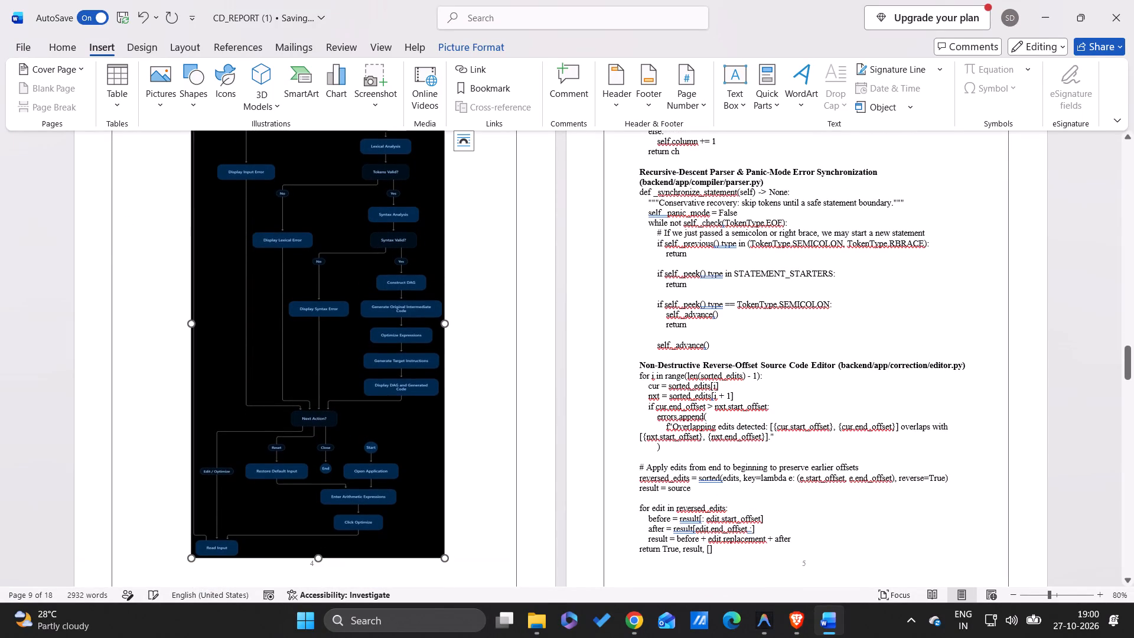
{"action": "scroll", "coordinate": [458, 494], "scroll_direction": "up", "scroll_amount": 1}
{"action": "scroll", "coordinate": [615, 409], "scroll_direction": "up", "scroll_amount": 1}
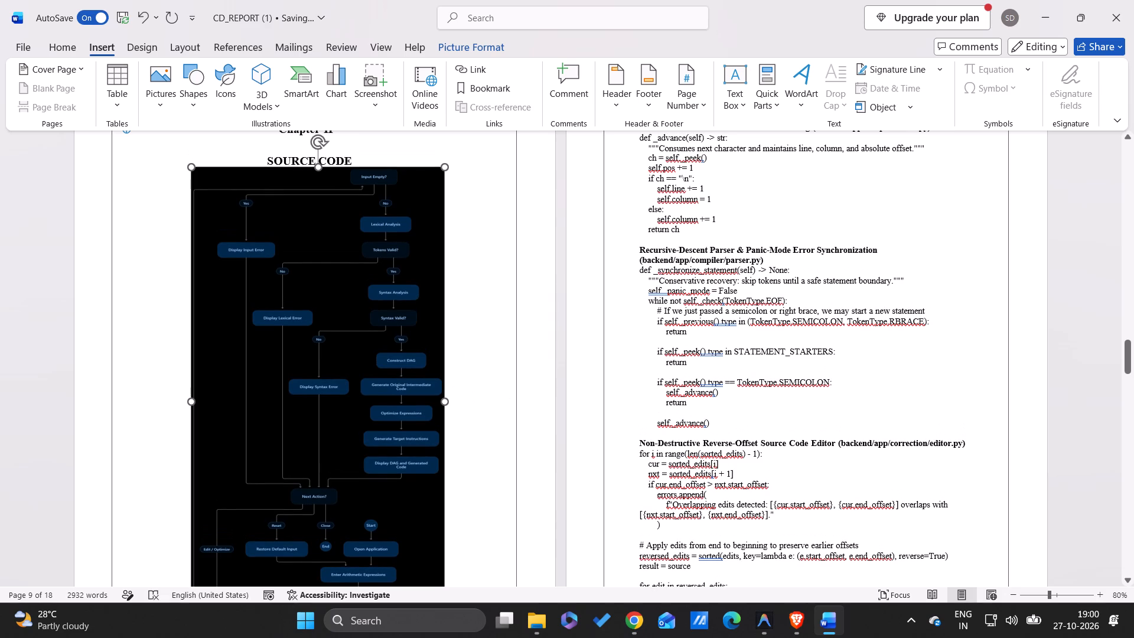
Nudge the flowchart picture slightly left beneath the SOURCE CODE heading.
{"action": "left_click", "coordinate": [349, 360]}
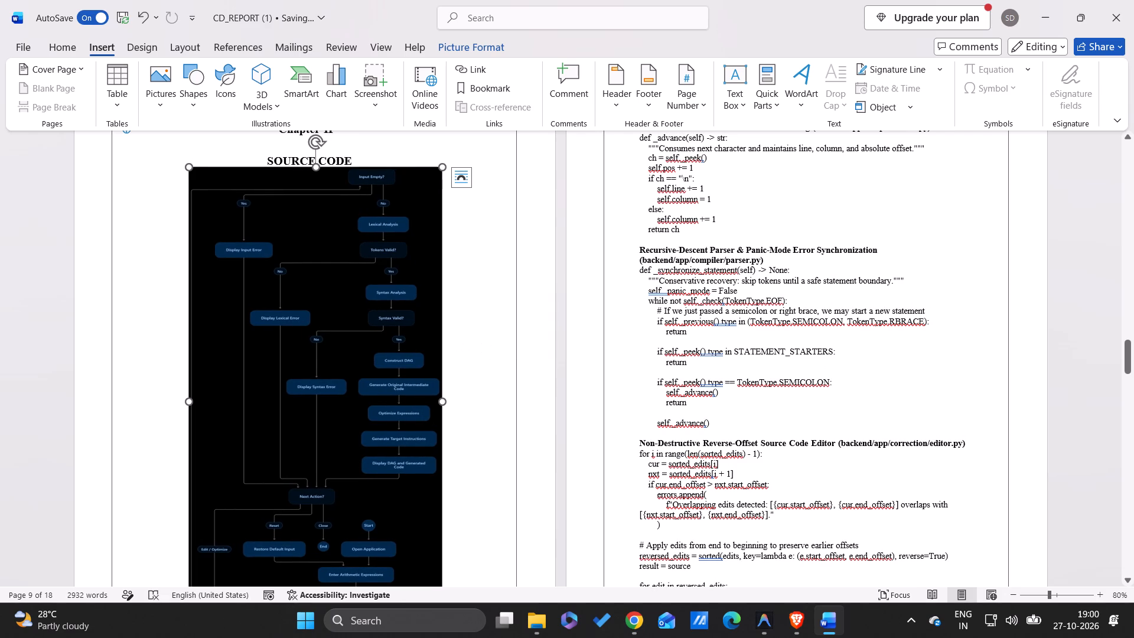
Examine the flowchart picture from the SOURCE CODE heading down to the page number, and the code pages that follow it.
{"action": "scroll", "coordinate": [325, 321], "scroll_direction": "up", "scroll_amount": 8, "text": "ctrl"}
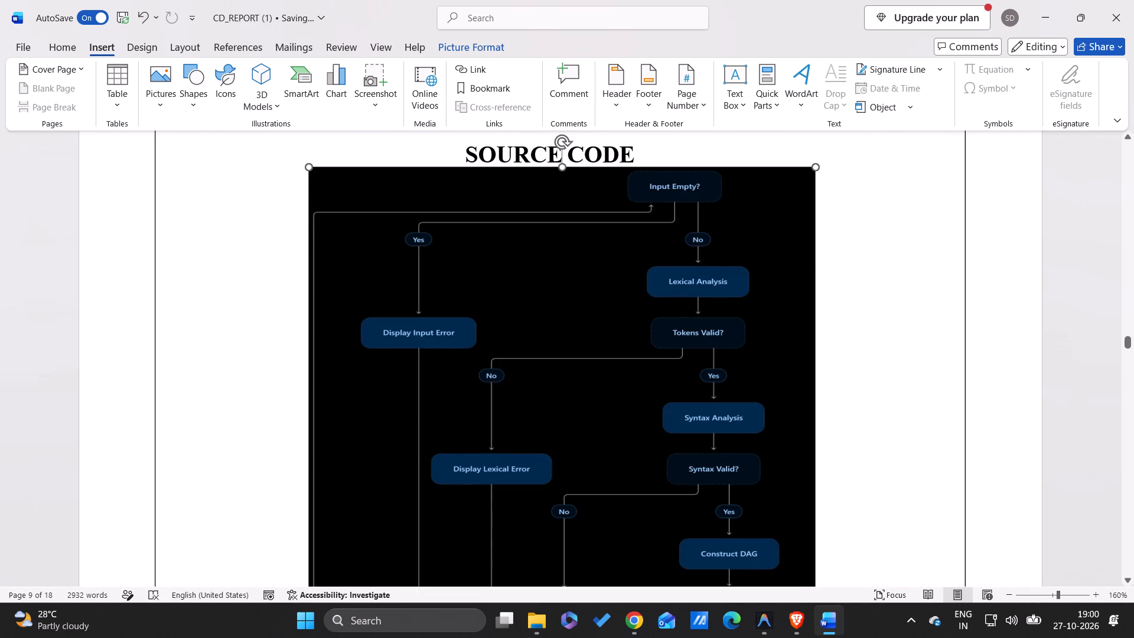
{"action": "scroll", "coordinate": [589, 349], "scroll_direction": "up", "scroll_amount": 1}
{"action": "scroll", "coordinate": [711, 377], "scroll_direction": "down", "scroll_amount": 1}
{"action": "scroll", "coordinate": [711, 377], "scroll_direction": "up", "scroll_amount": 1}
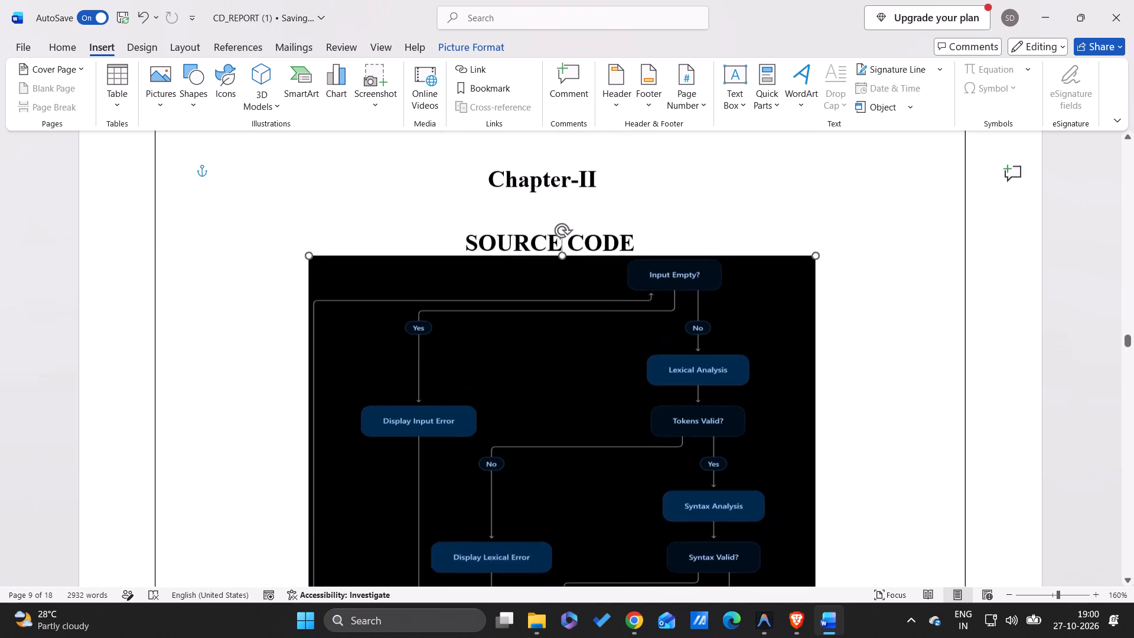
{"action": "scroll", "coordinate": [711, 377], "scroll_direction": "down", "scroll_amount": 3}
{"action": "scroll", "coordinate": [849, 340], "scroll_direction": "up", "scroll_amount": 1}
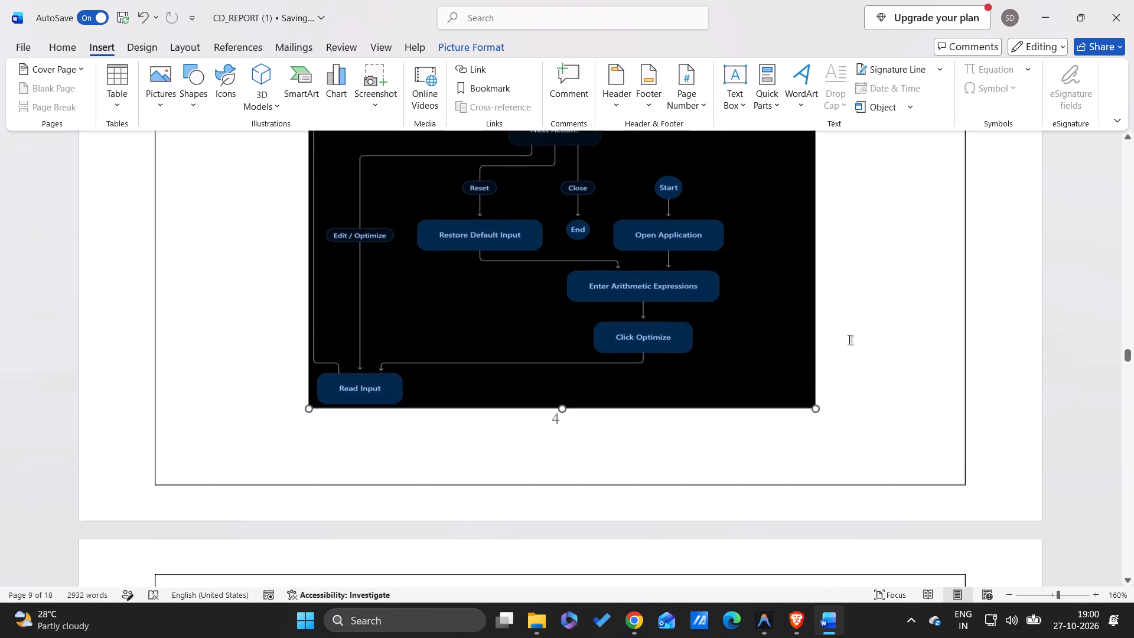
{"action": "scroll", "coordinate": [849, 340], "scroll_direction": "up", "scroll_amount": 1}
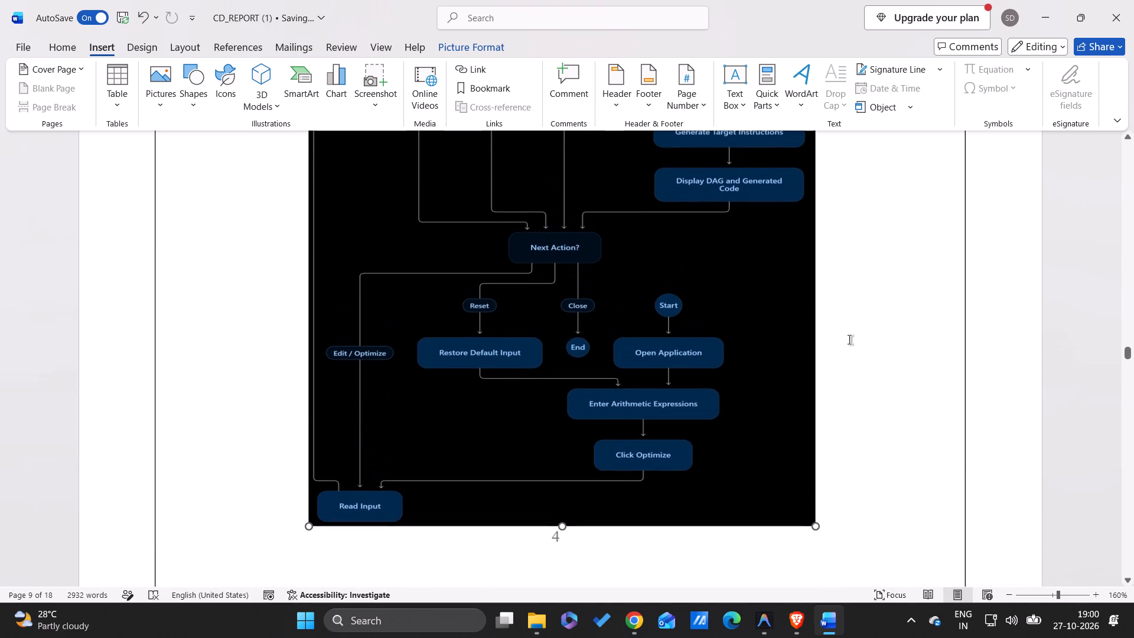
{"action": "scroll", "coordinate": [849, 340], "scroll_direction": "up", "scroll_amount": 1}
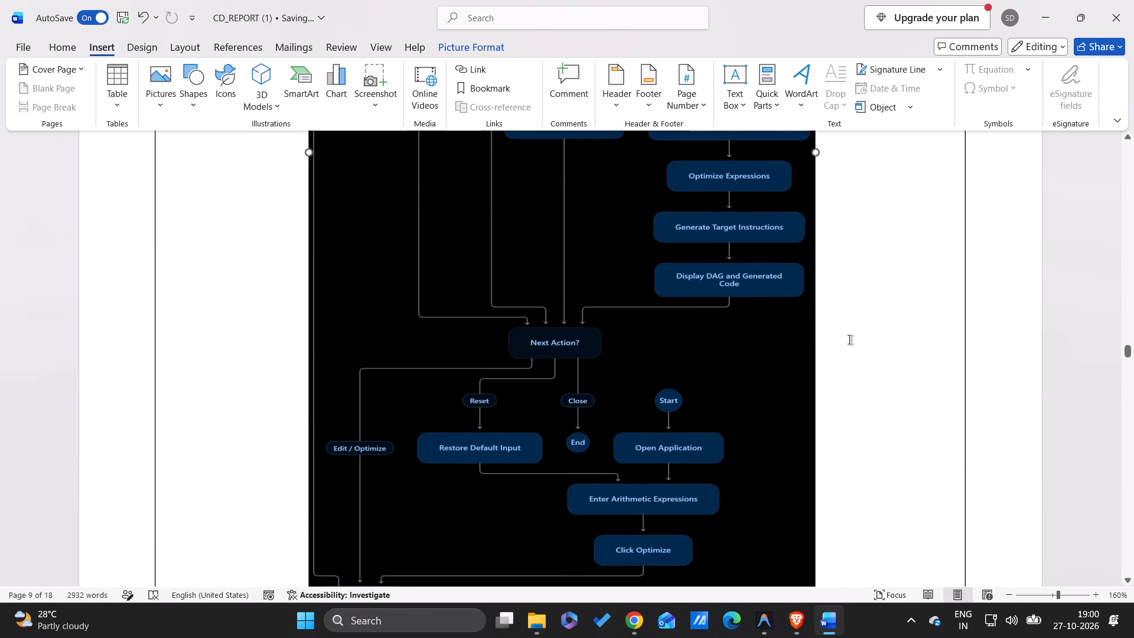
{"action": "scroll", "coordinate": [849, 340], "scroll_direction": "up", "scroll_amount": 1}
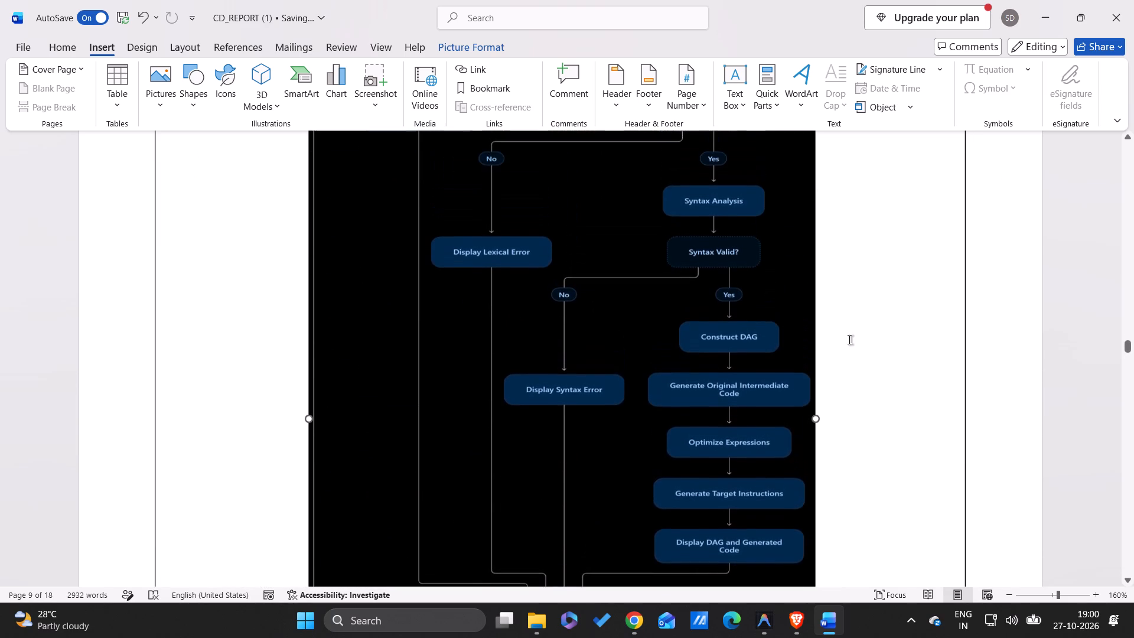
{"action": "scroll", "coordinate": [849, 340], "scroll_direction": "up", "scroll_amount": 2}
{"action": "scroll", "coordinate": [849, 340], "scroll_direction": "down", "scroll_amount": 1}
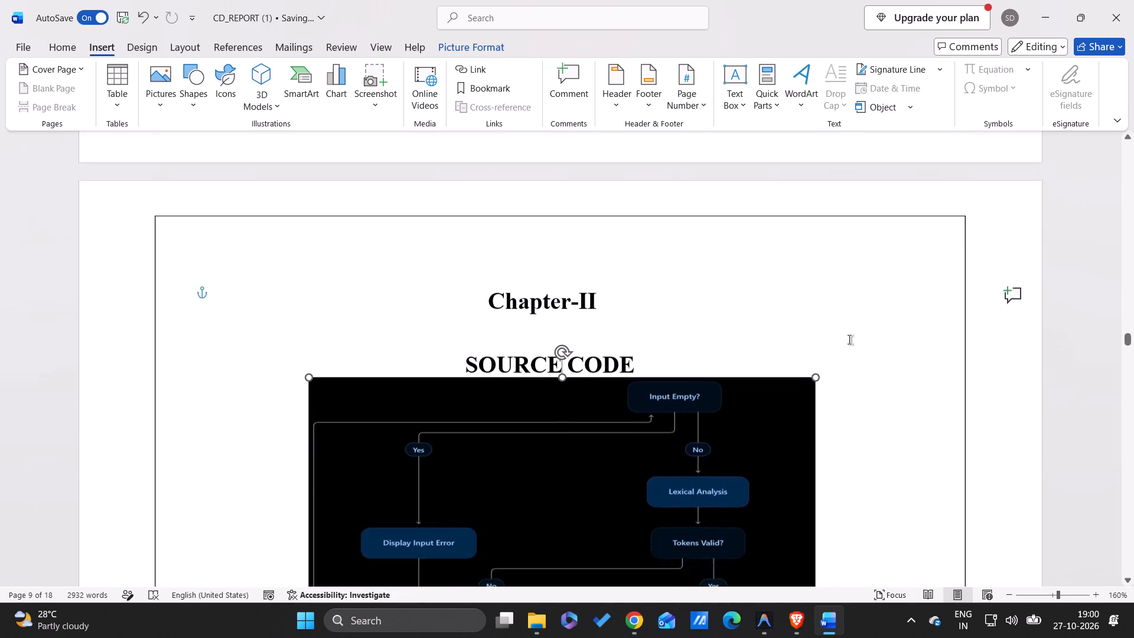
{"action": "scroll", "coordinate": [849, 340], "scroll_direction": "down", "scroll_amount": 1}
{"action": "scroll", "coordinate": [849, 340], "scroll_direction": "down", "scroll_amount": 8, "text": "ctrl"}
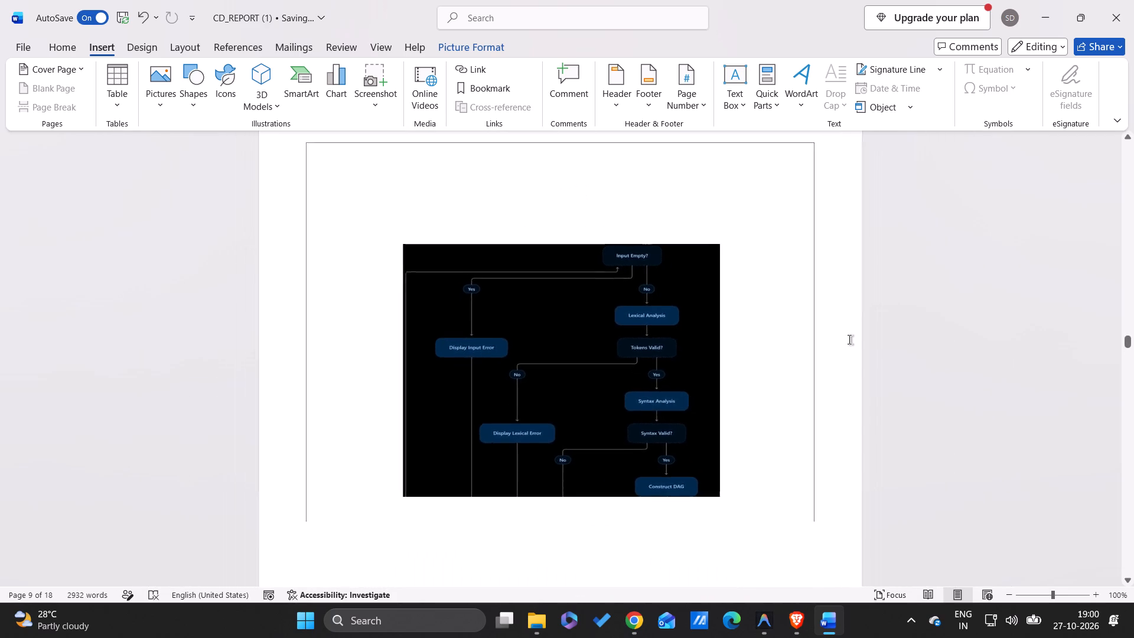
{"action": "scroll", "coordinate": [849, 340], "scroll_direction": "down", "scroll_amount": 2, "text": "ctrl"}
{"action": "scroll", "coordinate": [971, 337], "scroll_direction": "down", "scroll_amount": 3}
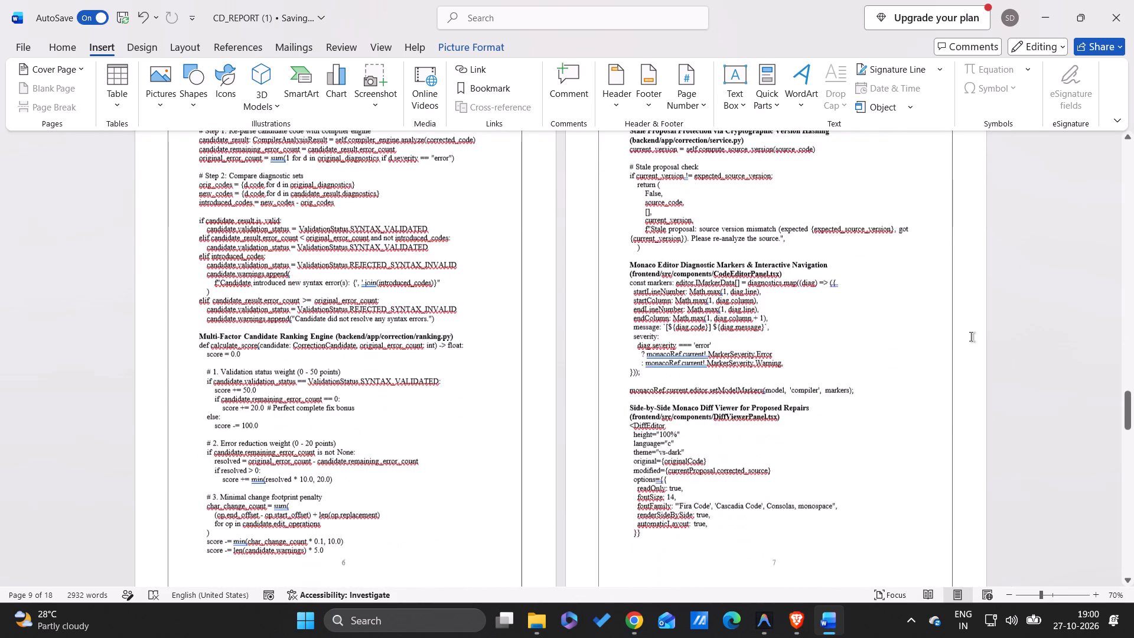
{"action": "scroll", "coordinate": [777, 368], "scroll_direction": "up", "scroll_amount": 3}
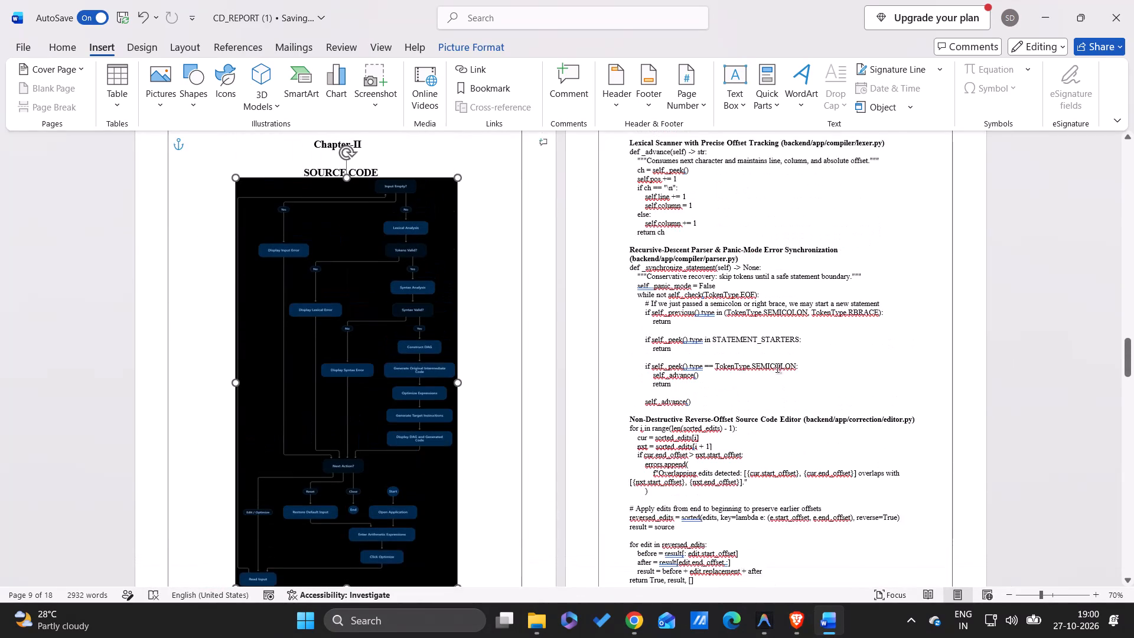
{"action": "scroll", "coordinate": [777, 368], "scroll_direction": "up", "scroll_amount": 1}
{"action": "left_click_drag", "start_coordinate": [383, 359], "coordinate": [377, 360]}
{"action": "scroll", "coordinate": [516, 343], "scroll_direction": "down", "scroll_amount": 2}
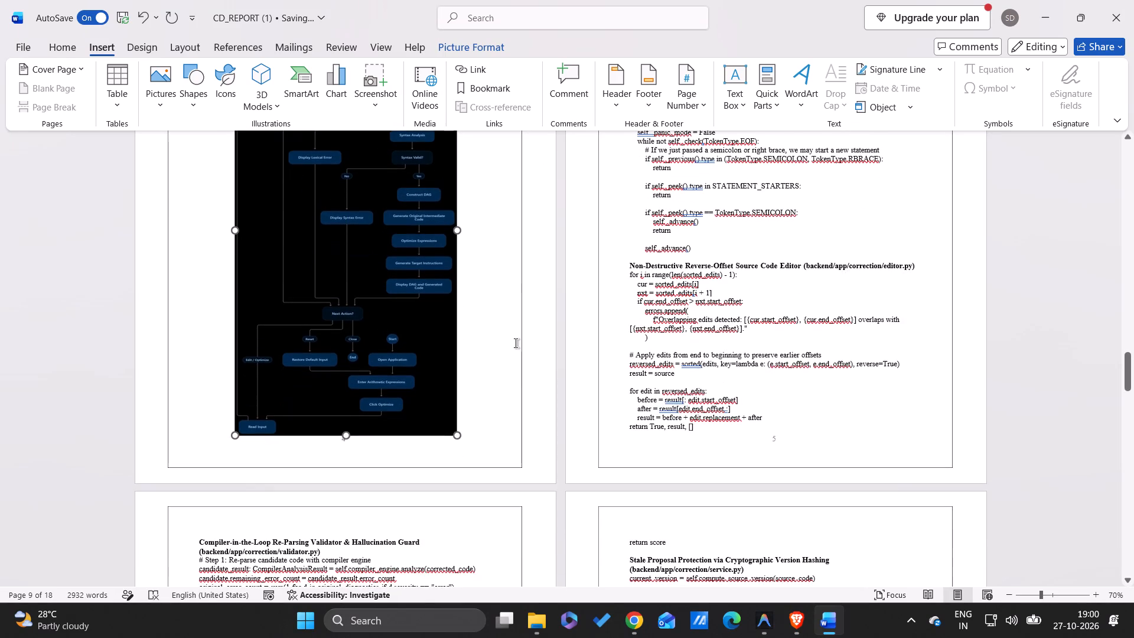
{"action": "left_click", "coordinate": [345, 467]}
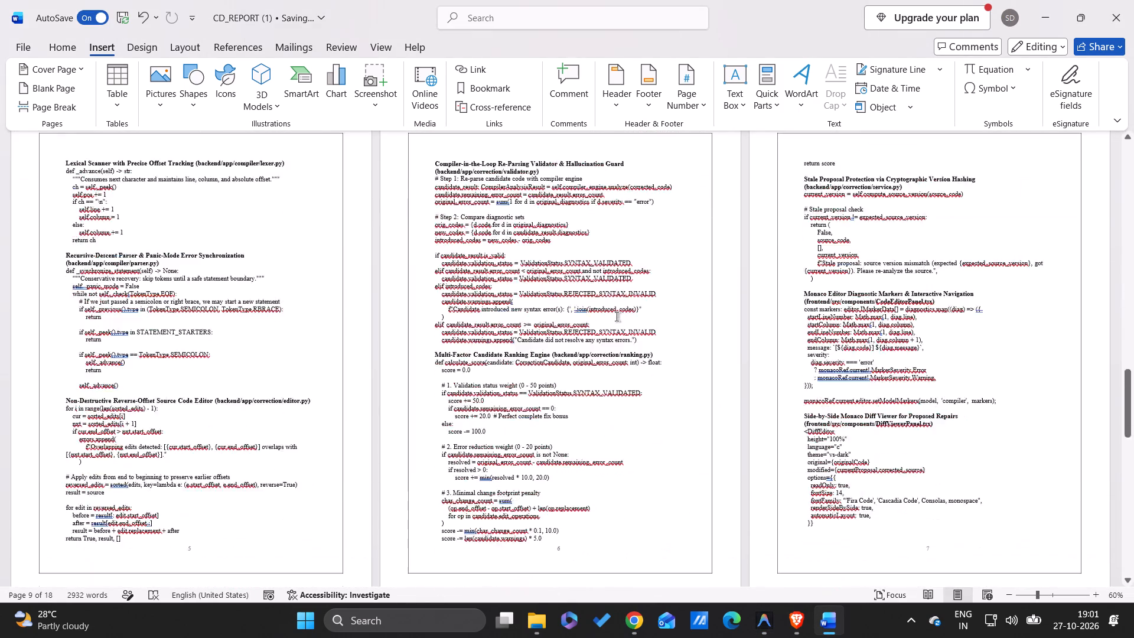
{"action": "scroll", "coordinate": [617, 317], "scroll_direction": "down", "scroll_amount": 2}
{"action": "scroll", "coordinate": [569, 313], "scroll_direction": "up", "scroll_amount": 2}
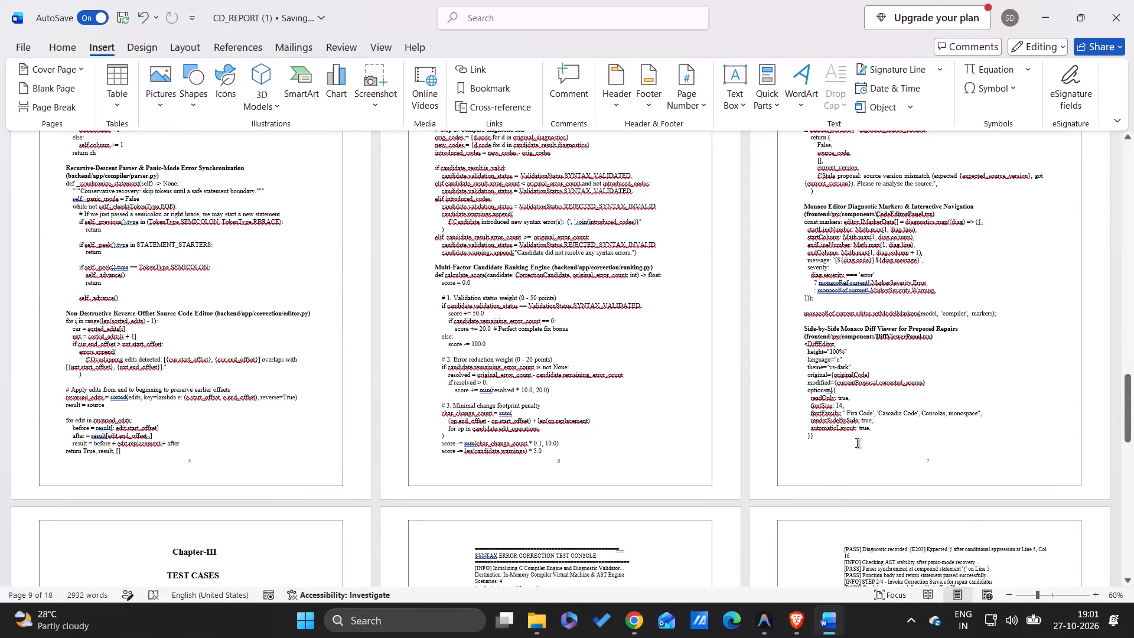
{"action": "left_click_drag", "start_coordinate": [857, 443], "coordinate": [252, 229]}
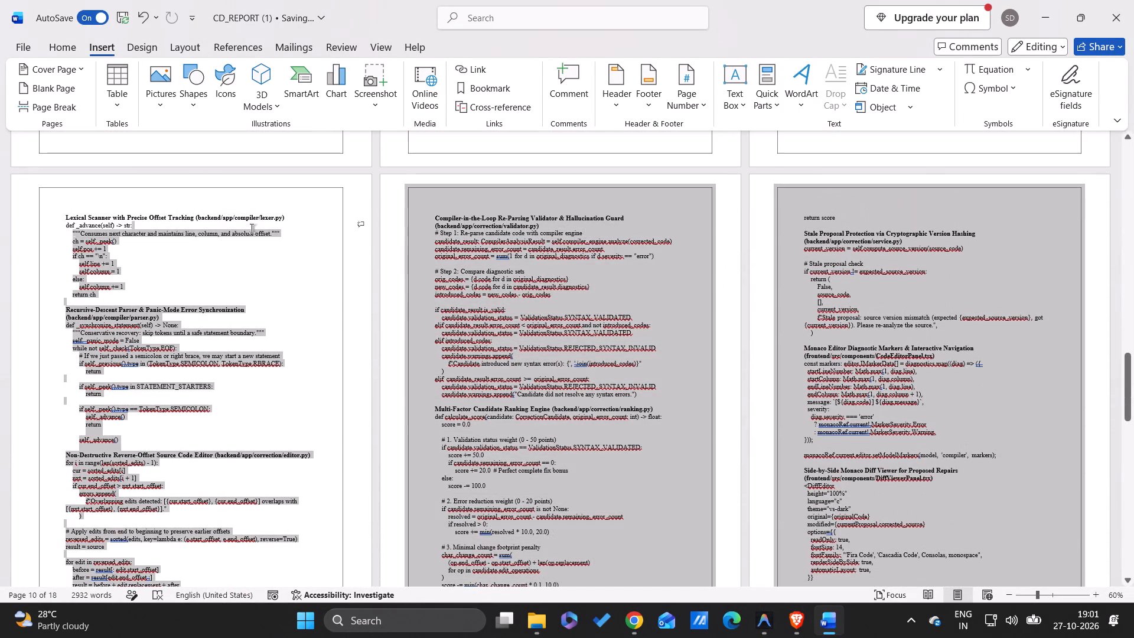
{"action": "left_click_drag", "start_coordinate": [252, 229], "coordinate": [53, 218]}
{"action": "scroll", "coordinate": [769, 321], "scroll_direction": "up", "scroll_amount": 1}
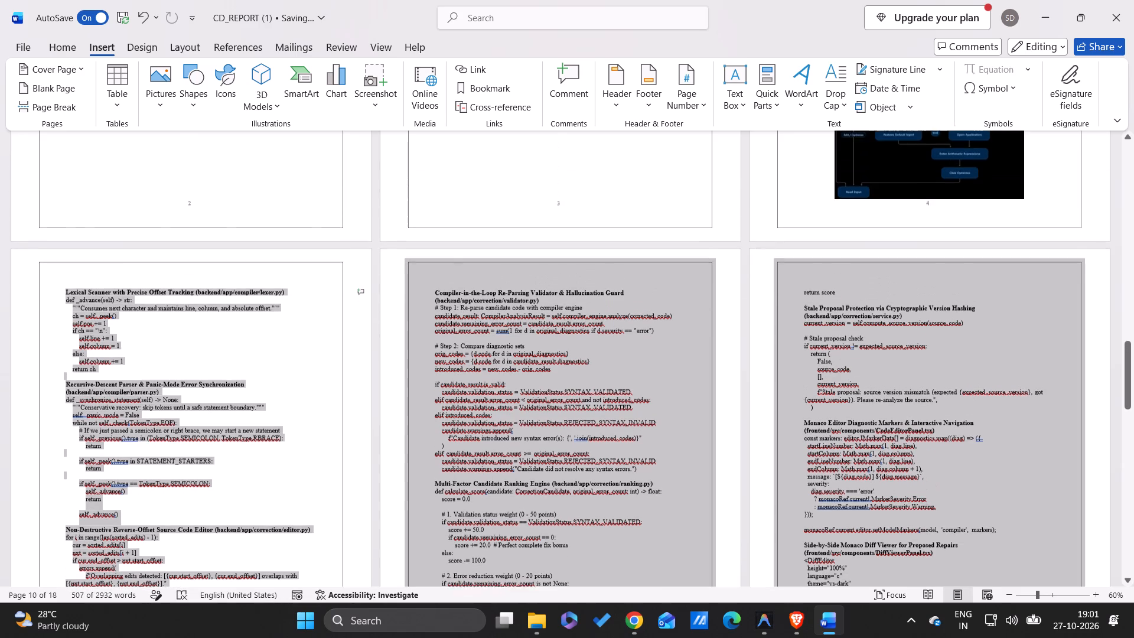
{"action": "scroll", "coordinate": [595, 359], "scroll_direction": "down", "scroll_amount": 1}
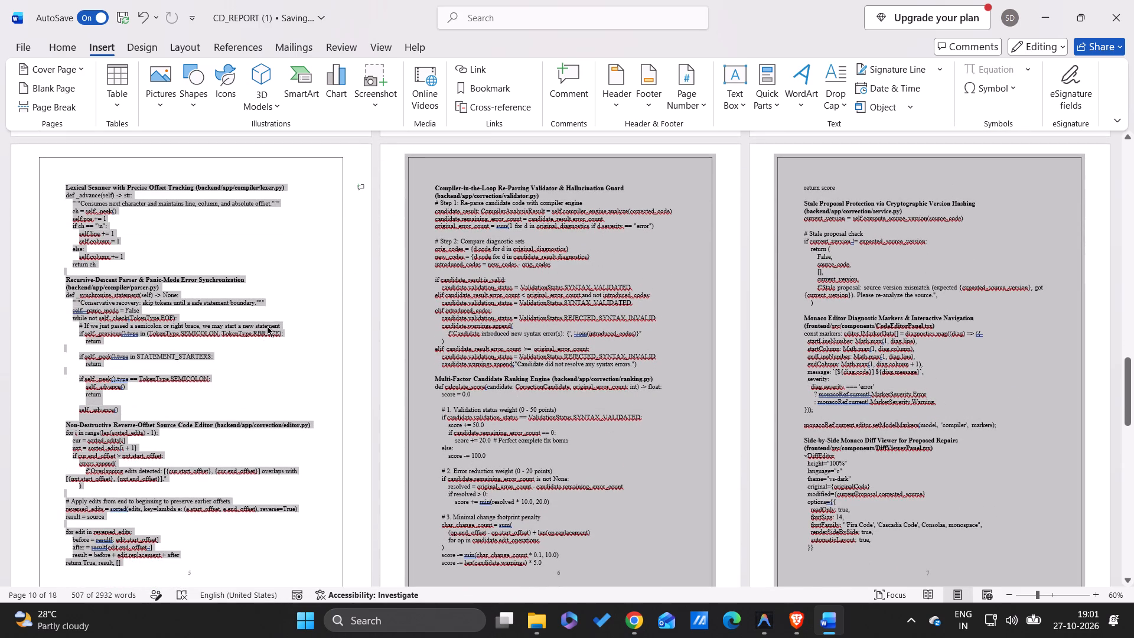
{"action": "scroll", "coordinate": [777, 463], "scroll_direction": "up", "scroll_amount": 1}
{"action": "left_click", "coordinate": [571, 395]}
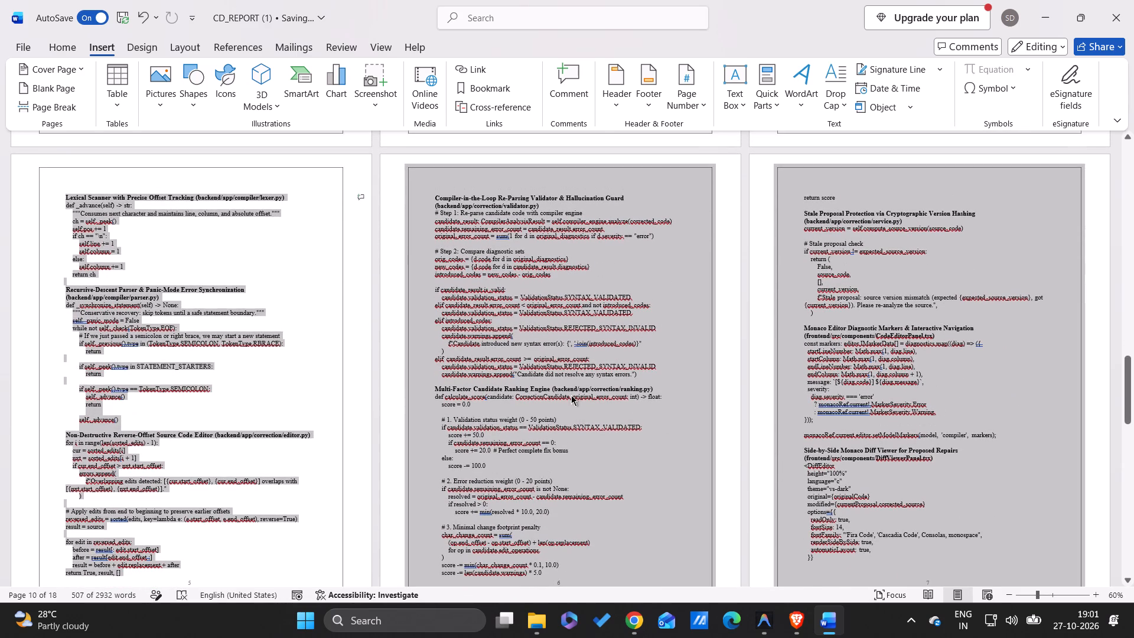
Delete all the old code on the third source code page, from "return score" through the Side-by-Side Monaco Diff Viewer section.
{"action": "scroll", "coordinate": [898, 461], "scroll_direction": "down", "scroll_amount": 1}
{"action": "left_click_drag", "start_coordinate": [846, 391], "coordinate": [839, 297]}
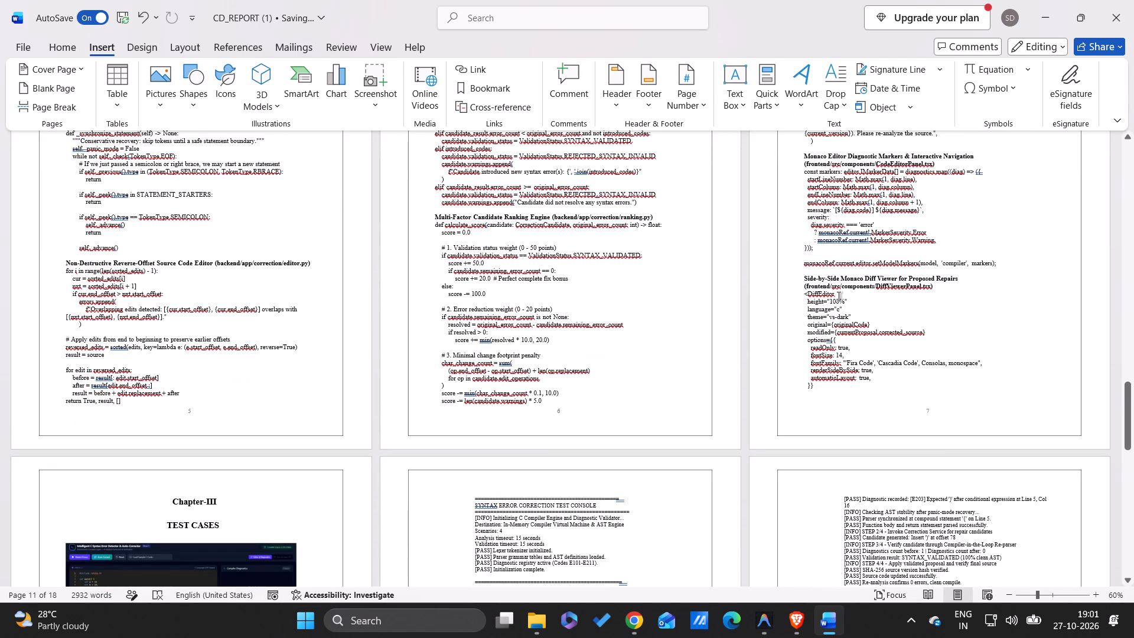
{"action": "left_click_drag", "start_coordinate": [839, 297], "coordinate": [823, 374]}
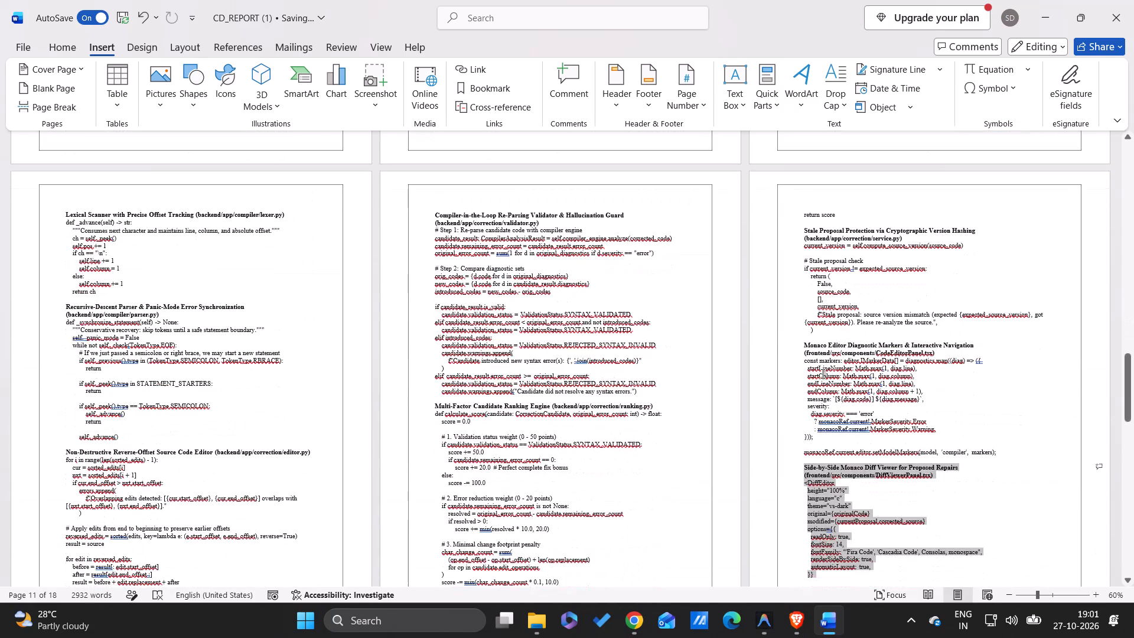
{"action": "left_click_drag", "start_coordinate": [823, 374], "coordinate": [799, 219]}
{"action": "key", "text": "BackSpace"}
{"action": "key", "text": "BackSpace"}
{"action": "key", "text": "BackSpace"}
{"action": "key", "text": "BackSpace"}
{"action": "key", "text": "BackSpace"}
{"action": "key", "text": "BackSpace"}
{"action": "key", "text": "BackSpace"}
{"action": "key", "text": "BackSpace"}
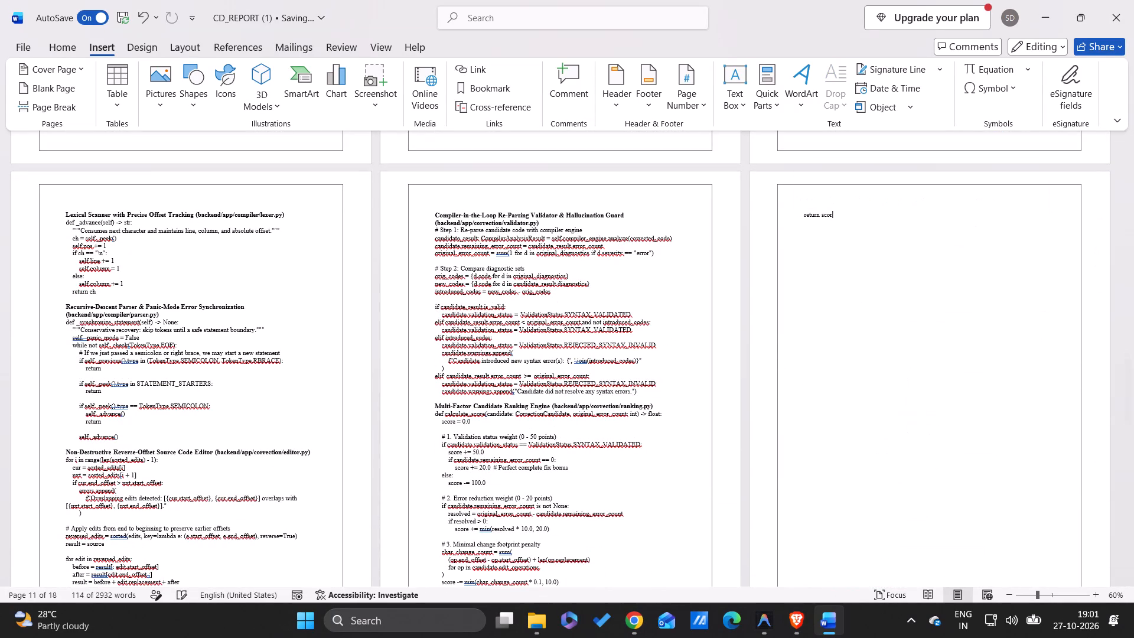
{"action": "key", "text": "BackSpace"}
{"action": "key", "text": "BackSpace"}
{"action": "key", "text": "BackSpace"}
{"action": "key", "text": "BackSpace"}
{"action": "key", "text": "BackSpace"}
{"action": "key", "text": "BackSpace"}
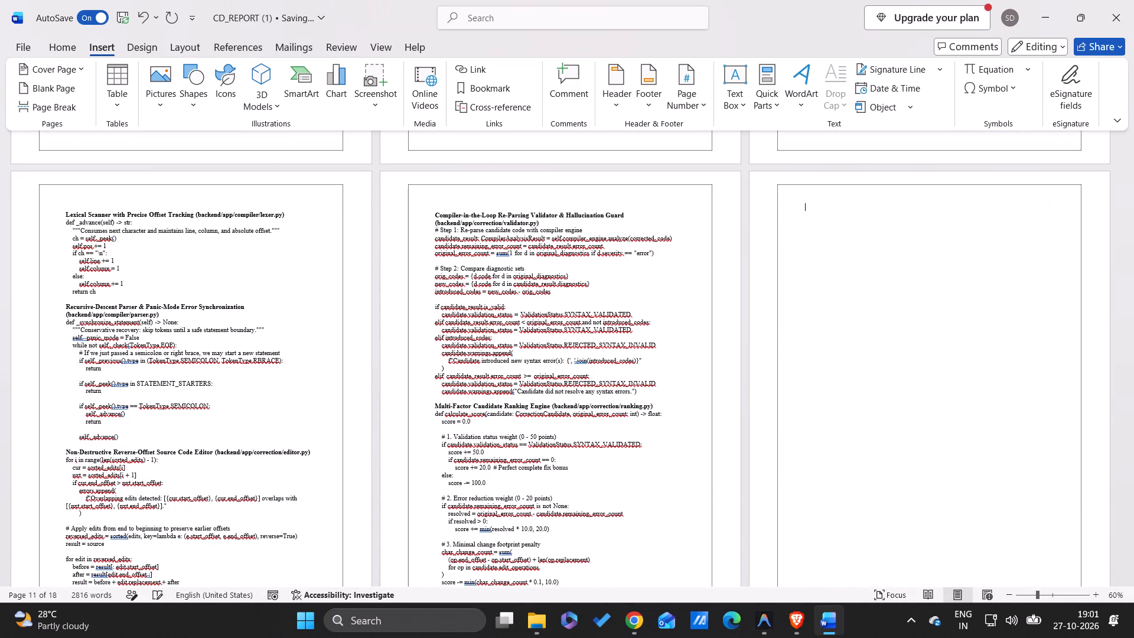
Delete the old validator and candidate ranking code filling the second source code page.
{"action": "scroll", "coordinate": [729, 270], "scroll_direction": "down", "scroll_amount": 7}
{"action": "scroll", "coordinate": [466, 363], "scroll_direction": "up", "scroll_amount": 1}
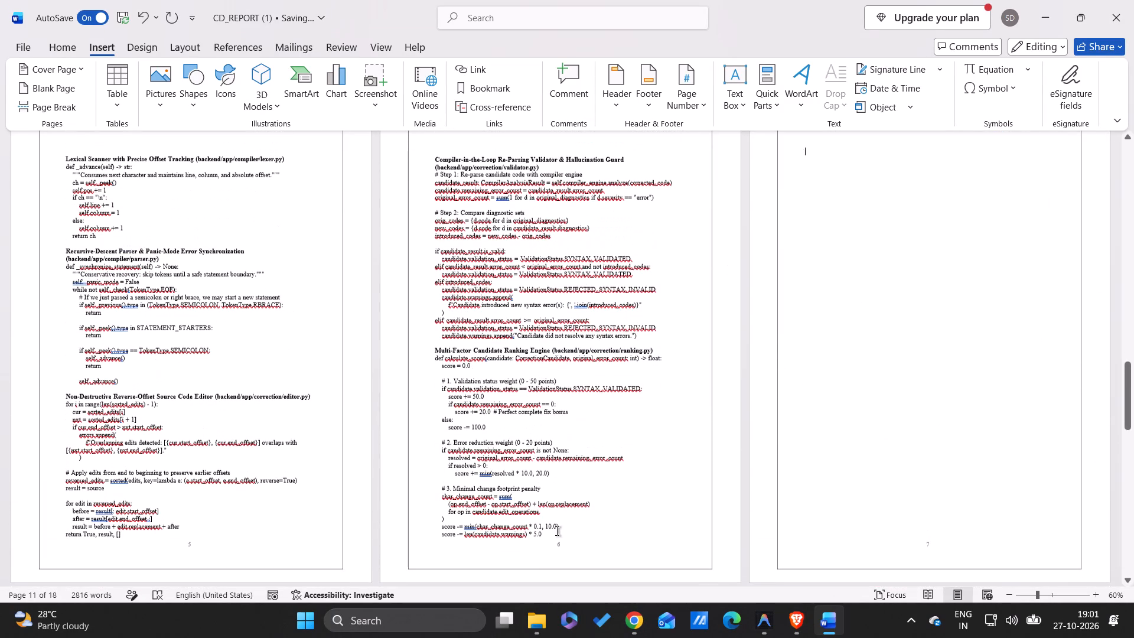
{"action": "left_click_drag", "start_coordinate": [548, 531], "coordinate": [464, 91]}
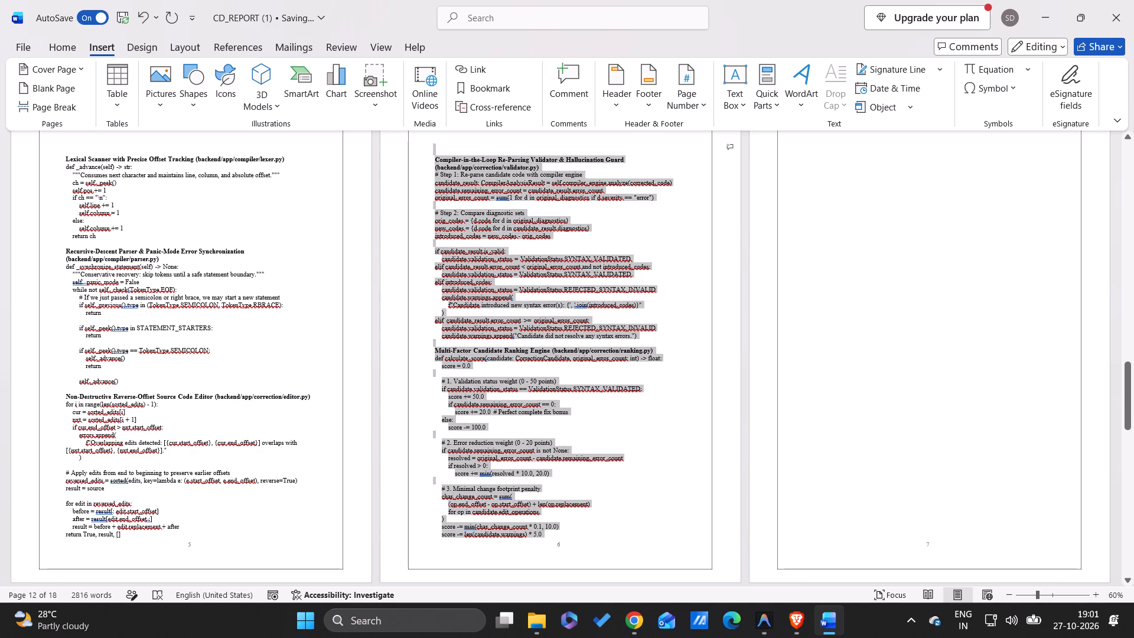
{"action": "left_click_drag", "start_coordinate": [464, 91], "coordinate": [433, 455]}
{"action": "key", "text": "BackSpace"}
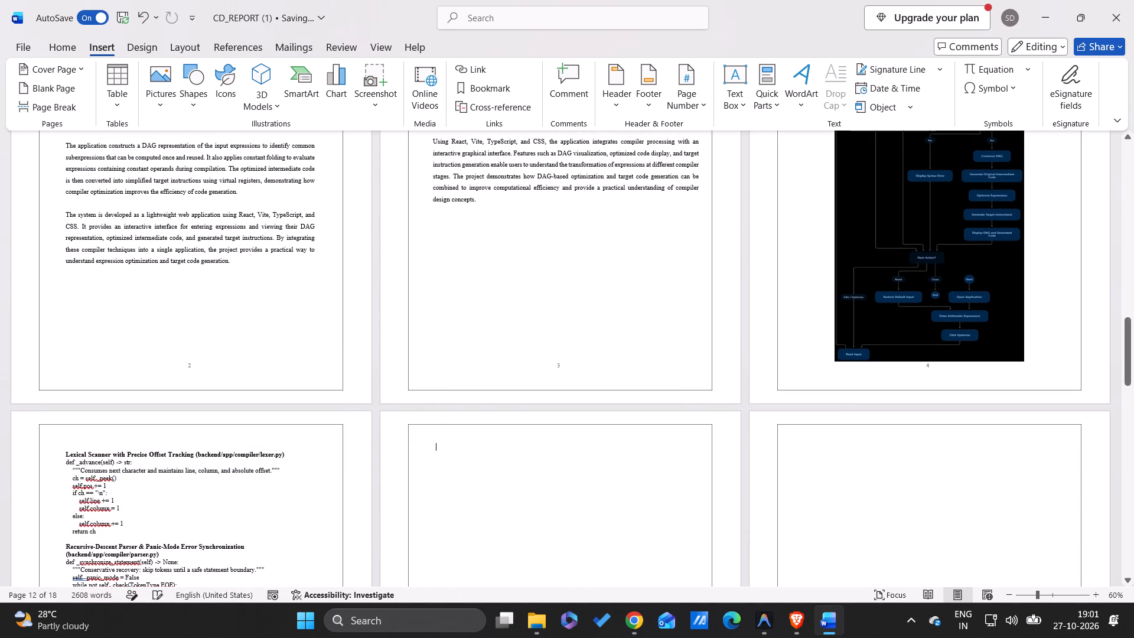
Delete the old lexical scanner, parser and reverse-offset editor code from the first source code page after the flowchart.
{"action": "scroll", "coordinate": [308, 495], "scroll_direction": "down", "scroll_amount": 2}
{"action": "scroll", "coordinate": [218, 579], "scroll_direction": "down", "scroll_amount": 1}
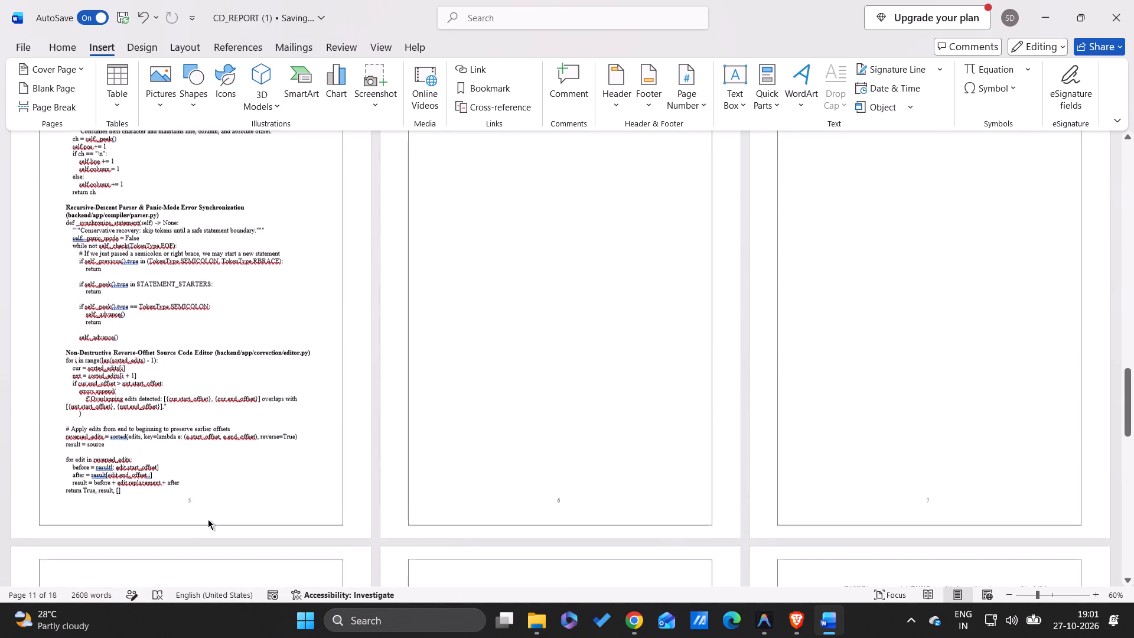
{"action": "left_click_drag", "start_coordinate": [142, 491], "coordinate": [101, 48]}
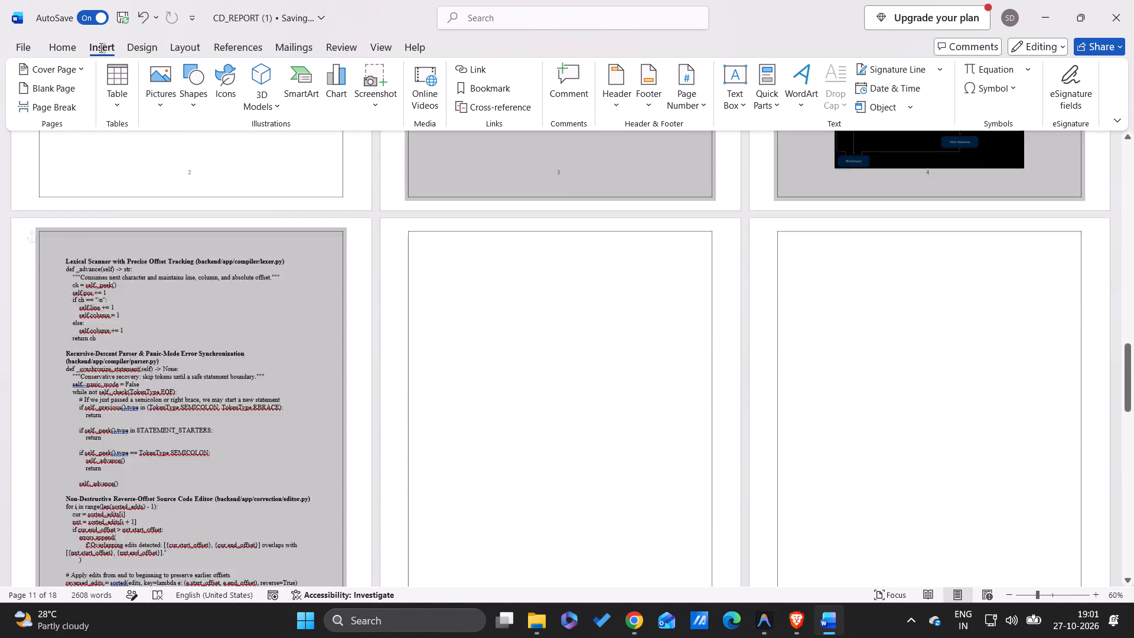
{"action": "left_click_drag", "start_coordinate": [101, 48], "coordinate": [53, 377]}
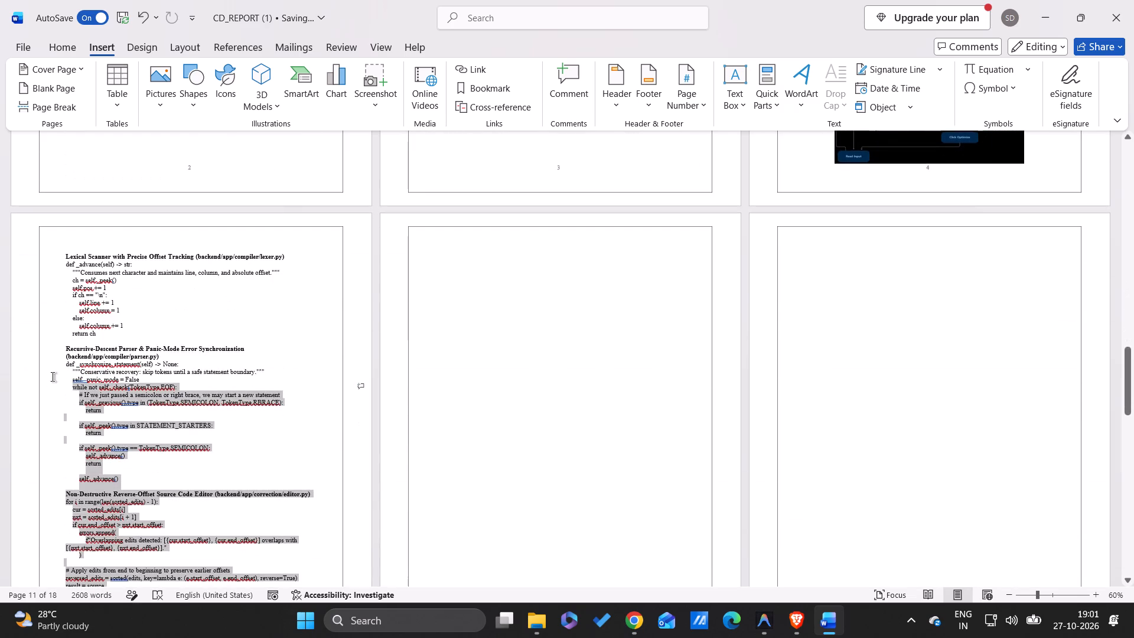
{"action": "left_click_drag", "start_coordinate": [53, 377], "coordinate": [61, 260]}
{"action": "key", "text": "BackSpace"}
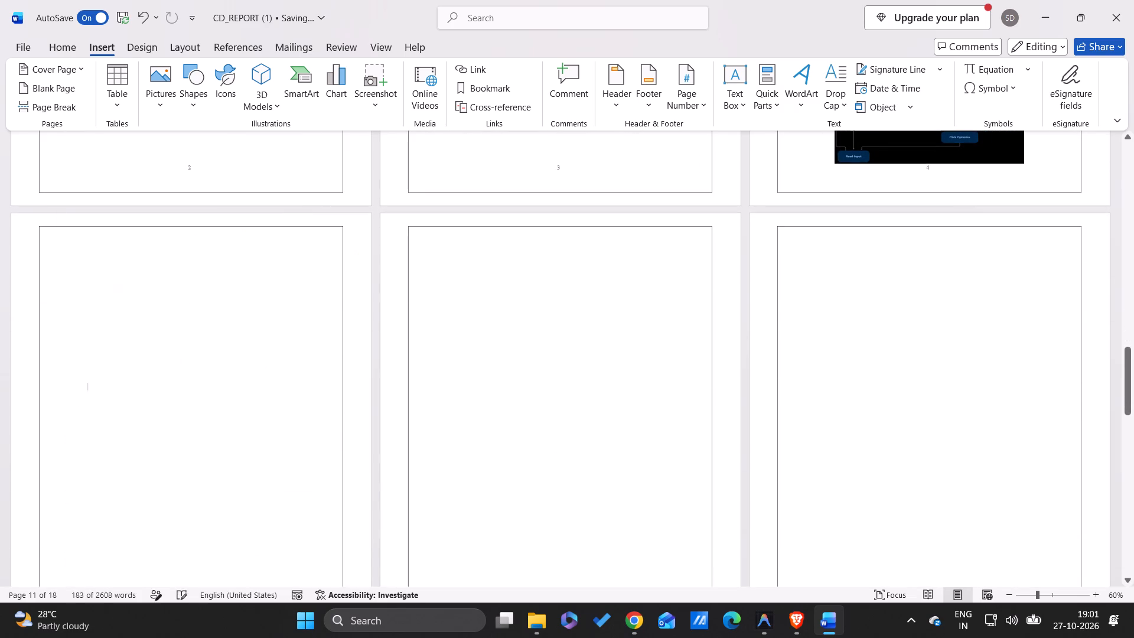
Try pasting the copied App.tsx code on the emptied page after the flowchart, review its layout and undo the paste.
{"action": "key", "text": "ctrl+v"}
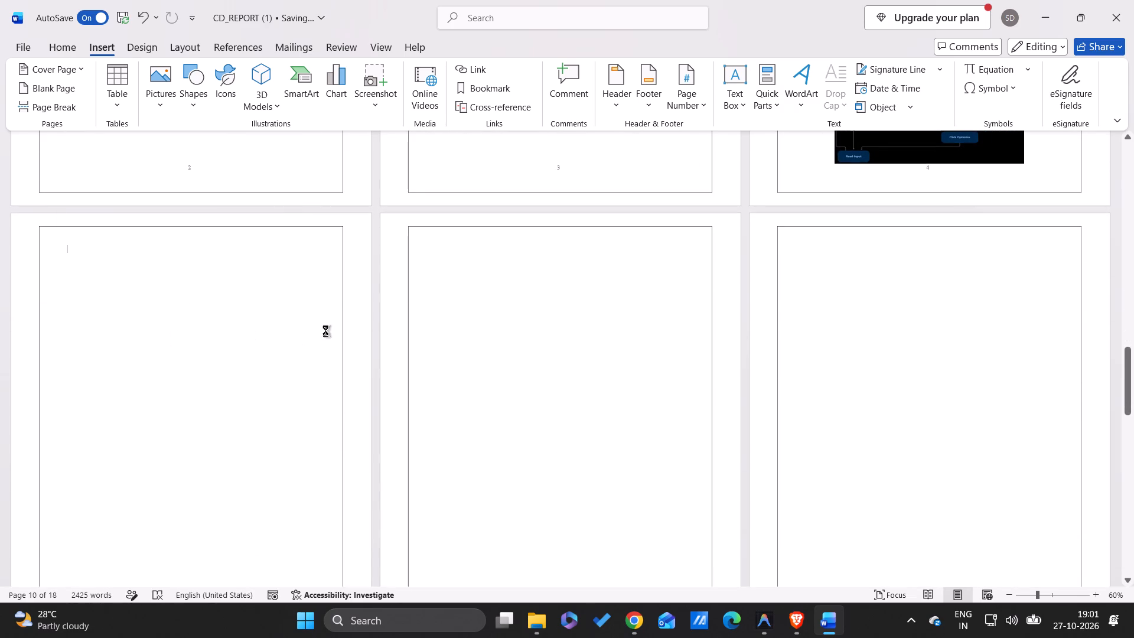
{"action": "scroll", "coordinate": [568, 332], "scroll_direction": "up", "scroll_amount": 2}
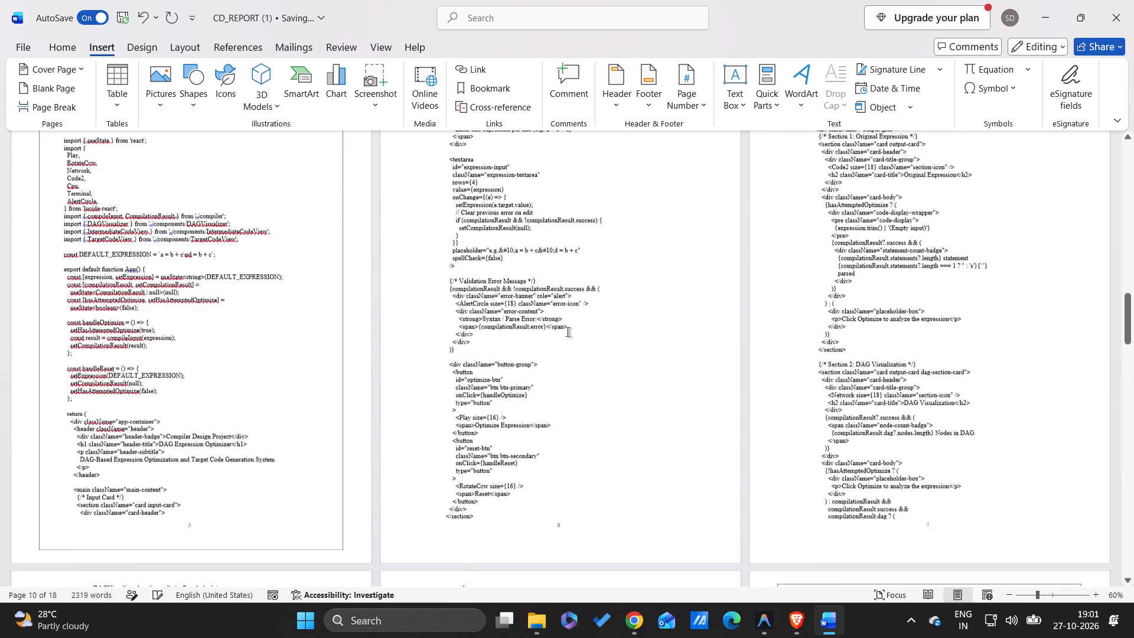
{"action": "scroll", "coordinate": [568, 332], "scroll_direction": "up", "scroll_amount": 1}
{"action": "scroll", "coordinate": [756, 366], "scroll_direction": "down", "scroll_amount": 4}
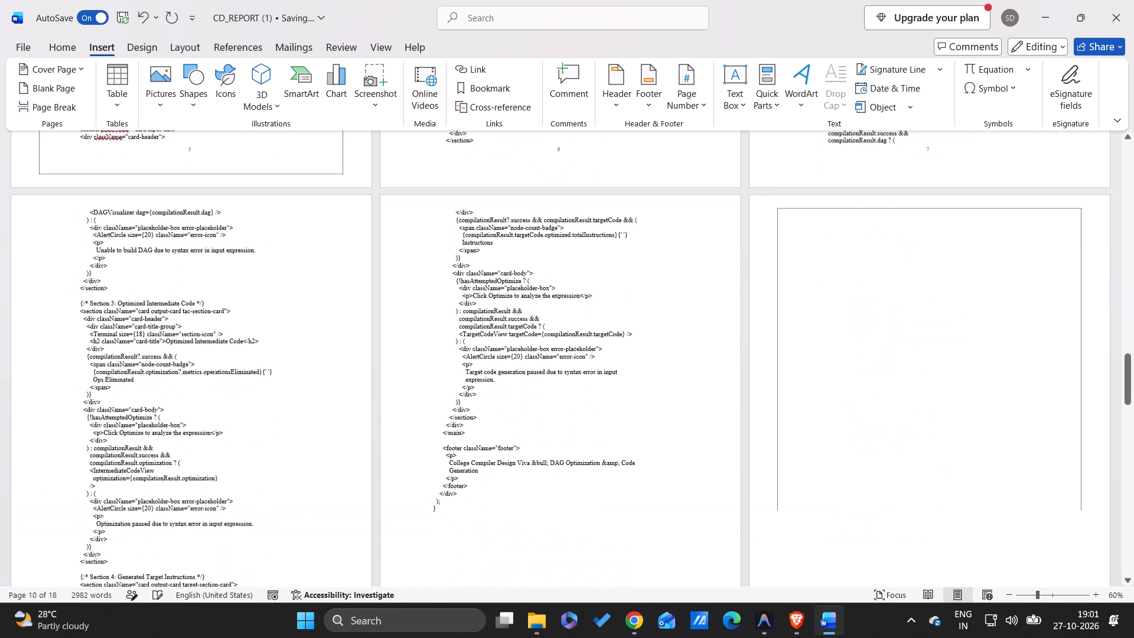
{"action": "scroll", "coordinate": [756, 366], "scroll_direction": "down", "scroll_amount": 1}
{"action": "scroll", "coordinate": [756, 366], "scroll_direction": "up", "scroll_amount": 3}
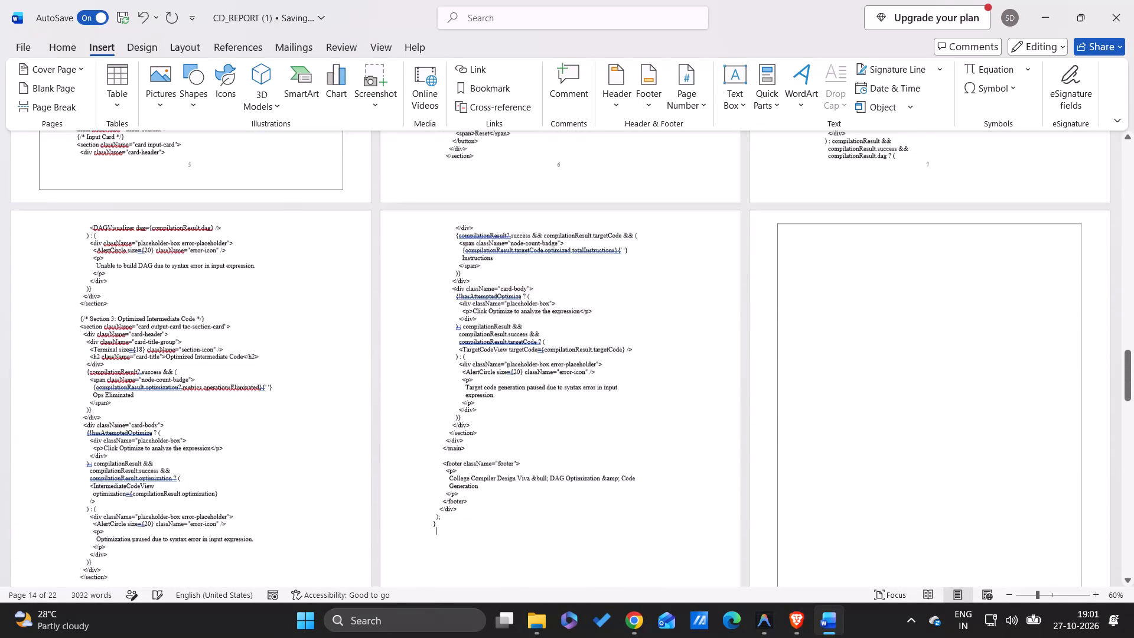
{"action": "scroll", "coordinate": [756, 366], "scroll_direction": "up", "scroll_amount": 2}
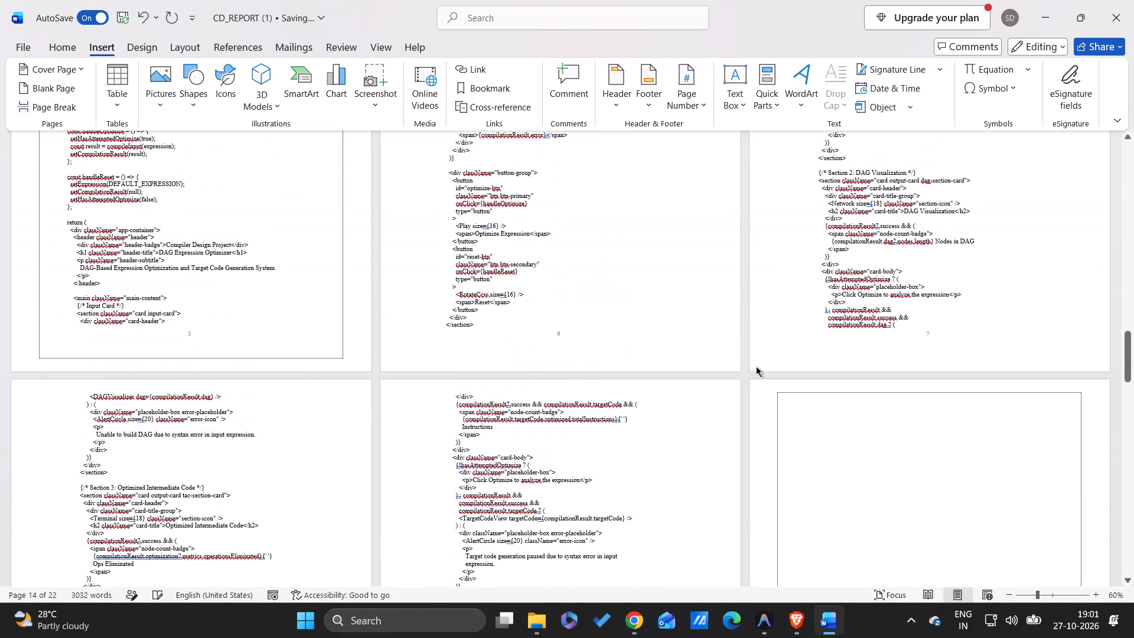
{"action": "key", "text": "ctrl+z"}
Paste the copied App.tsx code at the start of the emptied page following the Chapter-II flowchart.
{"action": "scroll", "coordinate": [721, 447], "scroll_direction": "down", "scroll_amount": 5}
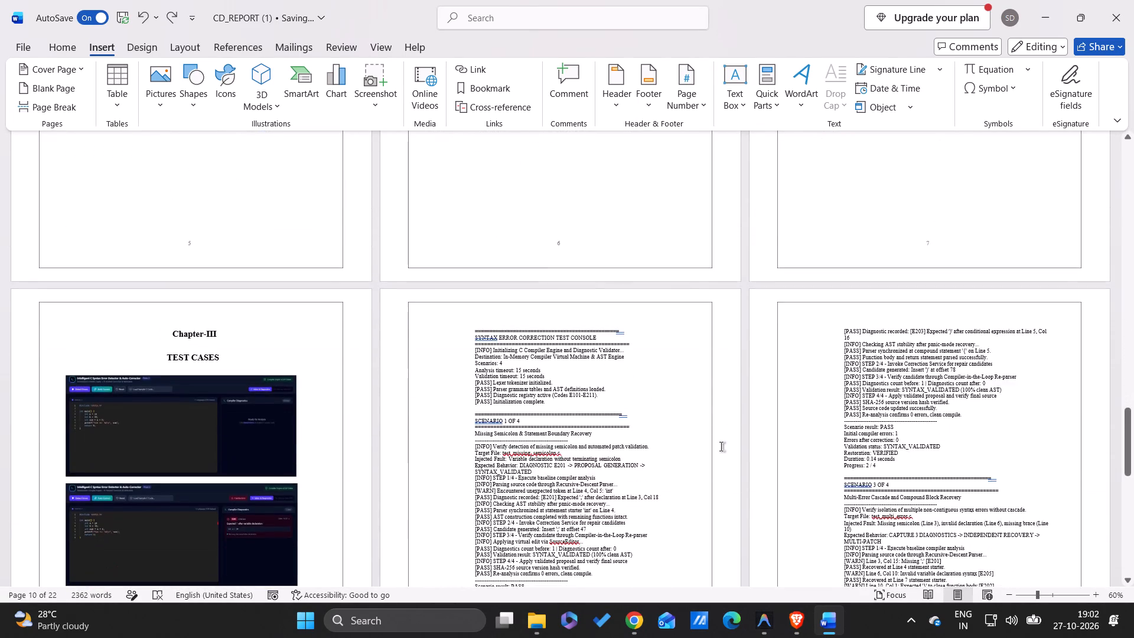
{"action": "scroll", "coordinate": [721, 447], "scroll_direction": "up", "scroll_amount": 3}
{"action": "scroll", "coordinate": [519, 398], "scroll_direction": "up", "scroll_amount": 1}
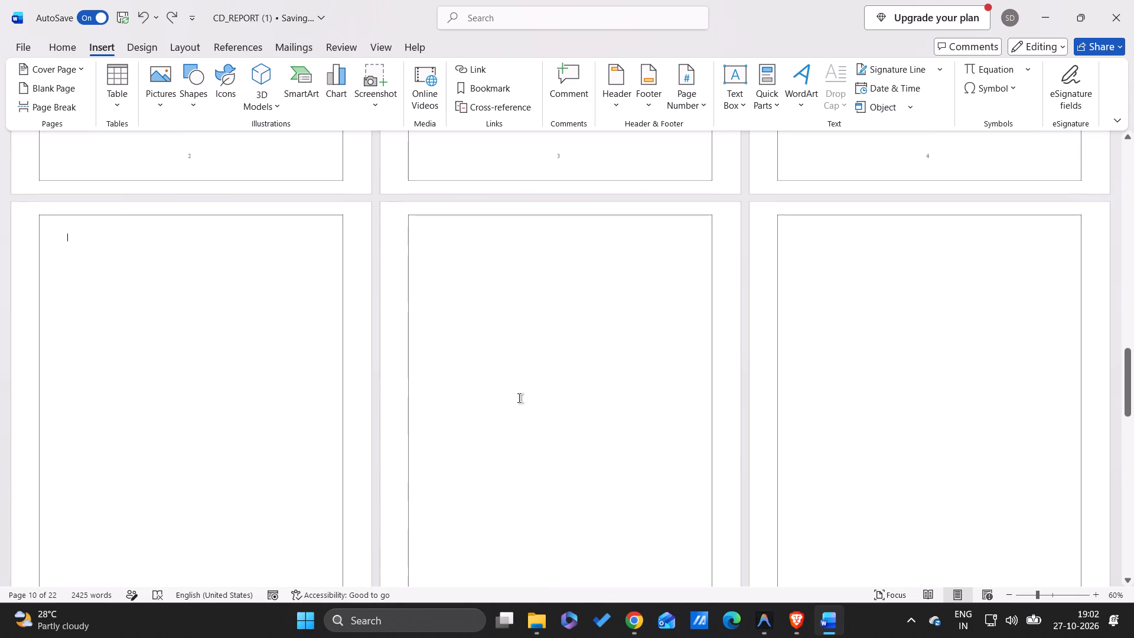
{"action": "scroll", "coordinate": [519, 398], "scroll_direction": "up", "scroll_amount": 10, "text": "ctrl"}
{"action": "scroll", "coordinate": [519, 398], "scroll_direction": "down", "scroll_amount": 5, "text": "ctrl"}
{"action": "scroll", "coordinate": [519, 398], "scroll_direction": "down", "scroll_amount": 4}
{"action": "scroll", "coordinate": [519, 398], "scroll_direction": "up", "scroll_amount": 1}
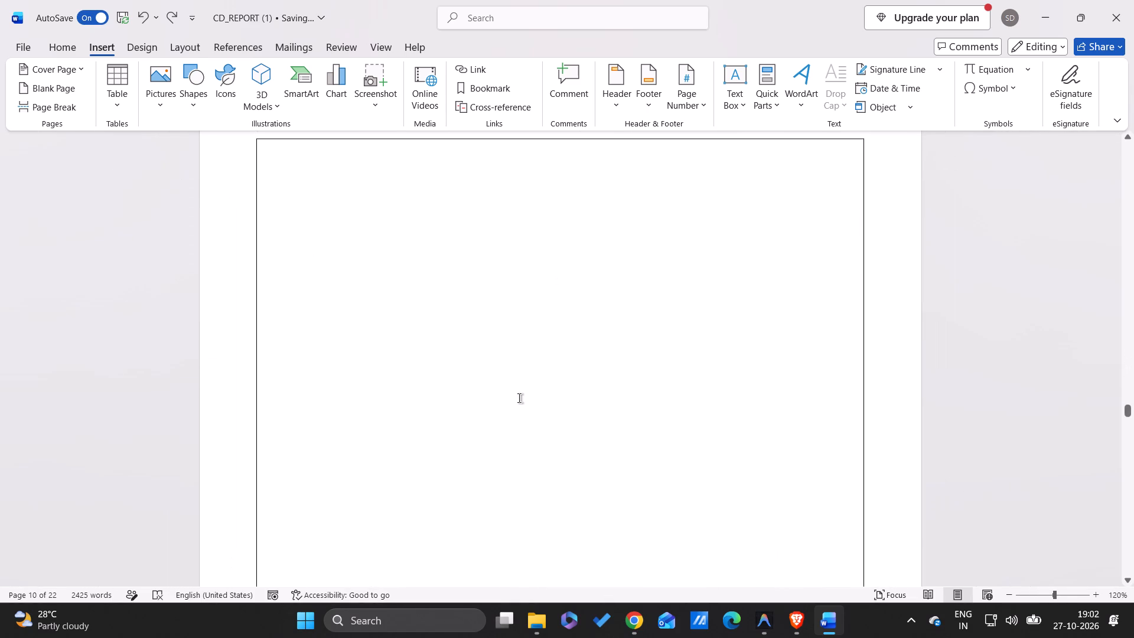
{"action": "scroll", "coordinate": [519, 398], "scroll_direction": "up", "scroll_amount": 2}
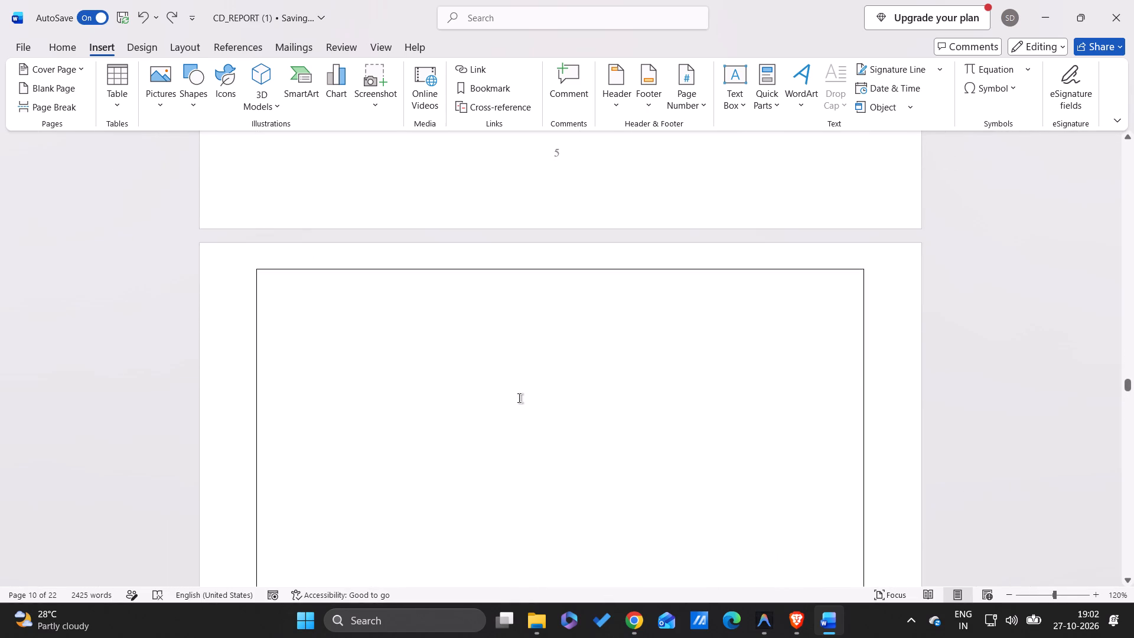
{"action": "scroll", "coordinate": [519, 398], "scroll_direction": "up", "scroll_amount": 1}
{"action": "scroll", "coordinate": [655, 447], "scroll_direction": "down", "scroll_amount": 1}
{"action": "scroll", "coordinate": [655, 447], "scroll_direction": "up", "scroll_amount": 2}
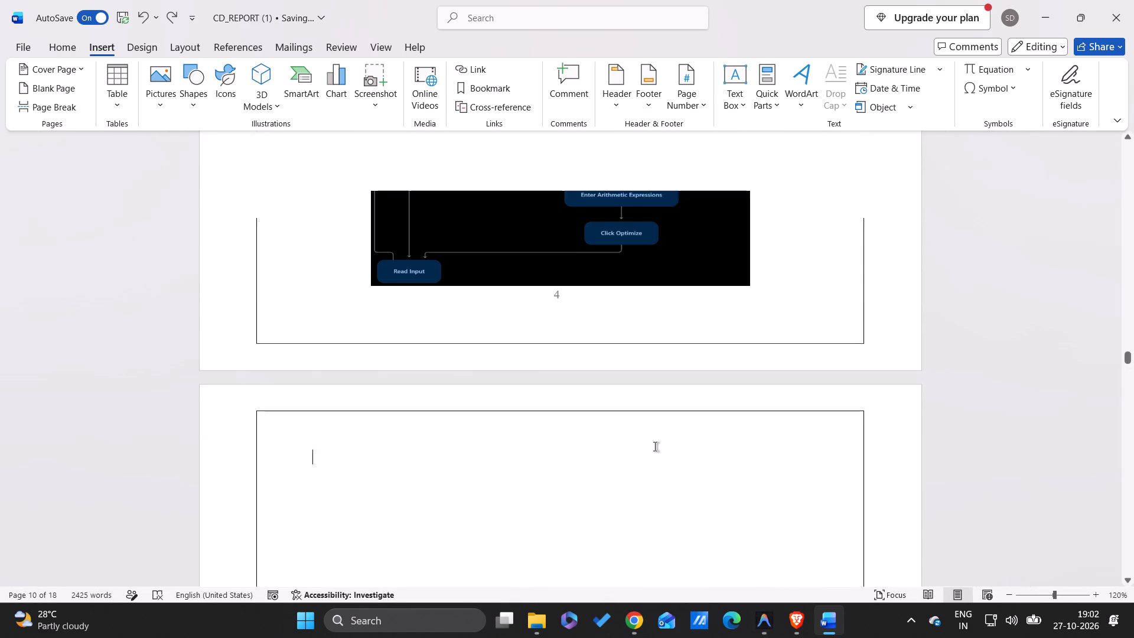
{"action": "key", "text": "ctrl+v"}
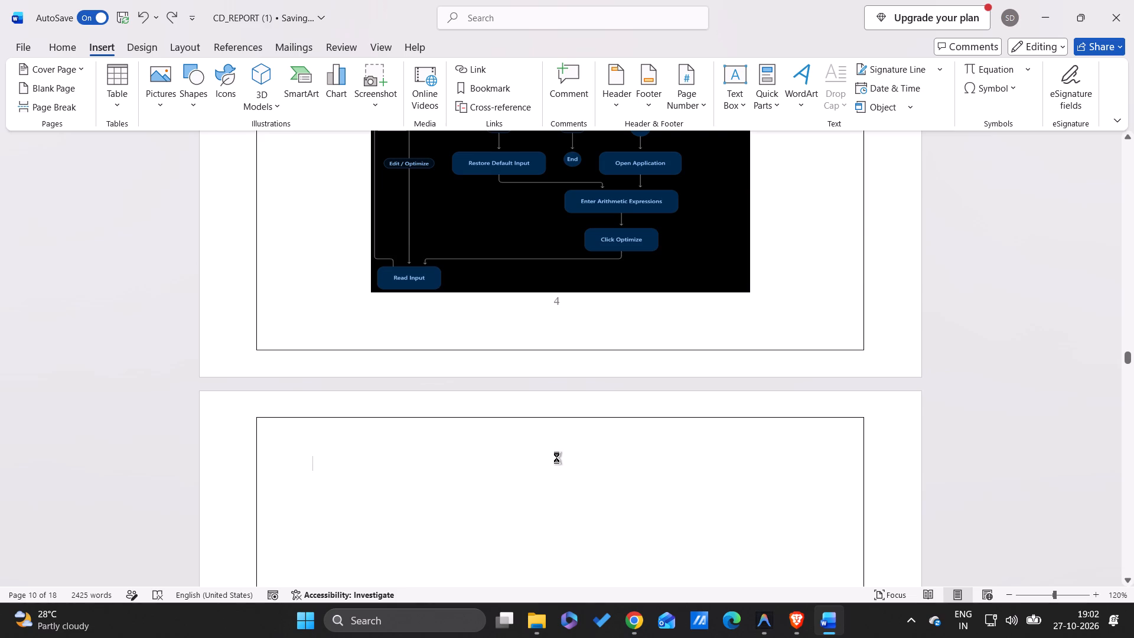
Look through the pasted App.tsx code pages, from their end back to the Chapter-II flowchart page.
{"action": "scroll", "coordinate": [556, 457], "scroll_direction": "down", "scroll_amount": 1}
{"action": "scroll", "coordinate": [556, 457], "scroll_direction": "up", "scroll_amount": 1}
{"action": "scroll", "coordinate": [556, 457], "scroll_direction": "down", "scroll_amount": 1}
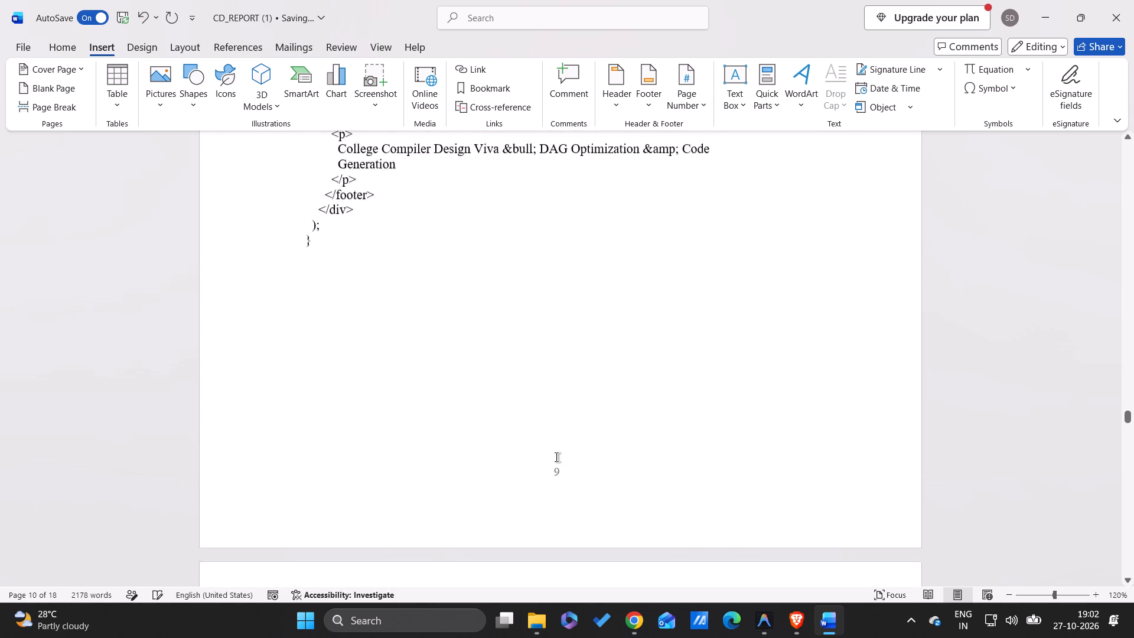
{"action": "scroll", "coordinate": [556, 457], "scroll_direction": "down", "scroll_amount": 1}
{"action": "scroll", "coordinate": [556, 457], "scroll_direction": "up", "scroll_amount": 1}
{"action": "scroll", "coordinate": [556, 457], "scroll_direction": "down", "scroll_amount": 4}
{"action": "scroll", "coordinate": [556, 457], "scroll_direction": "up", "scroll_amount": 3}
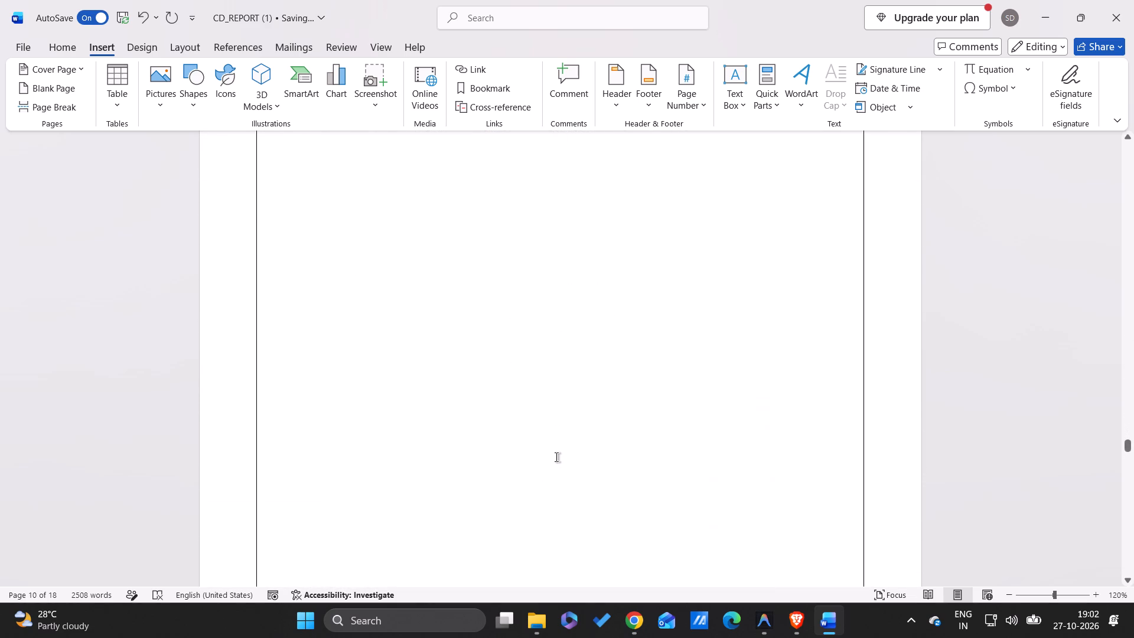
{"action": "scroll", "coordinate": [556, 457], "scroll_direction": "up", "scroll_amount": 8}
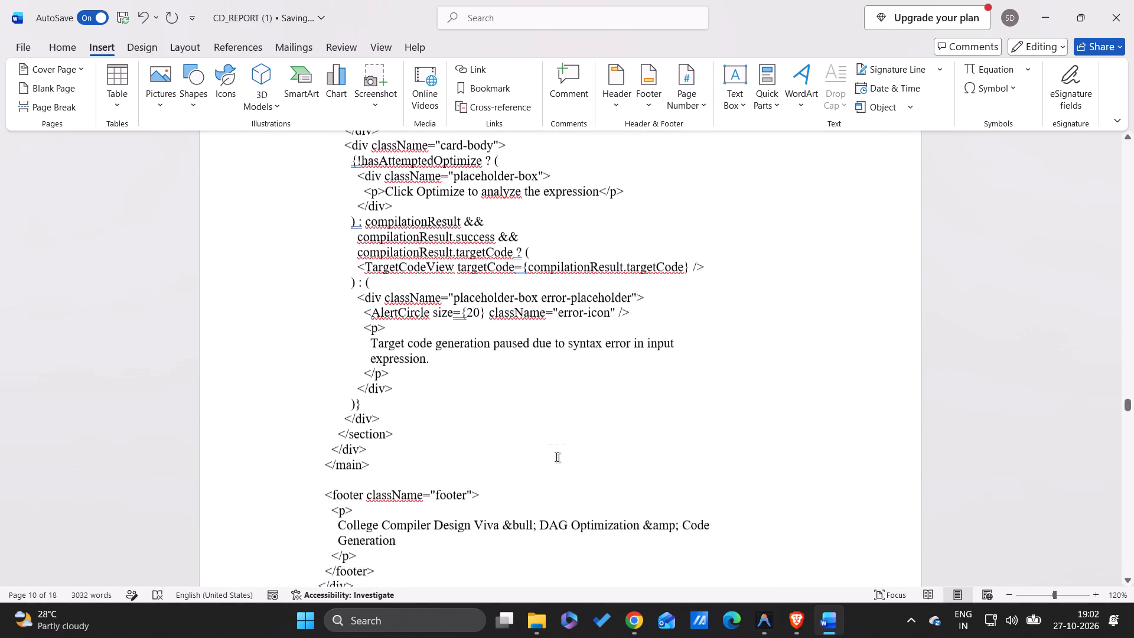
{"action": "left_click", "coordinate": [764, 369]}
{"action": "scroll", "coordinate": [764, 369], "scroll_direction": "up", "scroll_amount": 5}
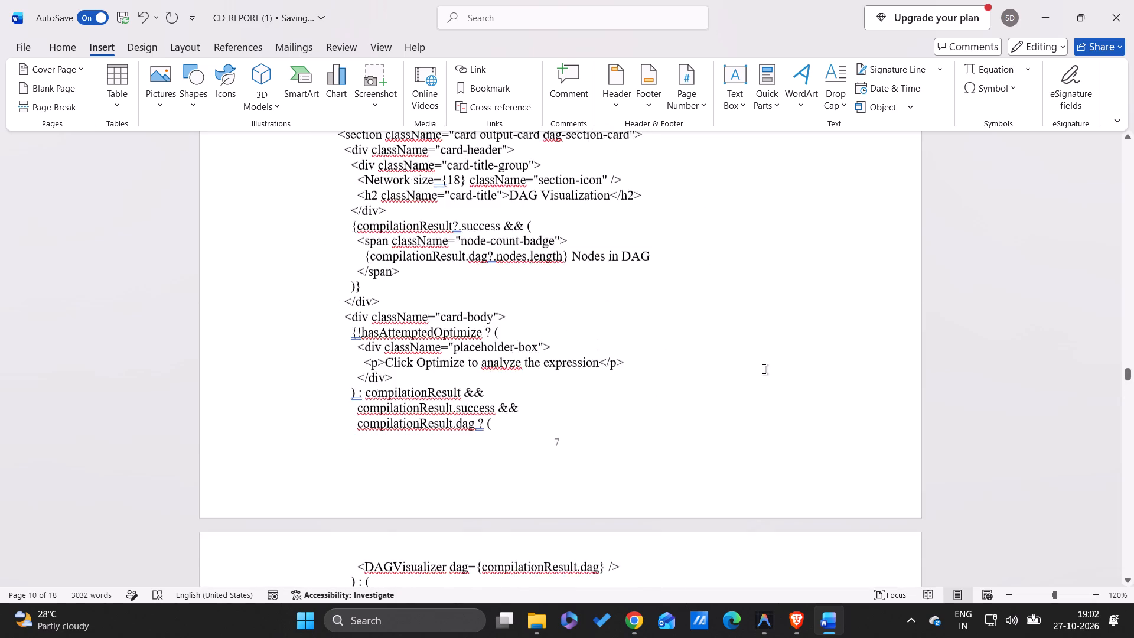
{"action": "scroll", "coordinate": [764, 369], "scroll_direction": "up", "scroll_amount": 2}
{"action": "scroll", "coordinate": [764, 369], "scroll_direction": "down", "scroll_amount": 2, "text": "ctrl"}
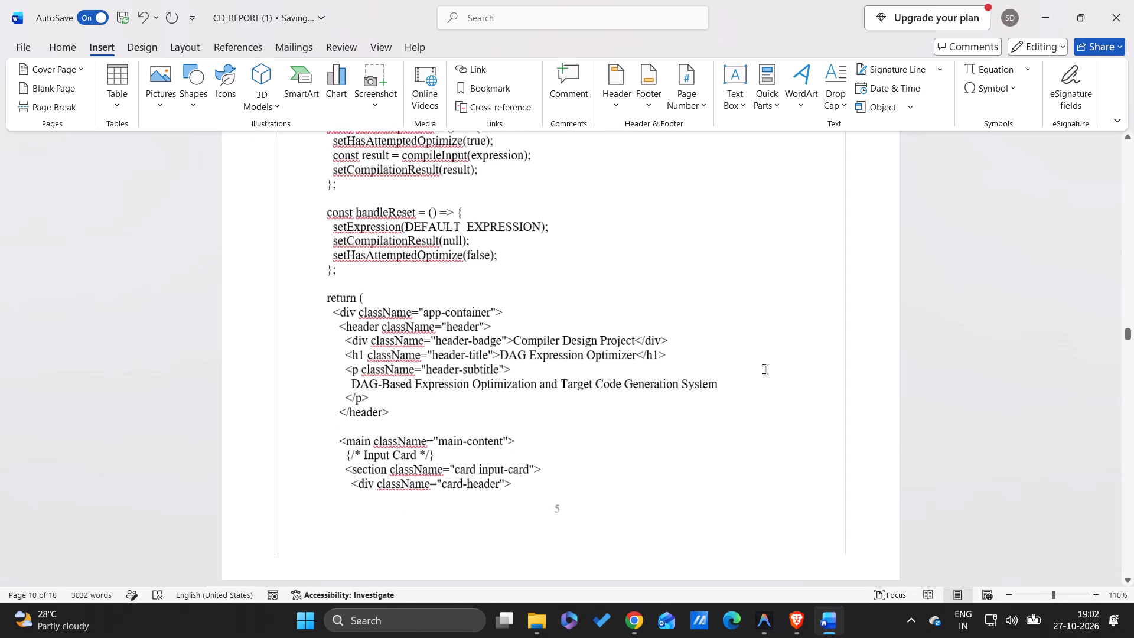
{"action": "scroll", "coordinate": [764, 369], "scroll_direction": "down", "scroll_amount": 3, "text": "ctrl"}
{"action": "scroll", "coordinate": [764, 369], "scroll_direction": "up", "scroll_amount": 3}
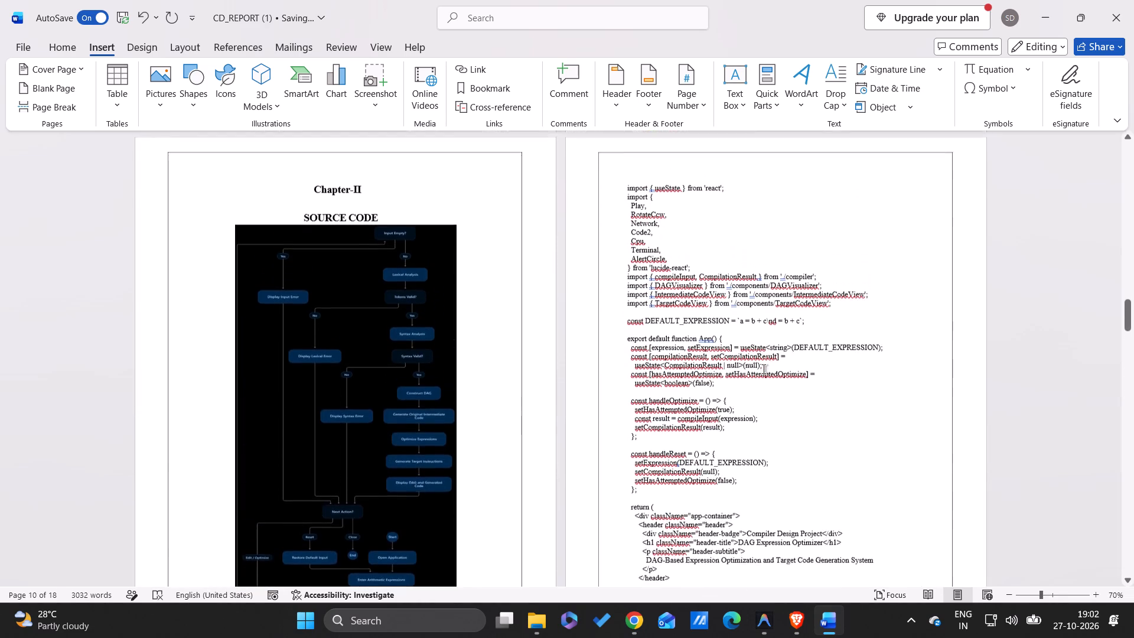
Add the heading "App.tsx" above the first import line of the pasted code, checking the file name in Antigravity IDE.
{"action": "scroll", "coordinate": [764, 369], "scroll_direction": "up", "scroll_amount": 1}
{"action": "left_click", "coordinate": [672, 227]}
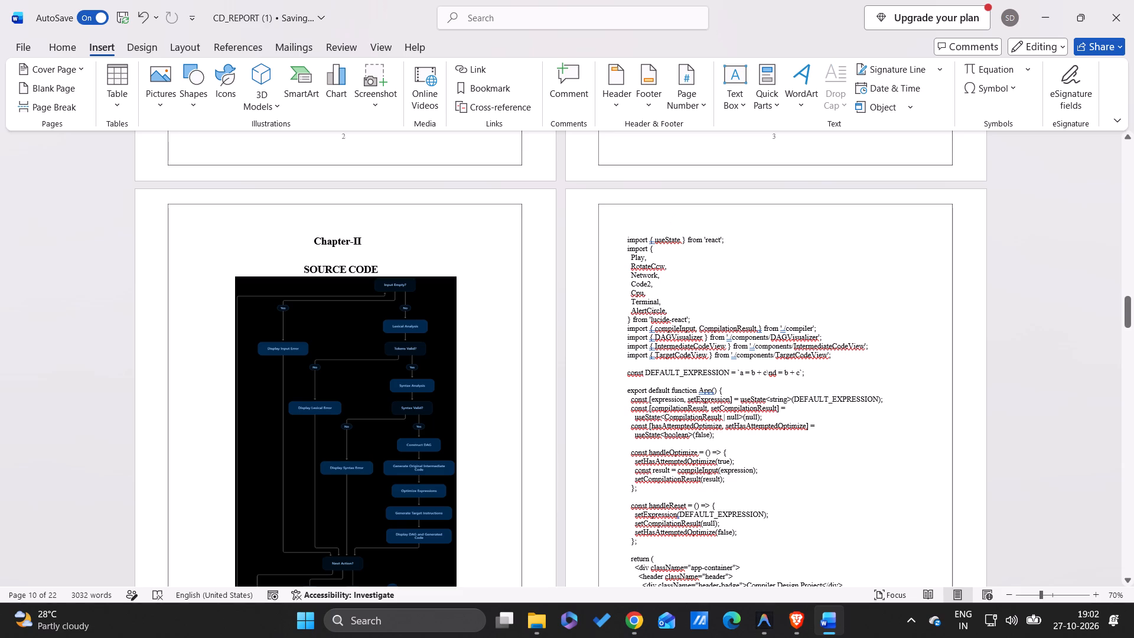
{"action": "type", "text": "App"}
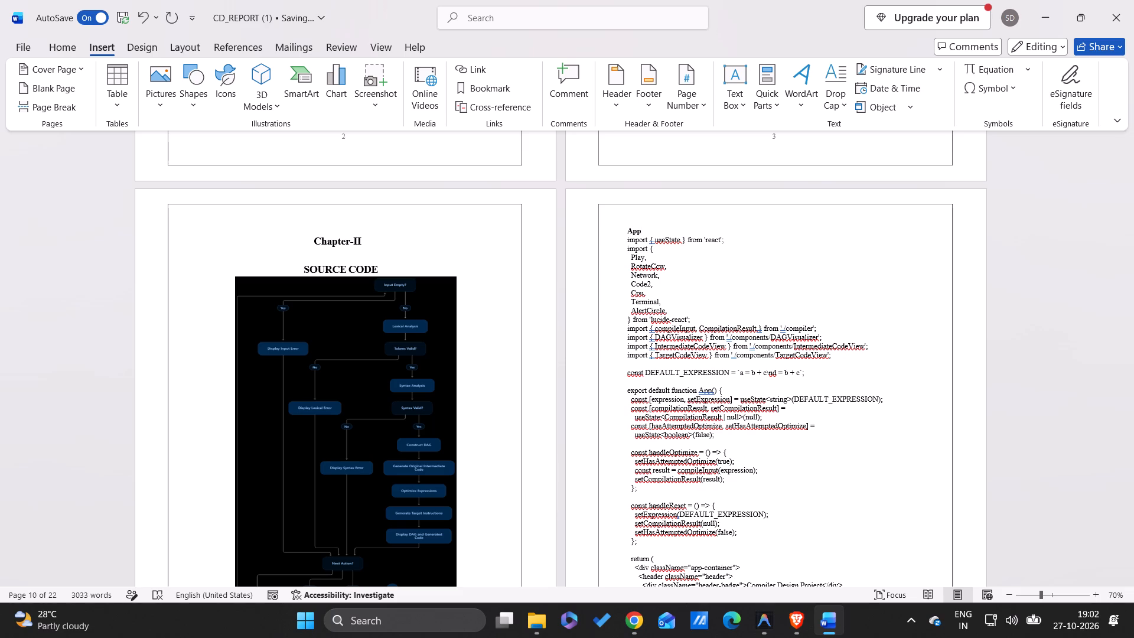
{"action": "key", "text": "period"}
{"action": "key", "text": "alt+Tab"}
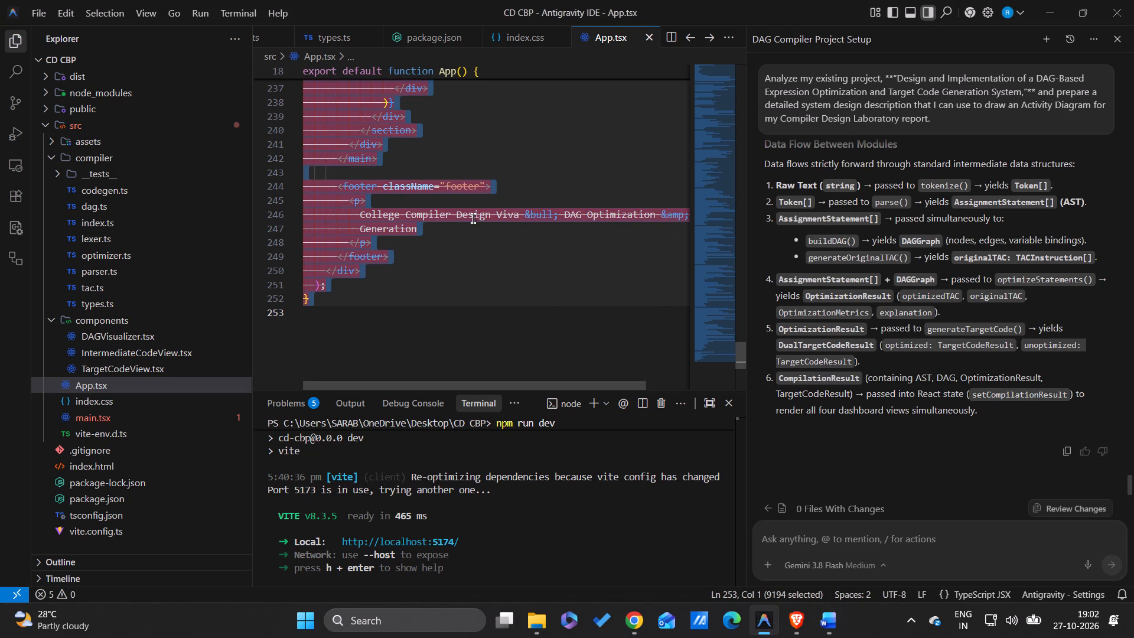
{"action": "left_click", "coordinate": [473, 219]}
{"action": "key", "text": "alt+Tab"}
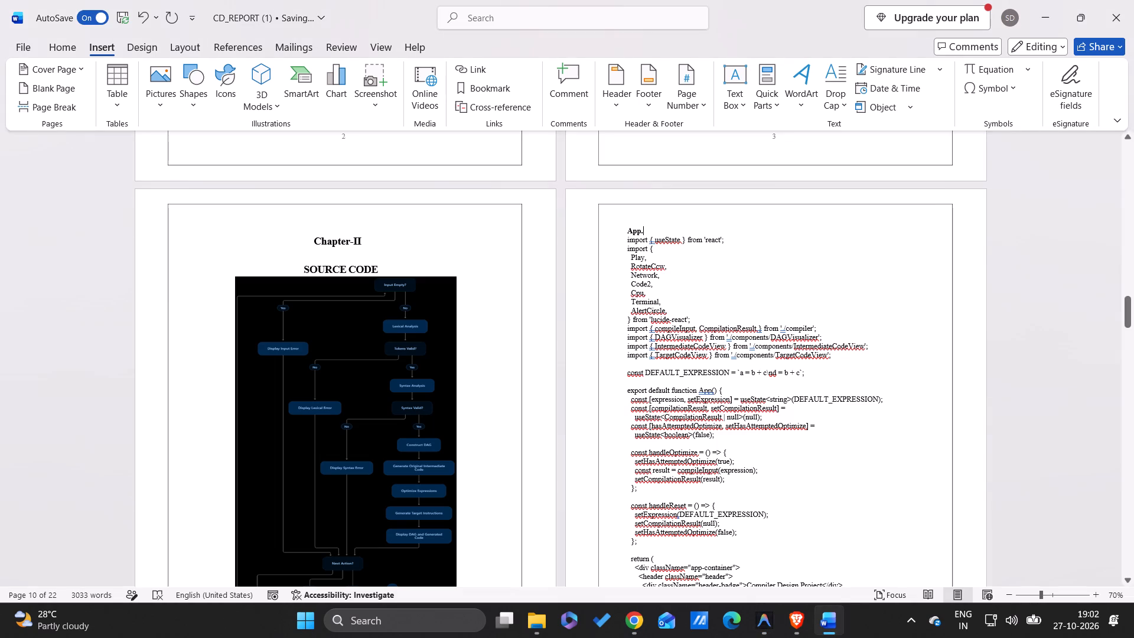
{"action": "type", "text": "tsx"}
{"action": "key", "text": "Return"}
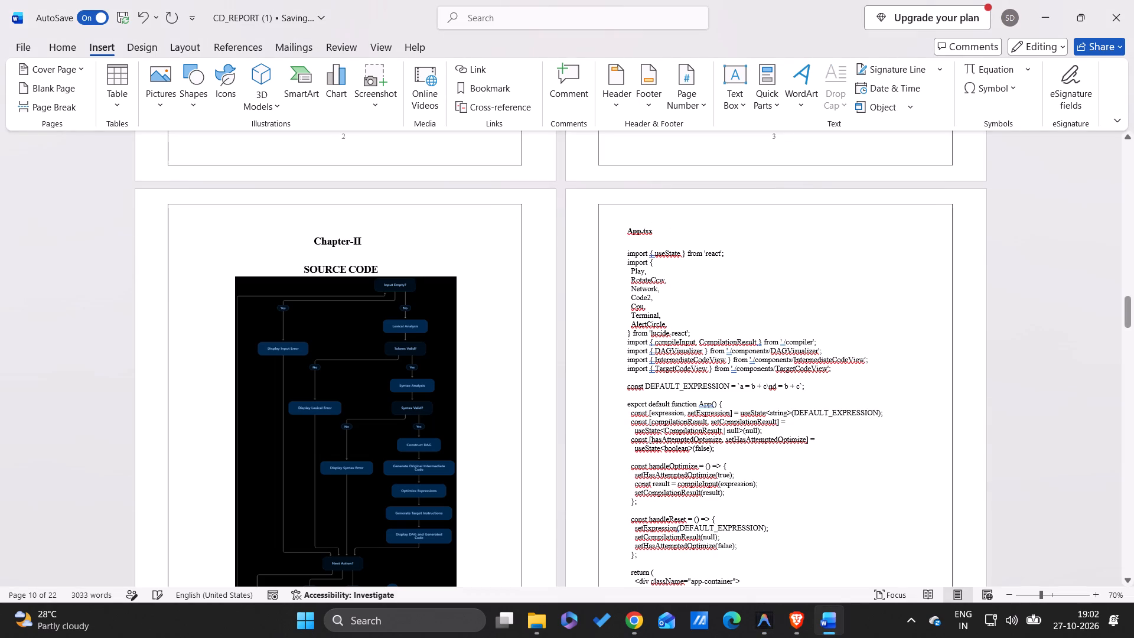
Set the "App.tsx" heading above the pasted code to 12 pt and centre it.
{"action": "left_click_drag", "start_coordinate": [671, 228], "coordinate": [624, 229]}
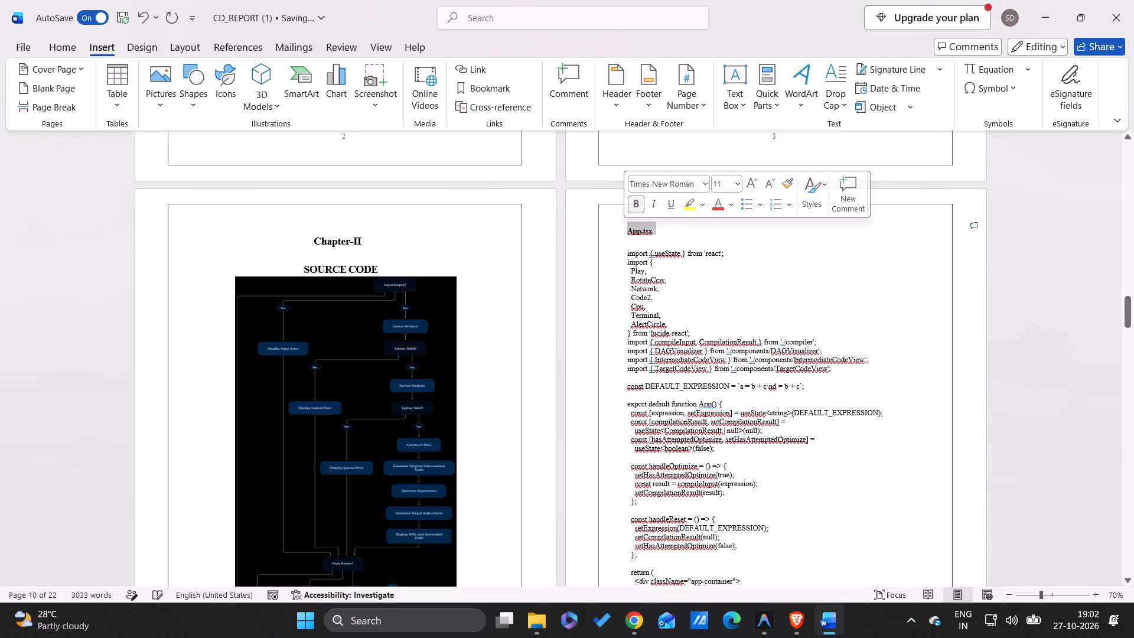
{"action": "left_click", "coordinate": [733, 181]}
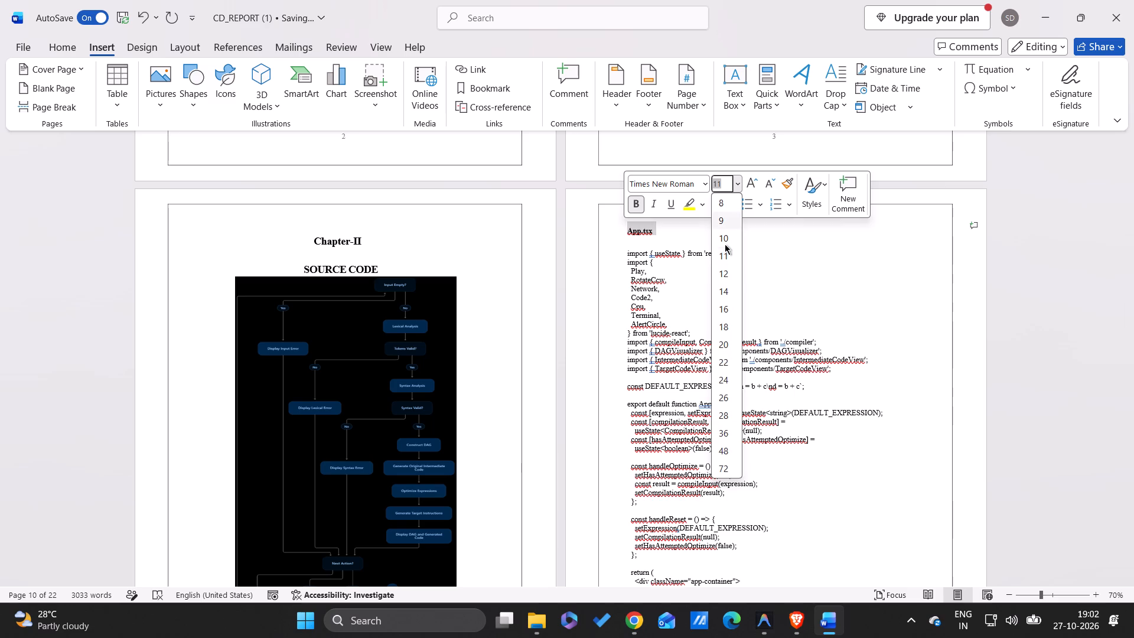
{"action": "left_click", "coordinate": [726, 274]}
{"action": "left_click", "coordinate": [752, 275]}
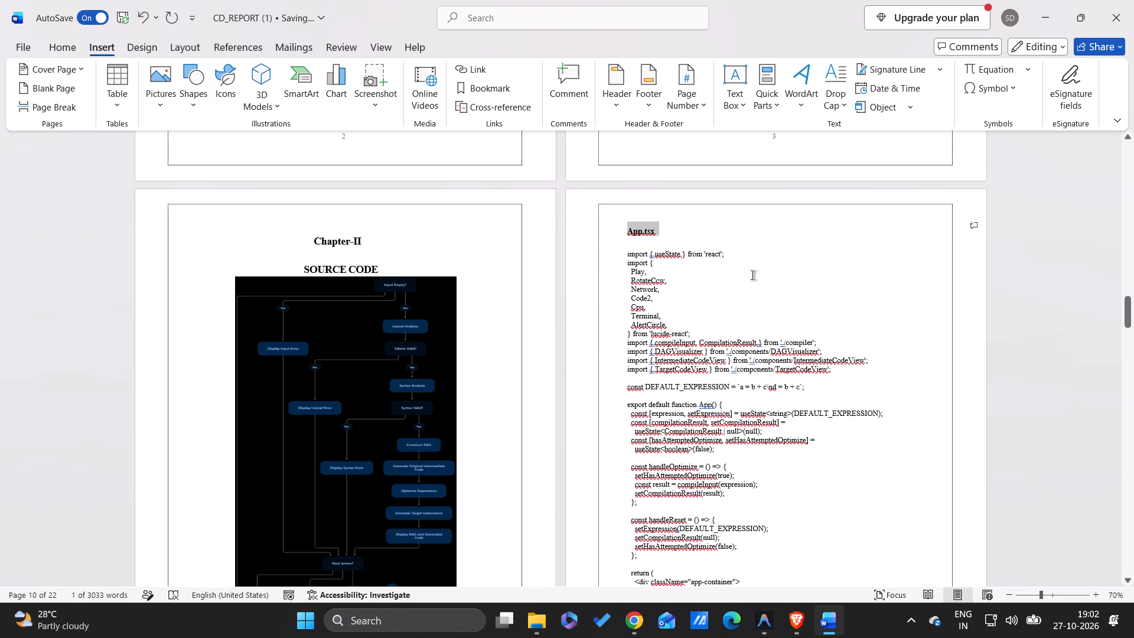
{"action": "left_click", "coordinate": [632, 243]}
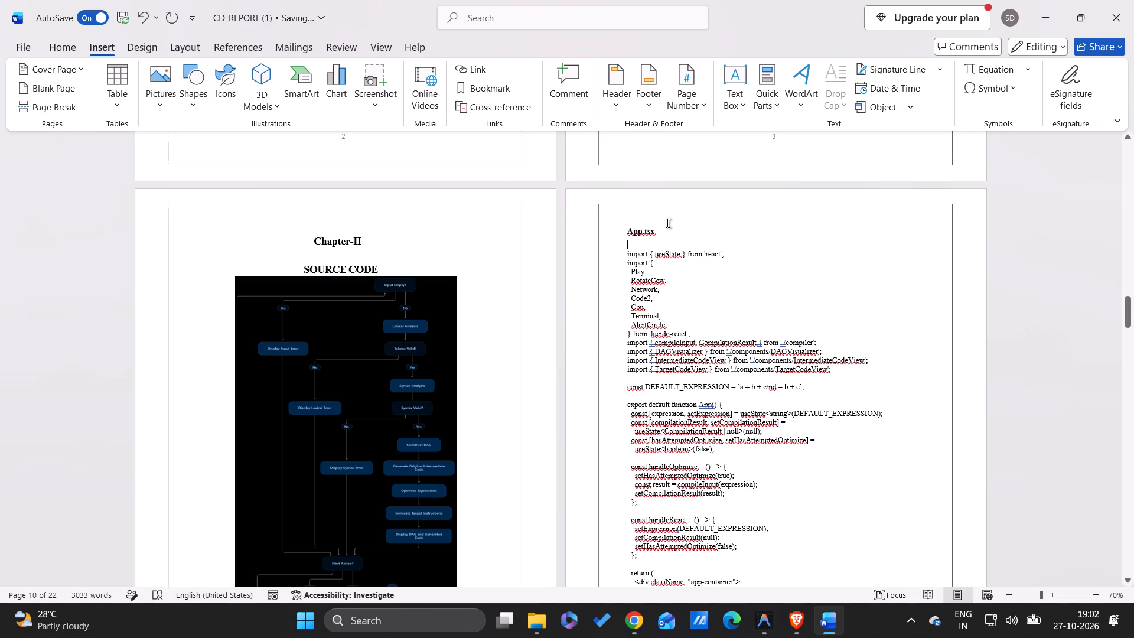
{"action": "left_click_drag", "start_coordinate": [667, 223], "coordinate": [614, 225]}
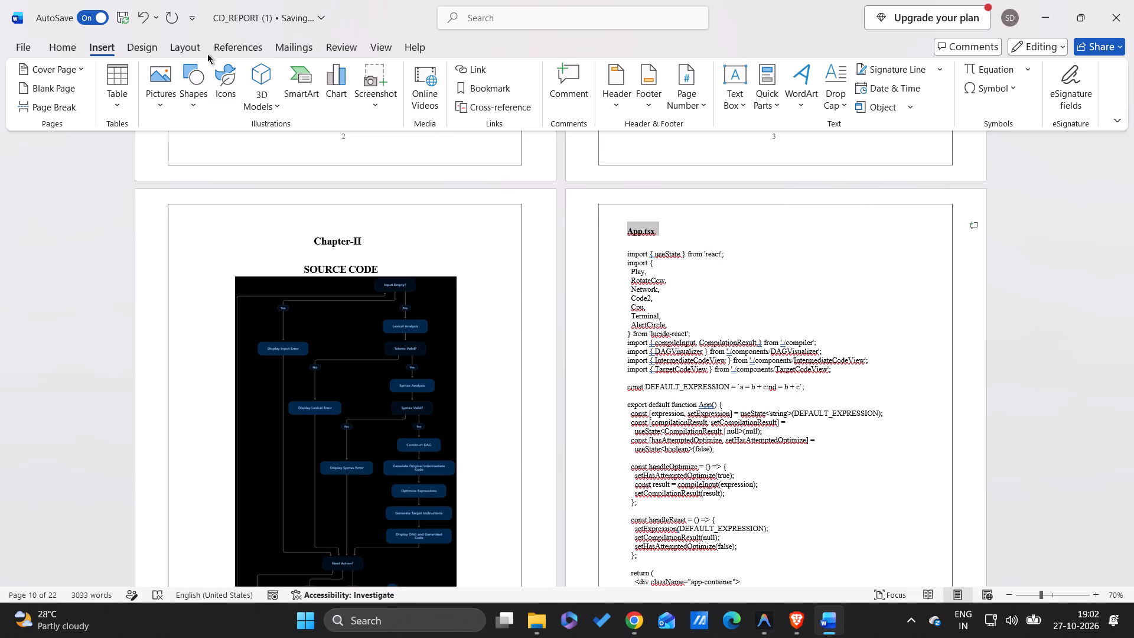
{"action": "left_click", "coordinate": [74, 53]}
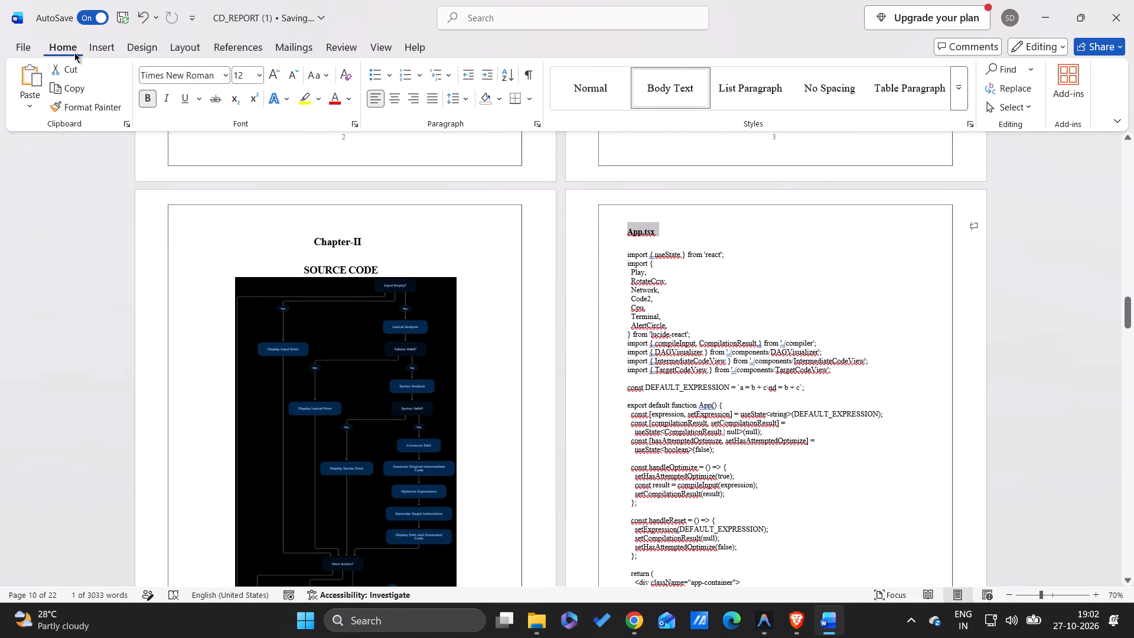
{"action": "left_click", "coordinate": [400, 96]}
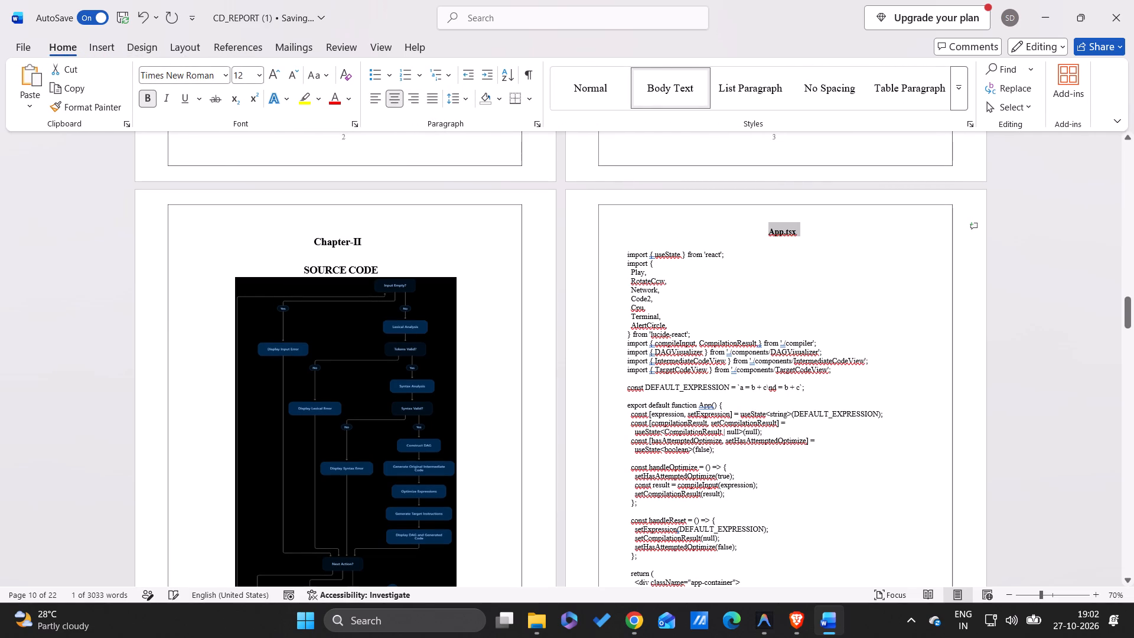
{"action": "left_click", "coordinate": [775, 283]}
Apply a Box page border to the whole document.
{"action": "scroll", "coordinate": [801, 305], "scroll_direction": "down", "scroll_amount": 1}
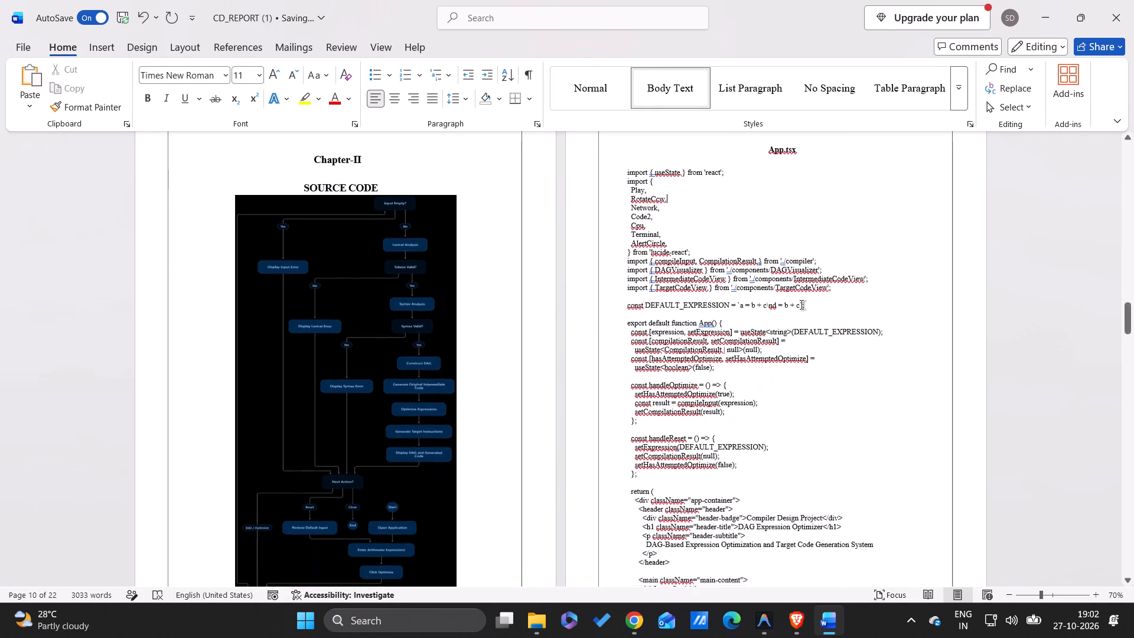
{"action": "scroll", "coordinate": [801, 305], "scroll_direction": "down", "scroll_amount": 2}
{"action": "left_click", "coordinate": [421, 344]}
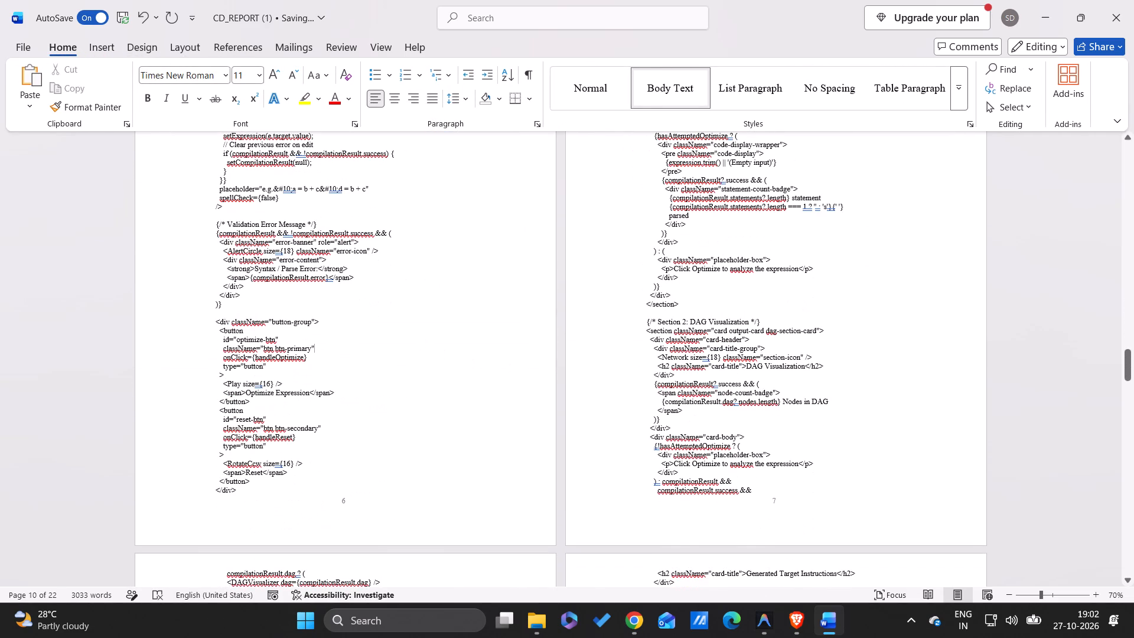
{"action": "left_click", "coordinate": [163, 50]}
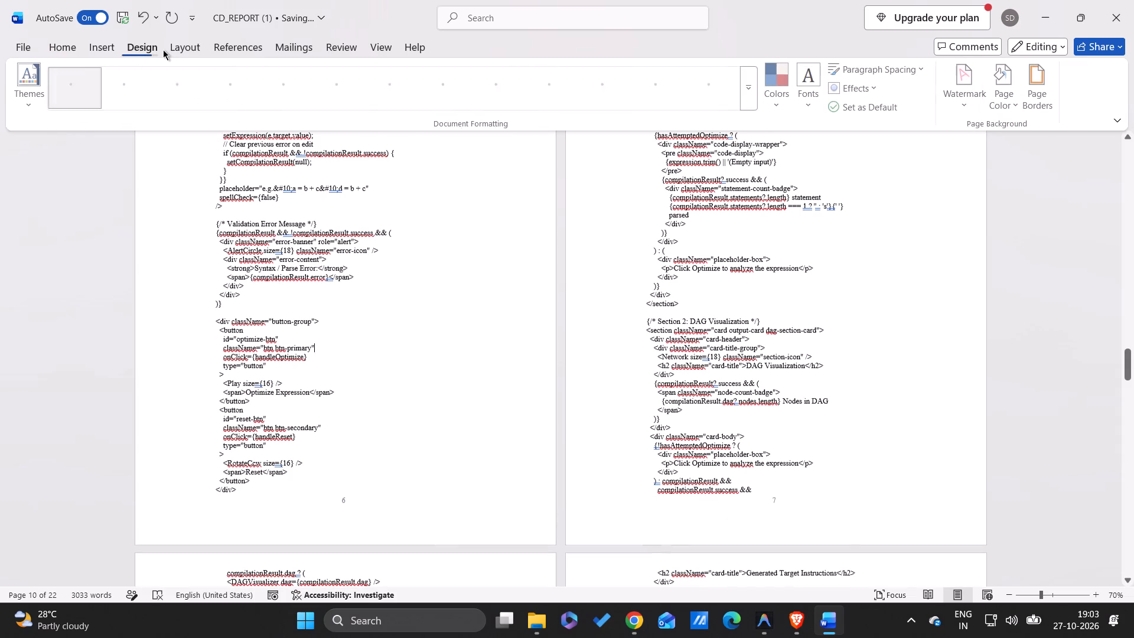
{"action": "left_click", "coordinate": [181, 48]}
{"action": "left_click", "coordinate": [149, 49]}
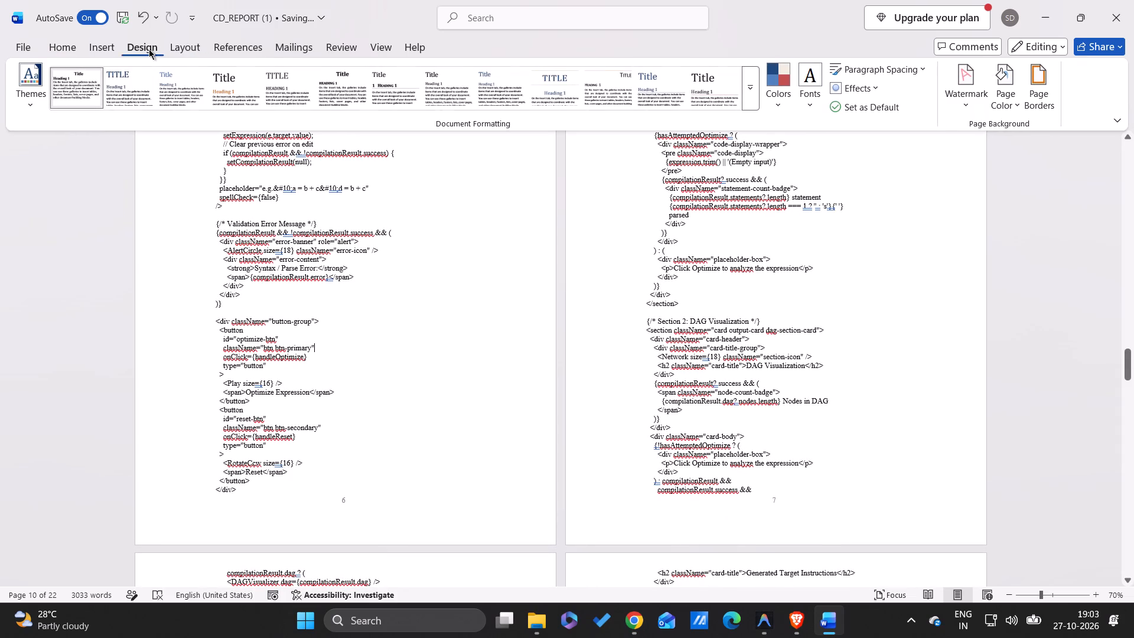
{"action": "left_click", "coordinate": [1038, 89]}
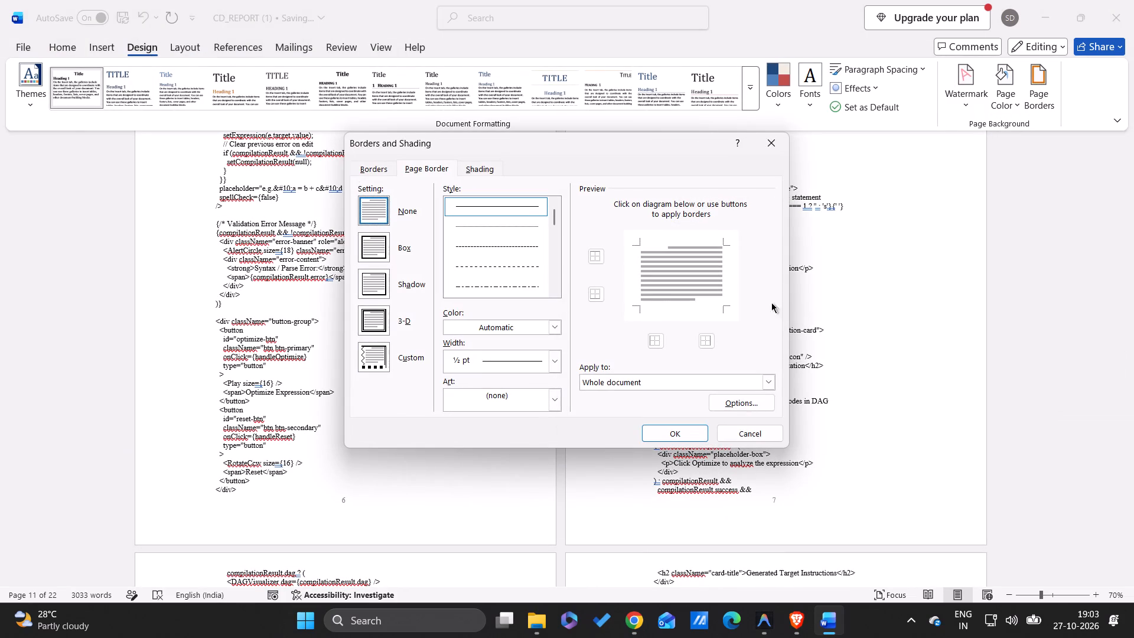
{"action": "left_click", "coordinate": [390, 252]}
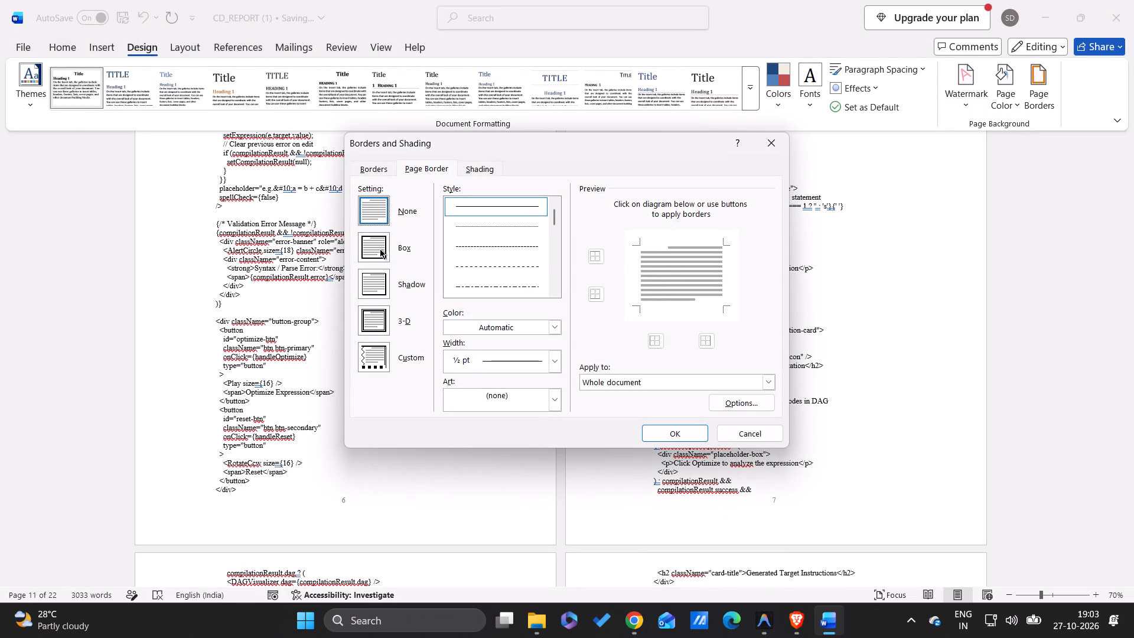
{"action": "left_click", "coordinate": [381, 250]}
{"action": "left_click", "coordinate": [683, 428]}
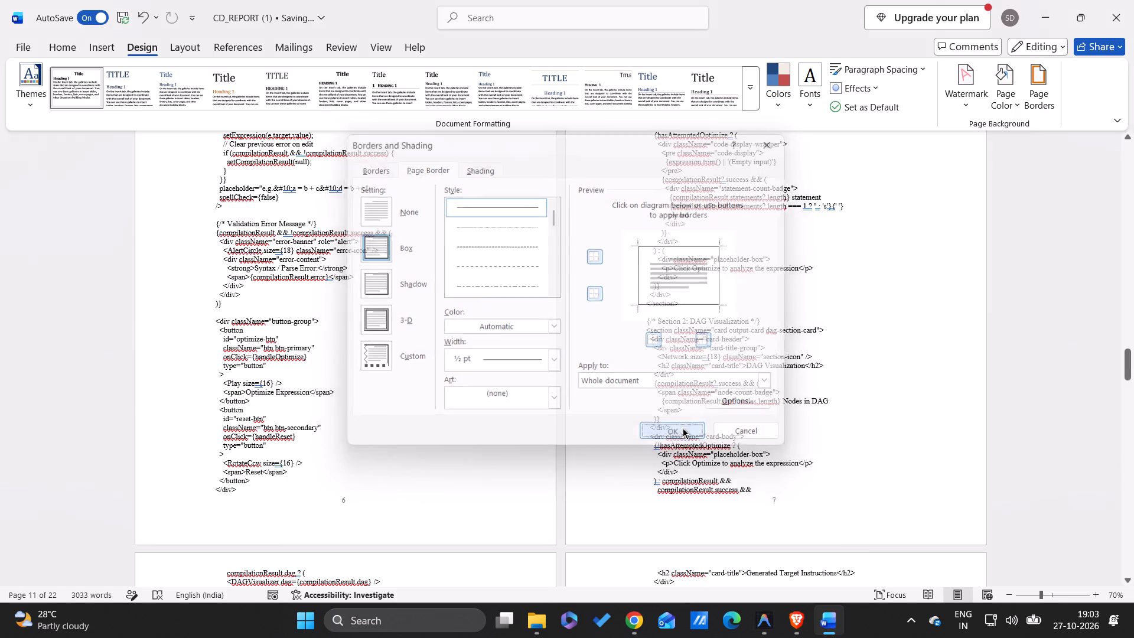
Delete the old inner frame shapes around the App.tsx page and the Chapter-II flowchart page.
{"action": "scroll", "coordinate": [683, 428], "scroll_direction": "up", "scroll_amount": 1}
{"action": "scroll", "coordinate": [855, 424], "scroll_direction": "down", "scroll_amount": 4}
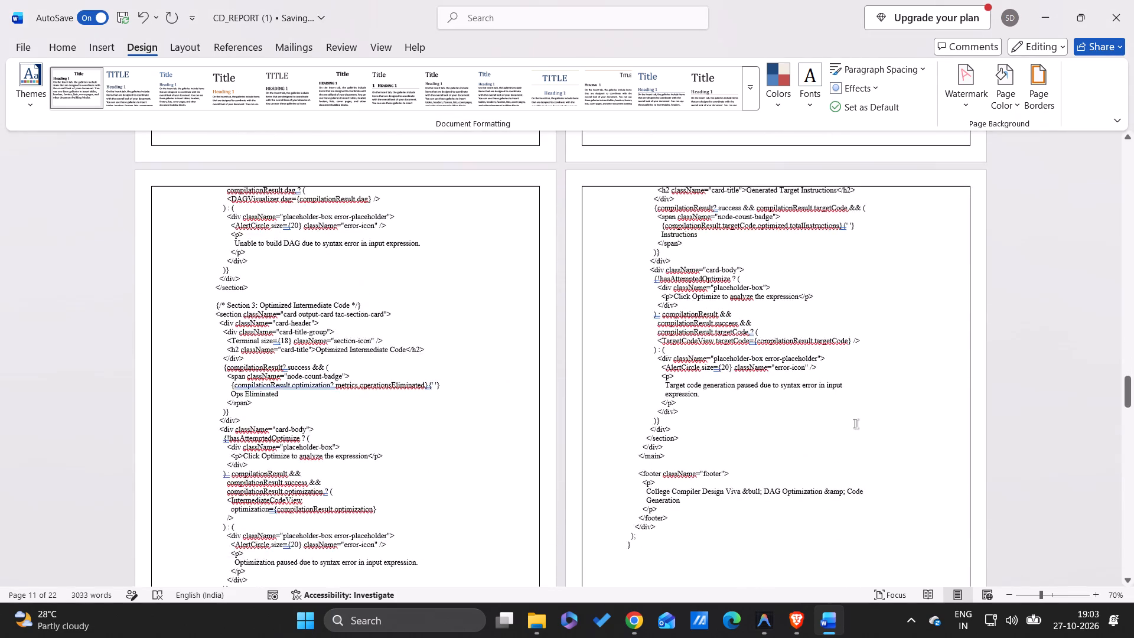
{"action": "scroll", "coordinate": [855, 424], "scroll_direction": "up", "scroll_amount": 3}
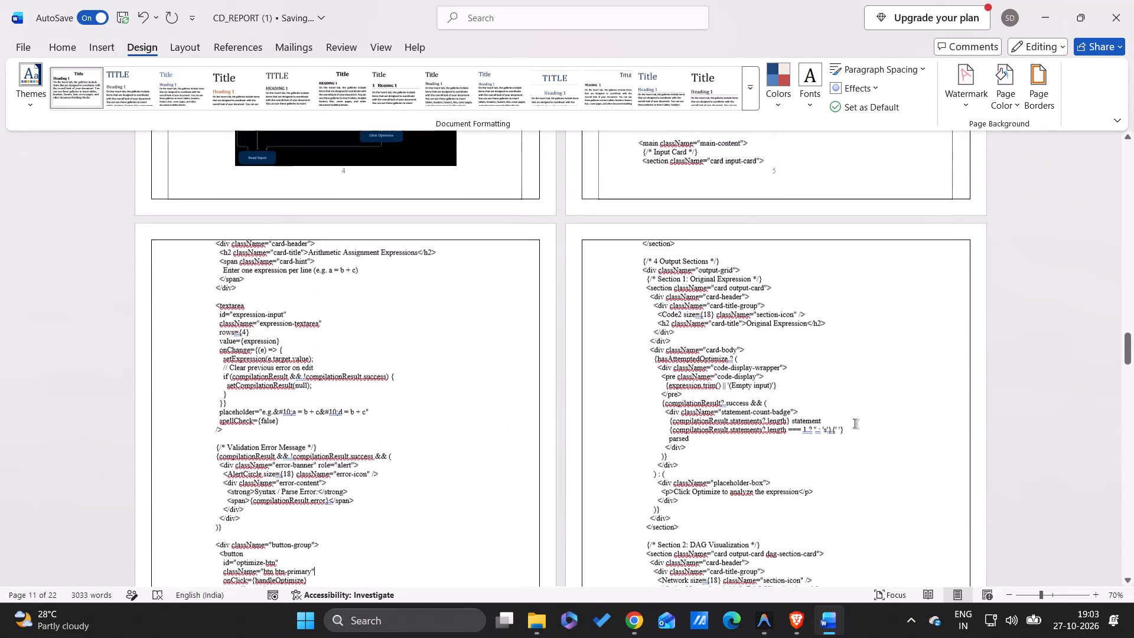
{"action": "scroll", "coordinate": [855, 424], "scroll_direction": "up", "scroll_amount": 3}
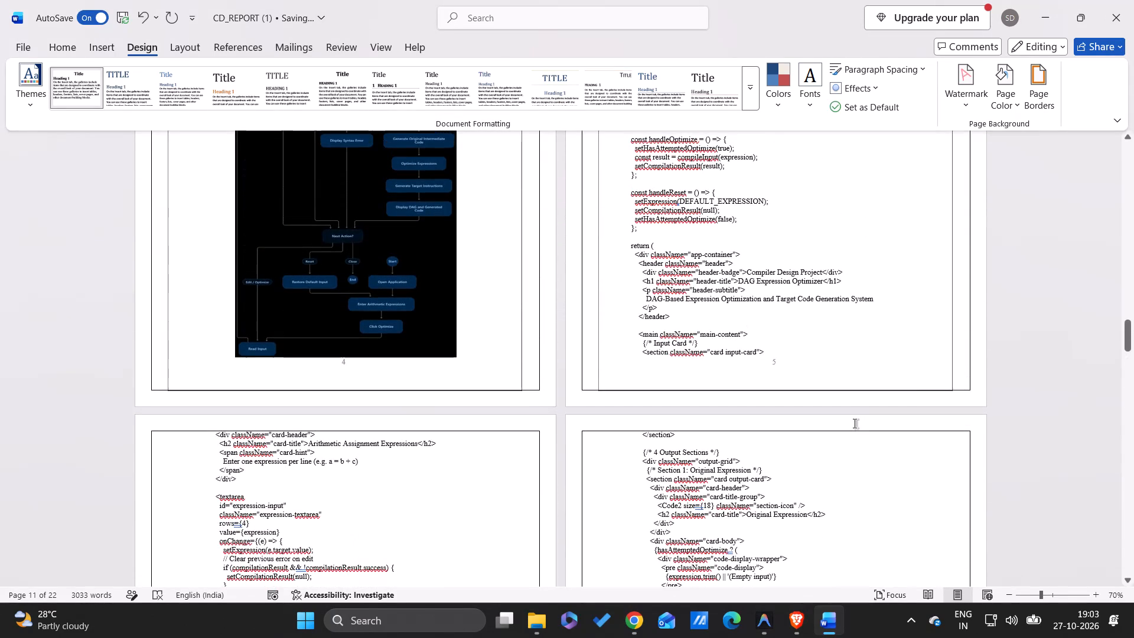
{"action": "scroll", "coordinate": [963, 380], "scroll_direction": "up", "scroll_amount": 3}
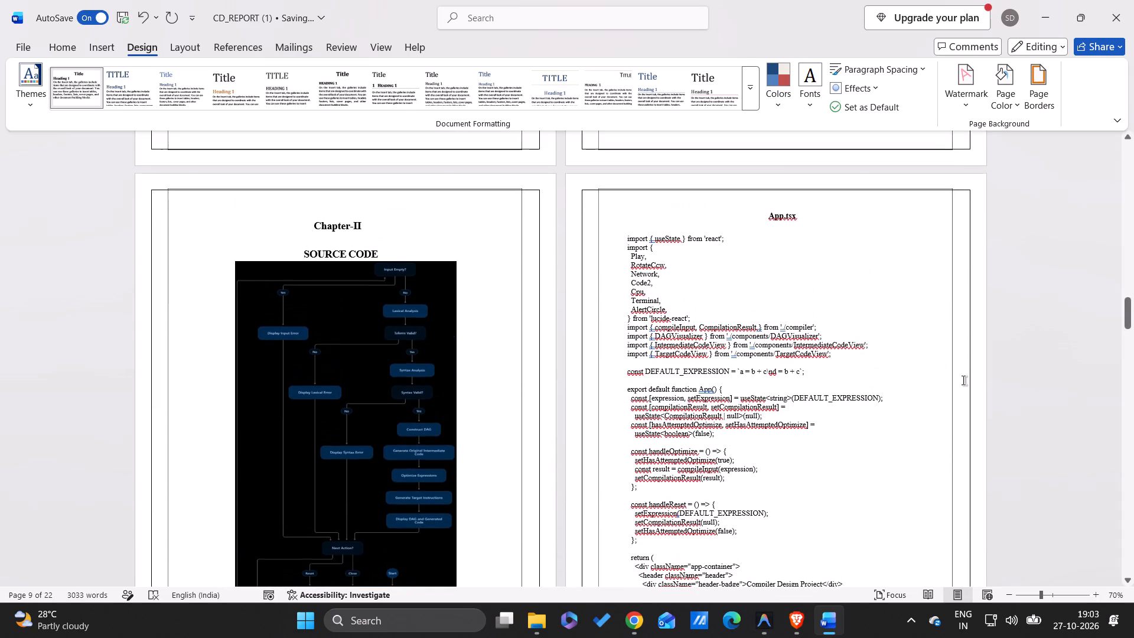
{"action": "left_click", "coordinate": [951, 268]}
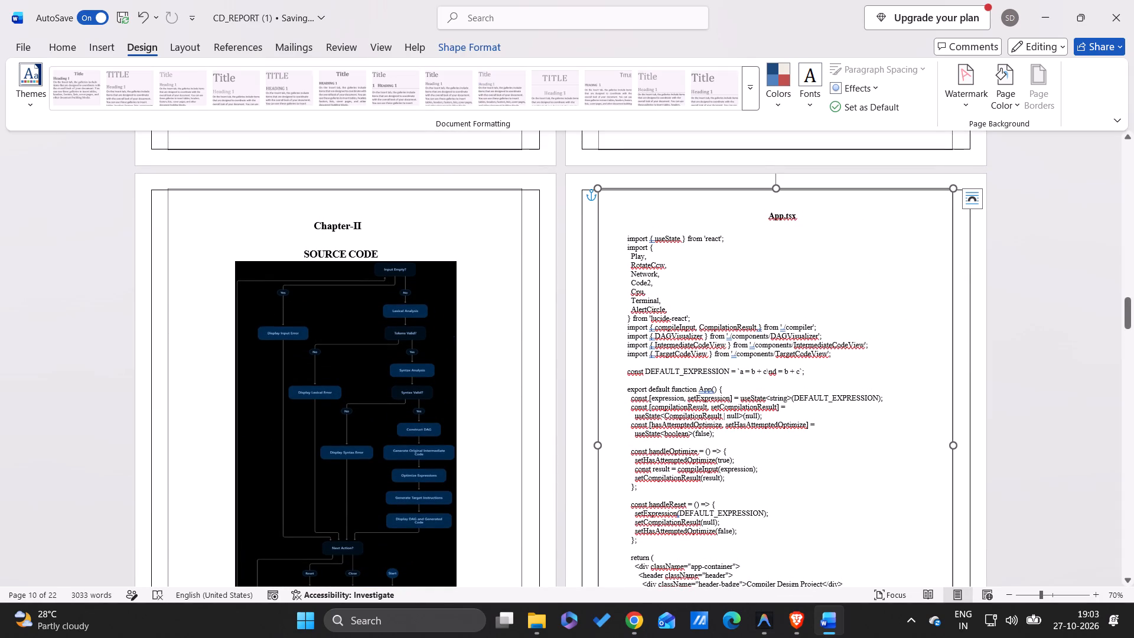
{"action": "key", "text": "Delete"}
{"action": "scroll", "coordinate": [951, 268], "scroll_direction": "up", "scroll_amount": 1}
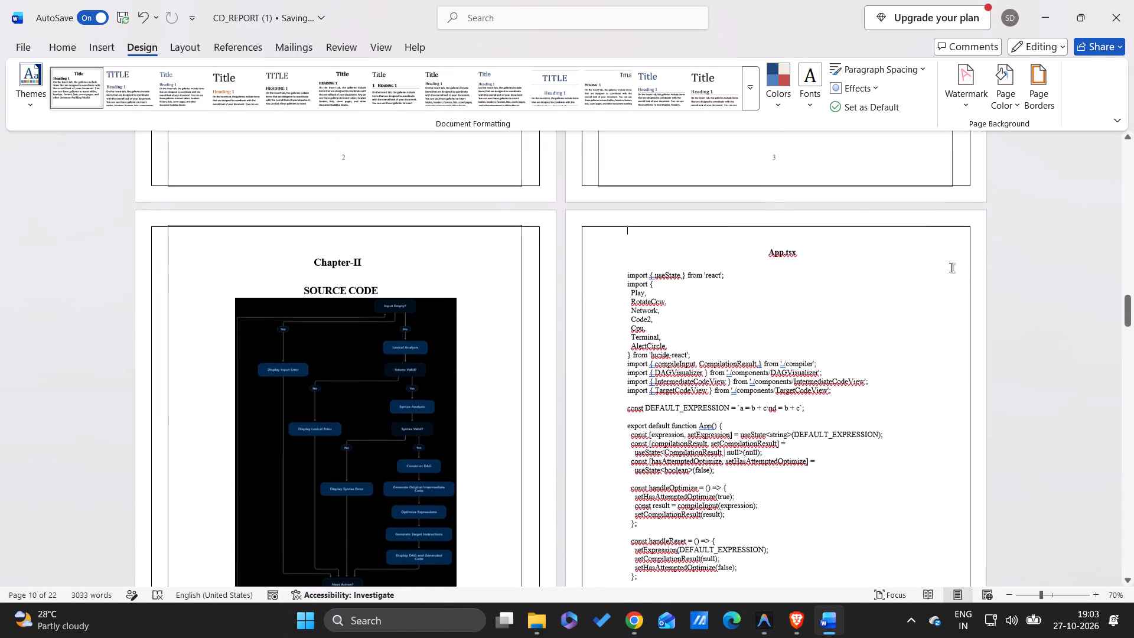
{"action": "scroll", "coordinate": [951, 268], "scroll_direction": "up", "scroll_amount": 1}
{"action": "left_click", "coordinate": [522, 314]}
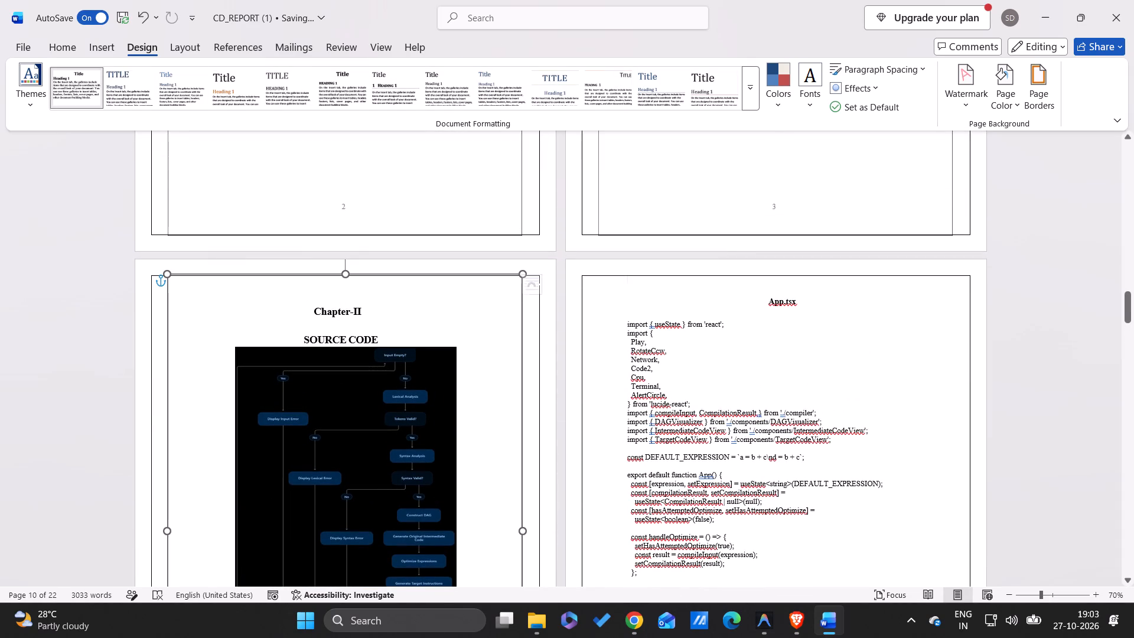
{"action": "key", "text": "Delete"}
Delete the old inner frame shapes from the Chapter-I Introduction page and the 1.2 Objective page.
{"action": "scroll", "coordinate": [522, 314], "scroll_direction": "up", "scroll_amount": 2}
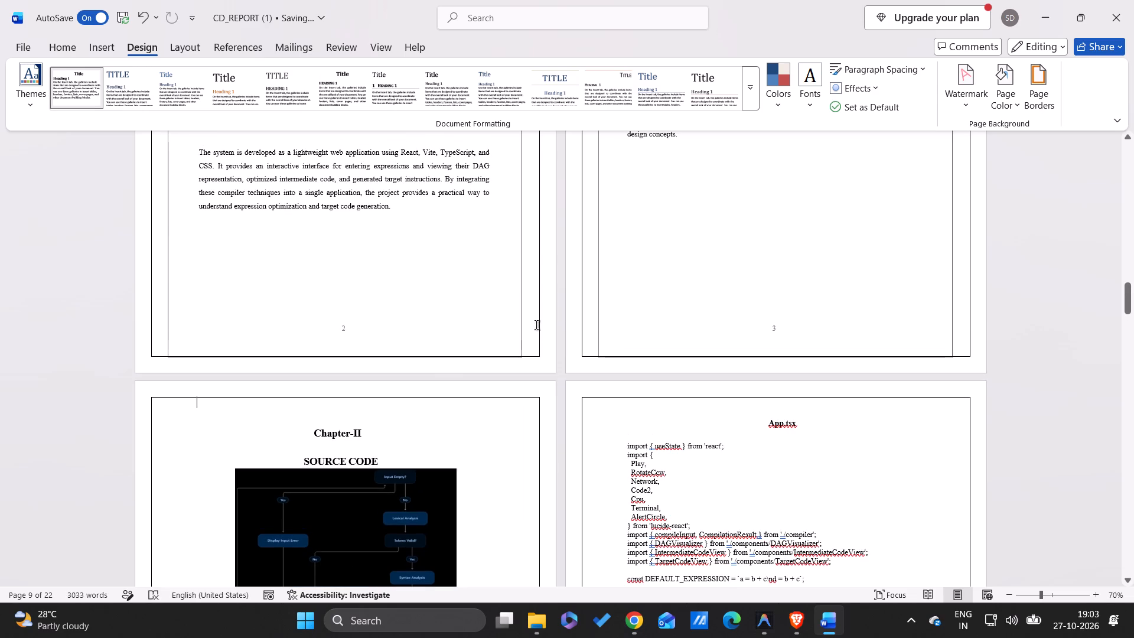
{"action": "left_click", "coordinate": [519, 316]}
{"action": "key", "text": "Delete"}
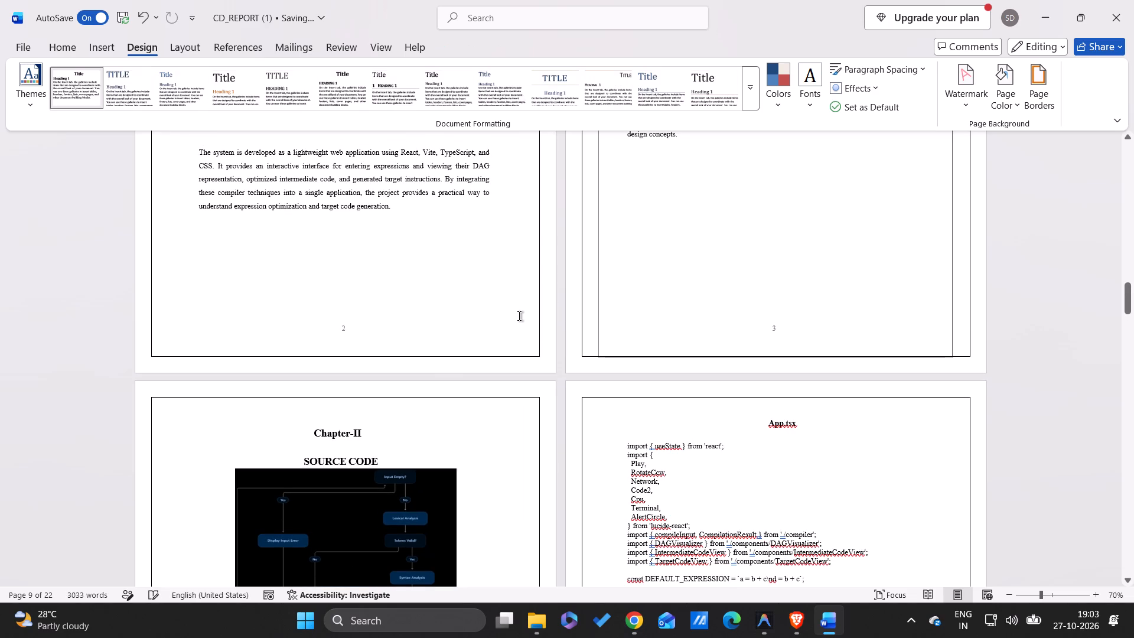
{"action": "scroll", "coordinate": [519, 316], "scroll_direction": "up", "scroll_amount": 2}
{"action": "scroll", "coordinate": [698, 431], "scroll_direction": "down", "scroll_amount": 4}
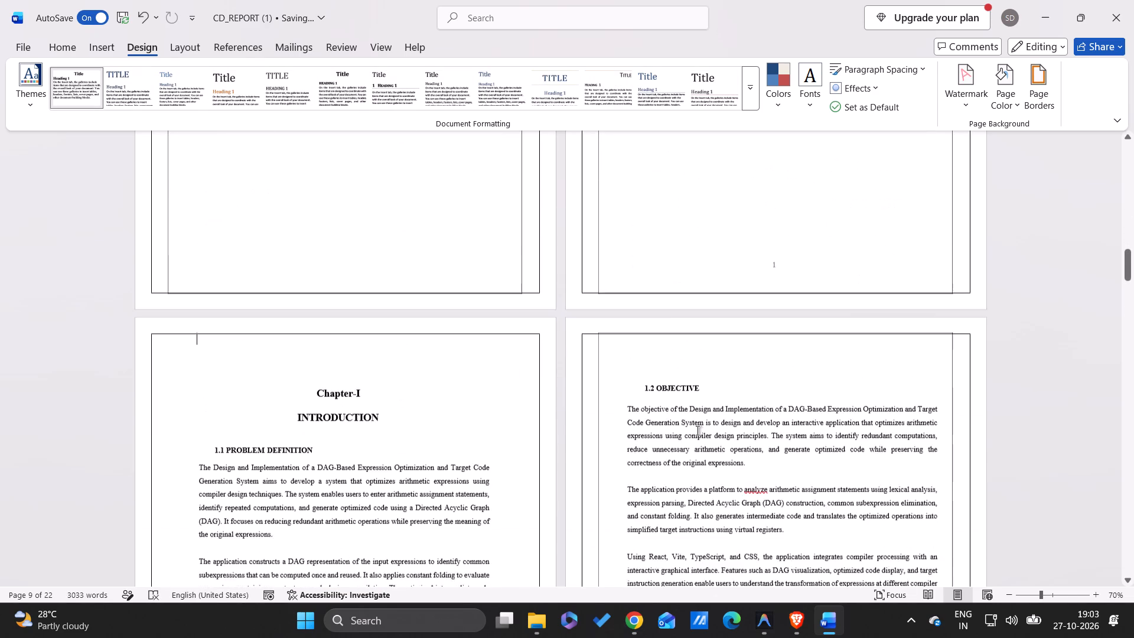
{"action": "left_click", "coordinate": [600, 373]}
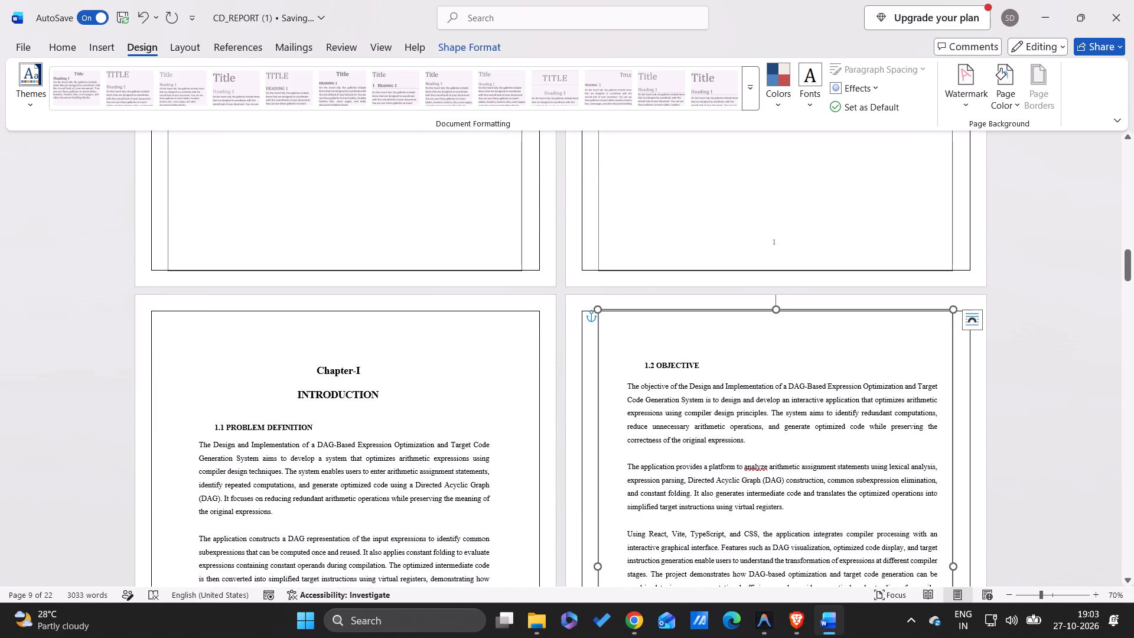
{"action": "key", "text": "Delete"}
Delete the old inner frame shapes from the abstract page and the table of contents page.
{"action": "scroll", "coordinate": [600, 373], "scroll_direction": "up", "scroll_amount": 1}
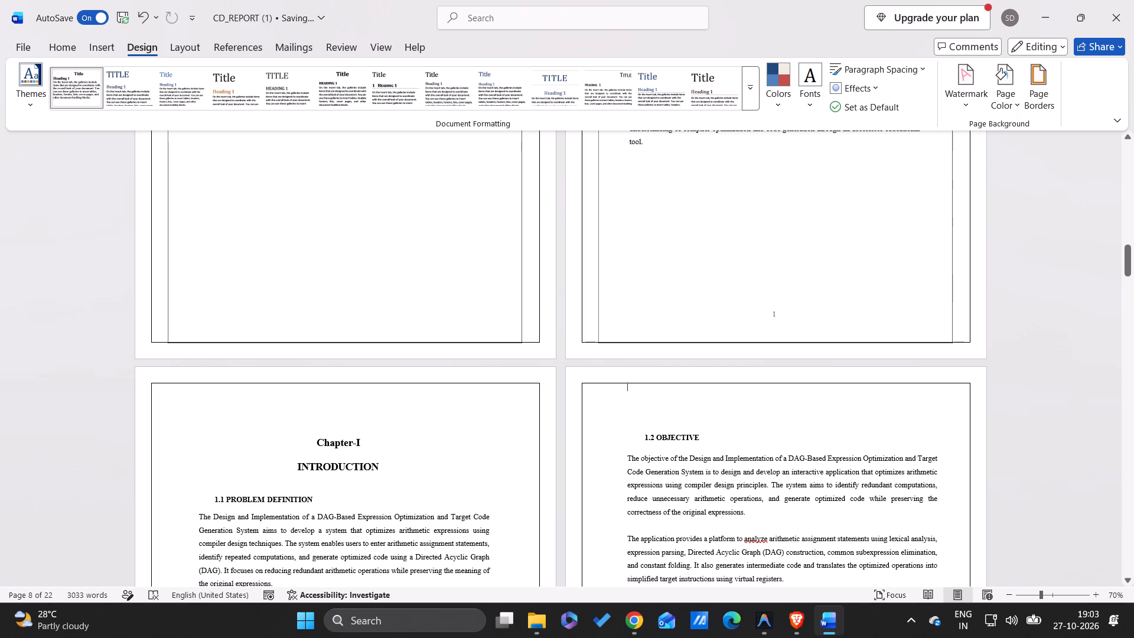
{"action": "left_click", "coordinate": [599, 302]}
{"action": "key", "text": "Delete"}
{"action": "scroll", "coordinate": [599, 302], "scroll_direction": "up", "scroll_amount": 1}
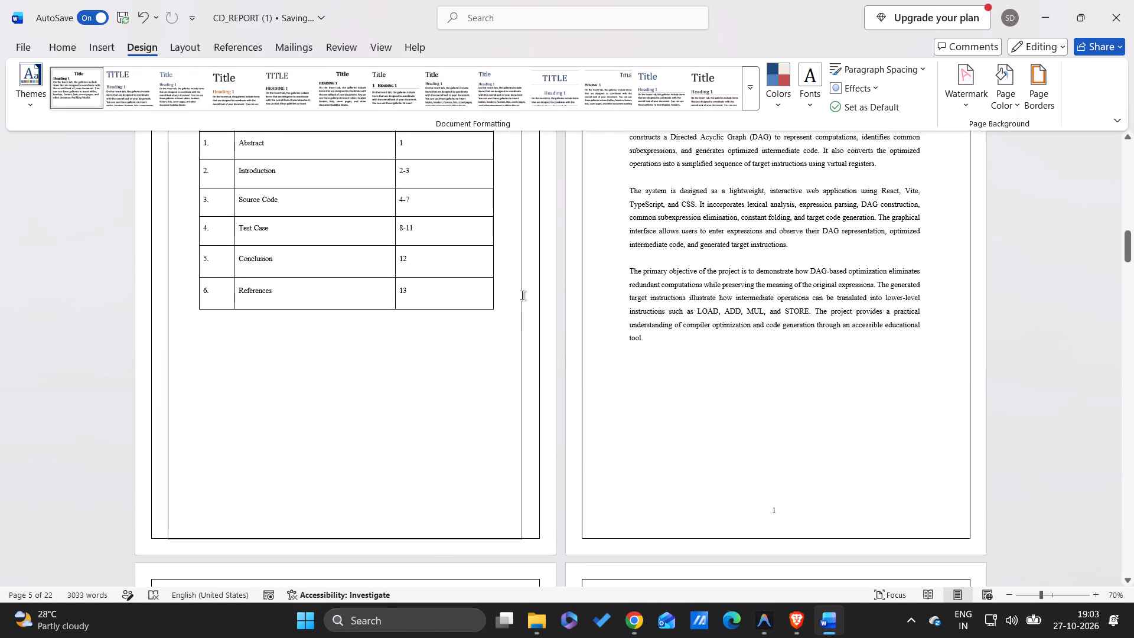
{"action": "left_click", "coordinate": [522, 295]}
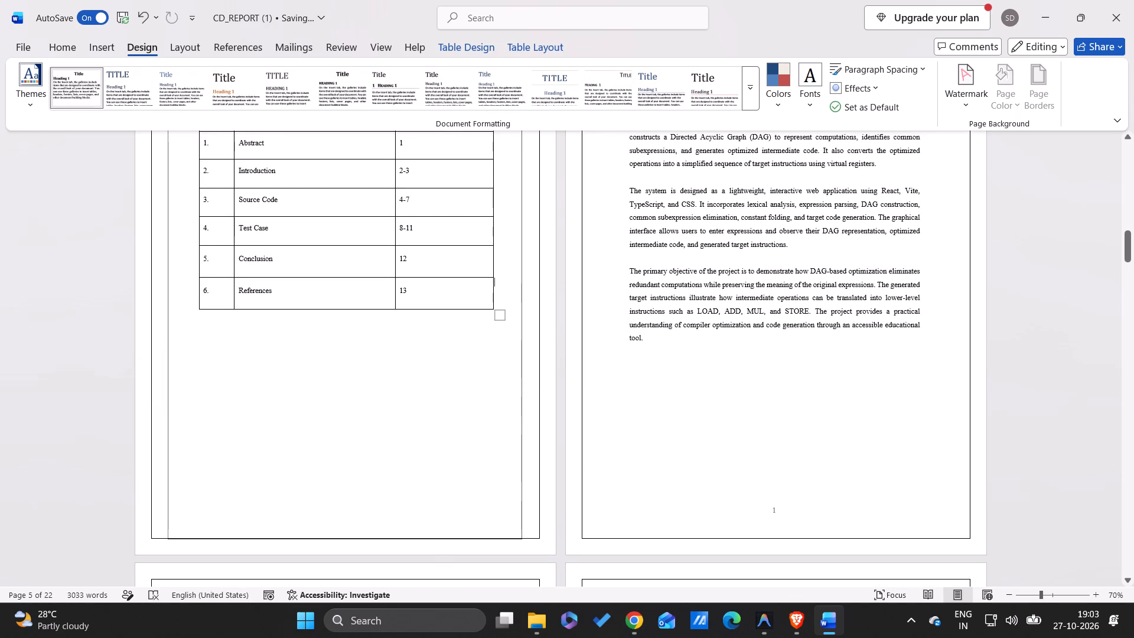
{"action": "left_click", "coordinate": [520, 495]}
{"action": "key", "text": "Delete"}
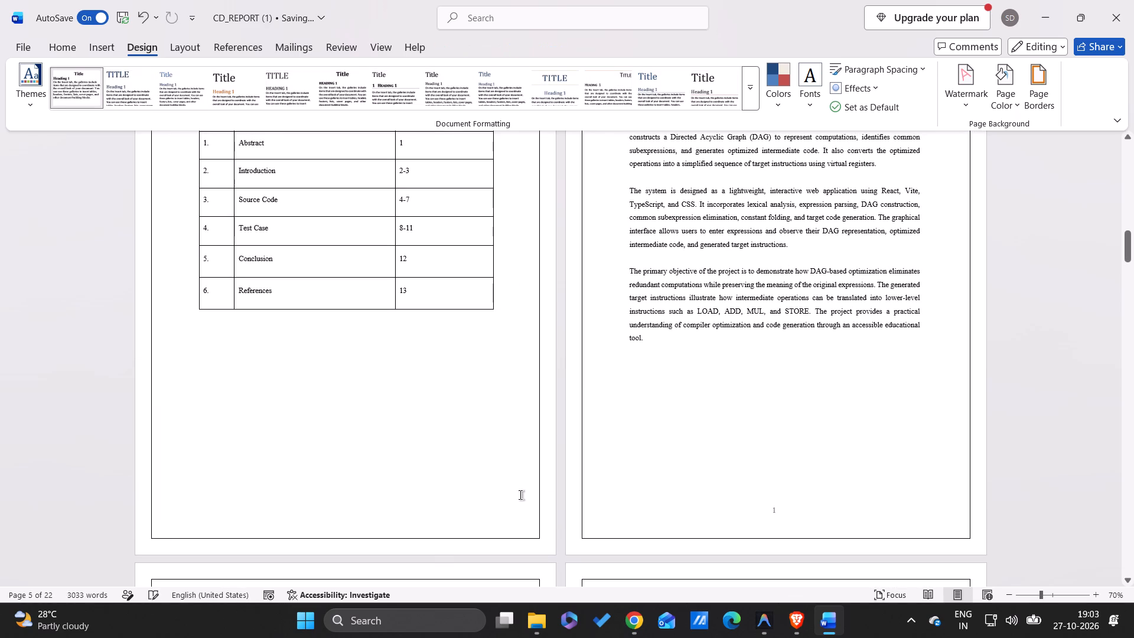
Delete the old inner frame shapes from the Acknowledgement page, the Declaration page and the page with the Course based Projects Reviewer line.
{"action": "scroll", "coordinate": [520, 495], "scroll_direction": "up", "scroll_amount": 2}
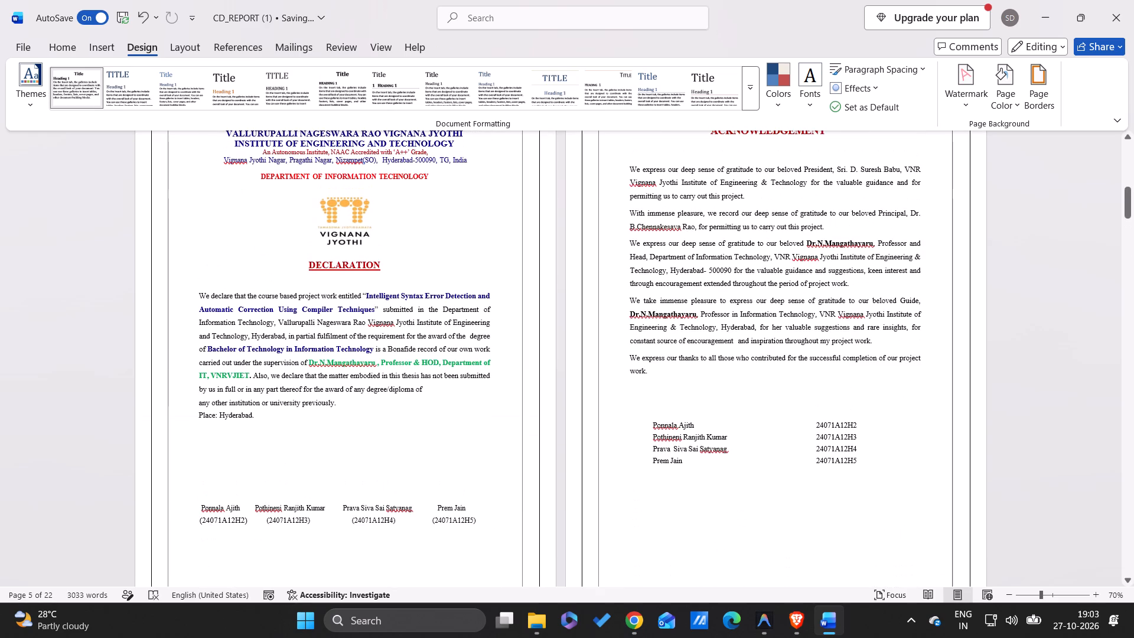
{"action": "left_click", "coordinate": [599, 461]}
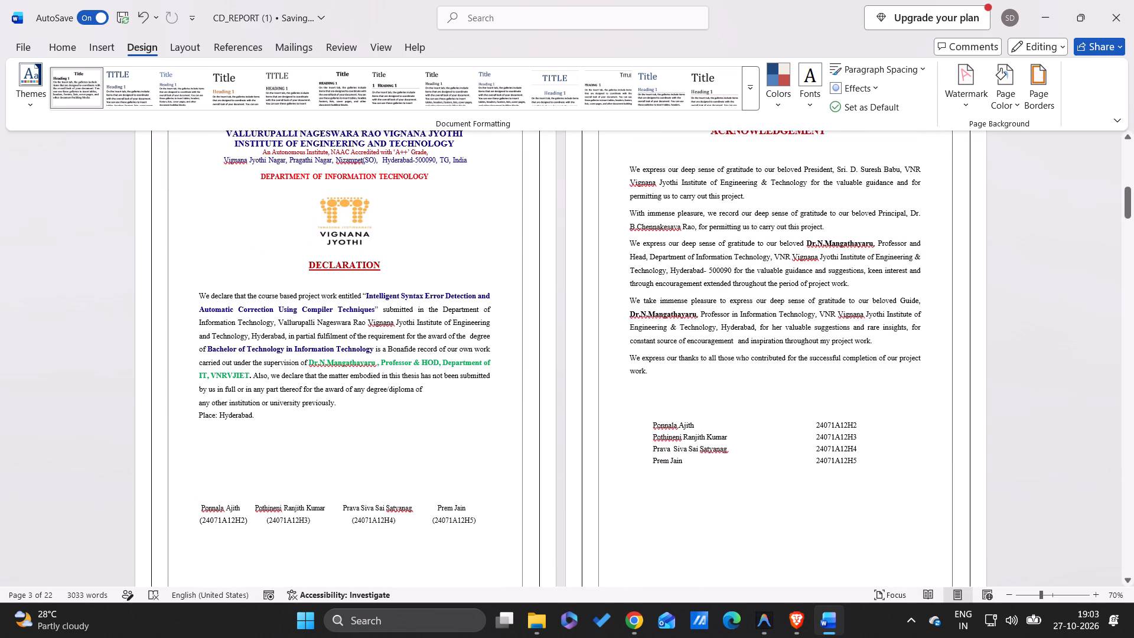
{"action": "key", "text": "Delete"}
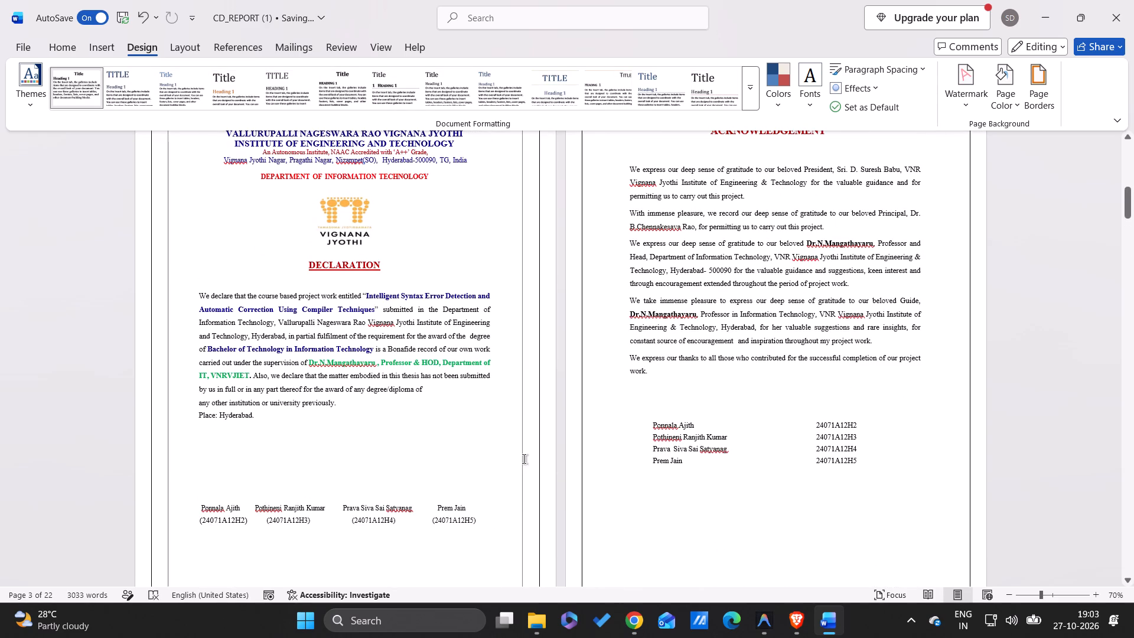
{"action": "left_click", "coordinate": [522, 458]}
{"action": "key", "text": "Delete"}
{"action": "scroll", "coordinate": [522, 458], "scroll_direction": "up", "scroll_amount": 1}
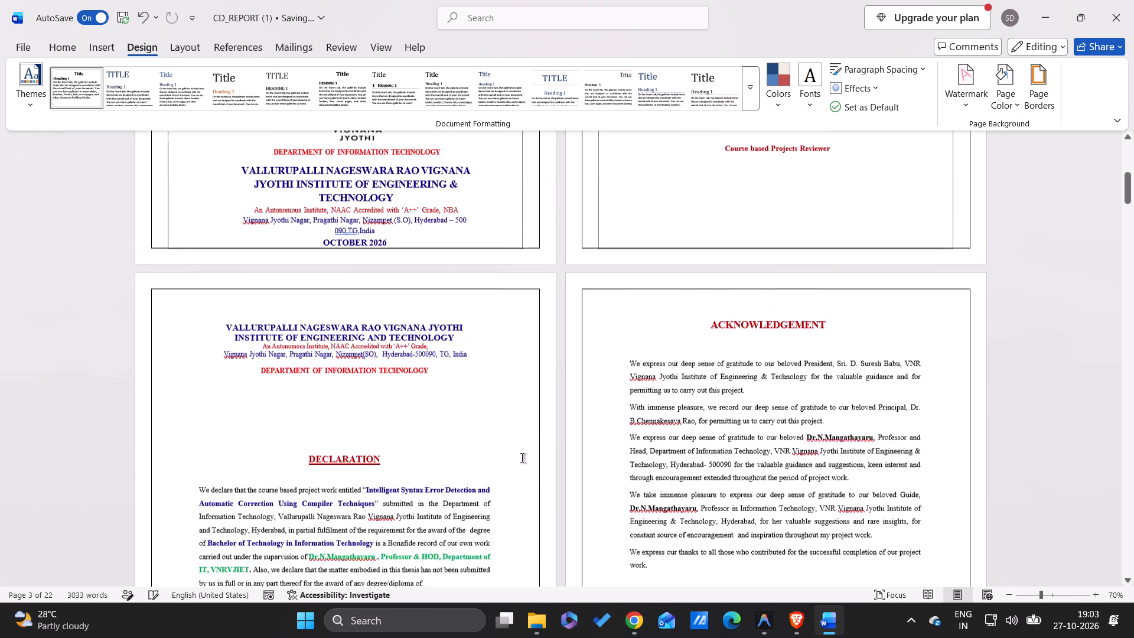
{"action": "scroll", "coordinate": [522, 458], "scroll_direction": "up", "scroll_amount": 1}
{"action": "left_click", "coordinate": [599, 275]}
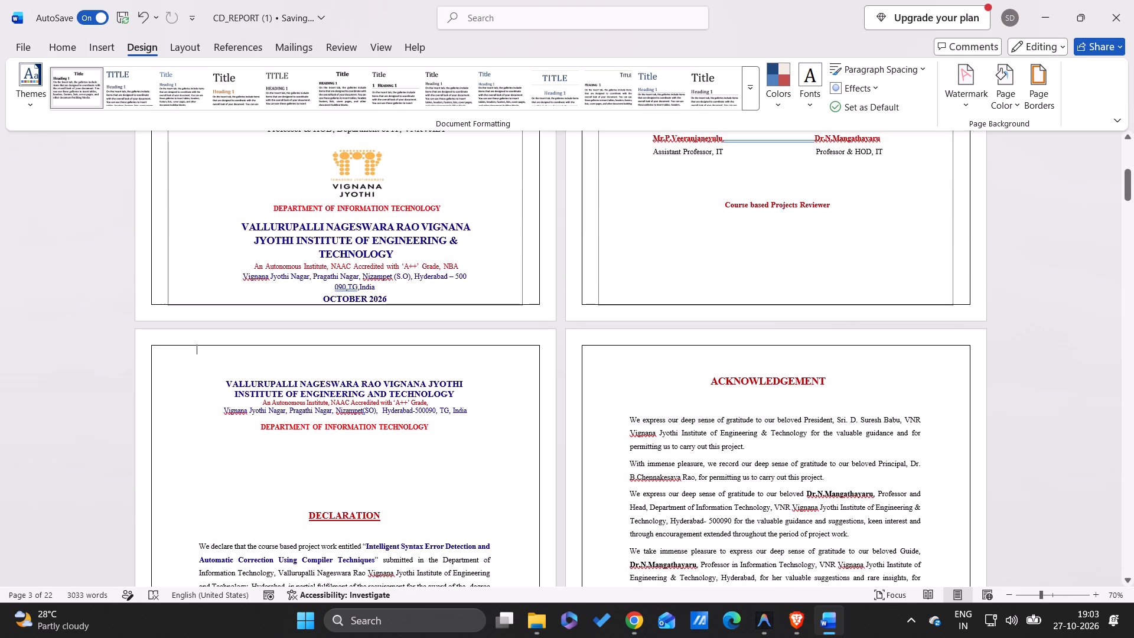
{"action": "key", "text": "Delete"}
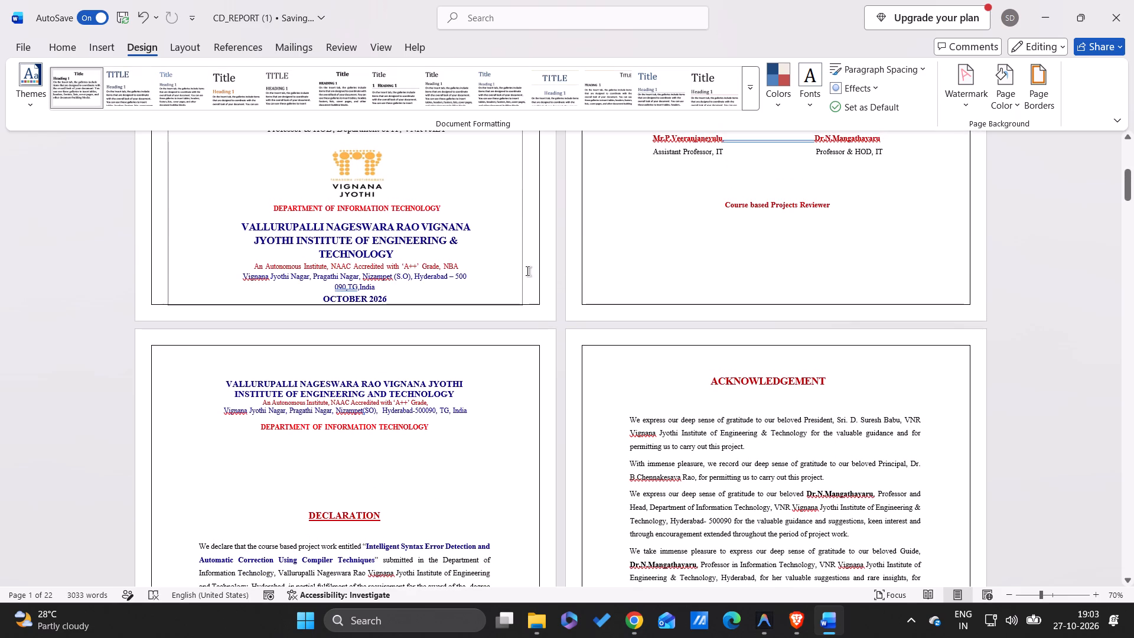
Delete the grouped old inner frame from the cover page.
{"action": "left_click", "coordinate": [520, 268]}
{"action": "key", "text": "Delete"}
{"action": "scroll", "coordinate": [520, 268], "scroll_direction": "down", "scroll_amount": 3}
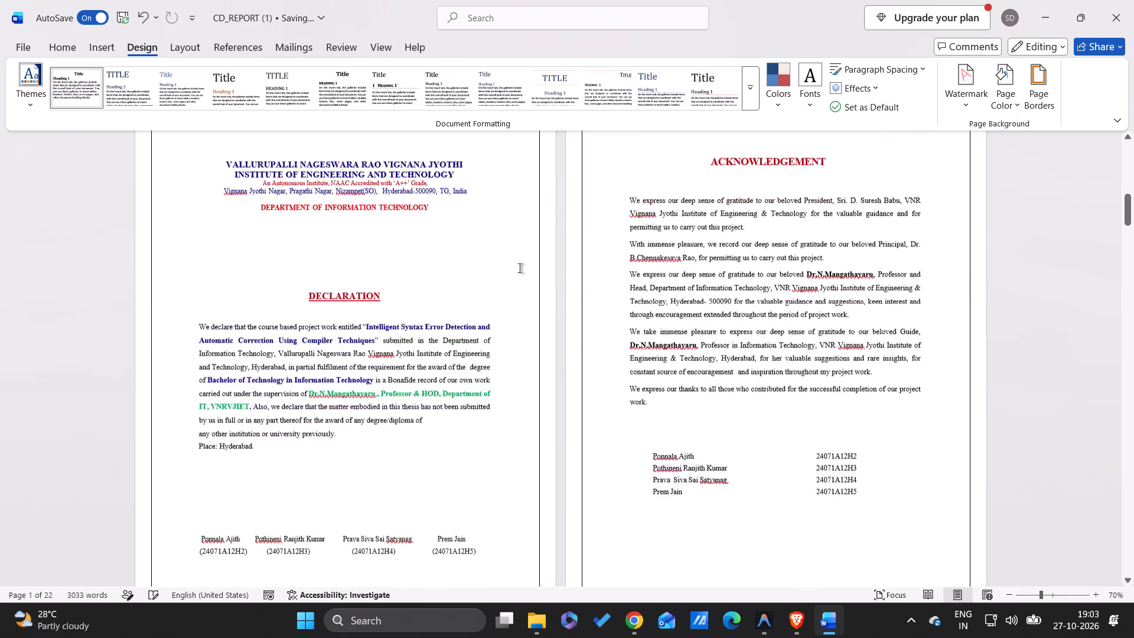
Review the cover, certificate and other front pages after the frame deletions.
{"action": "scroll", "coordinate": [520, 268], "scroll_direction": "up", "scroll_amount": 9}
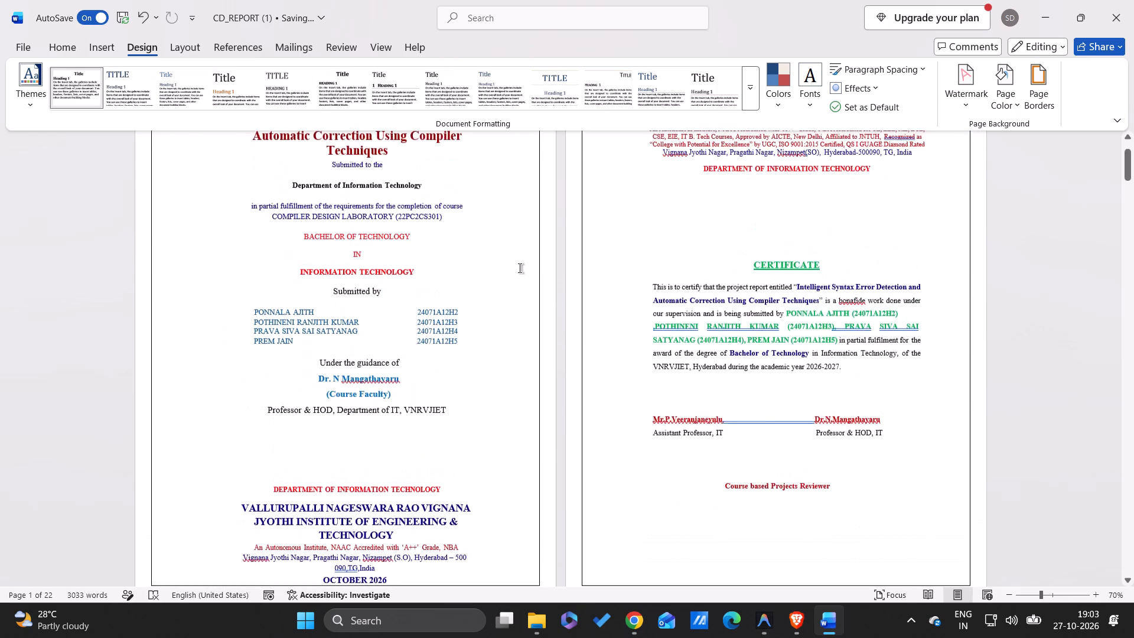
{"action": "scroll", "coordinate": [715, 304], "scroll_direction": "up", "scroll_amount": 2}
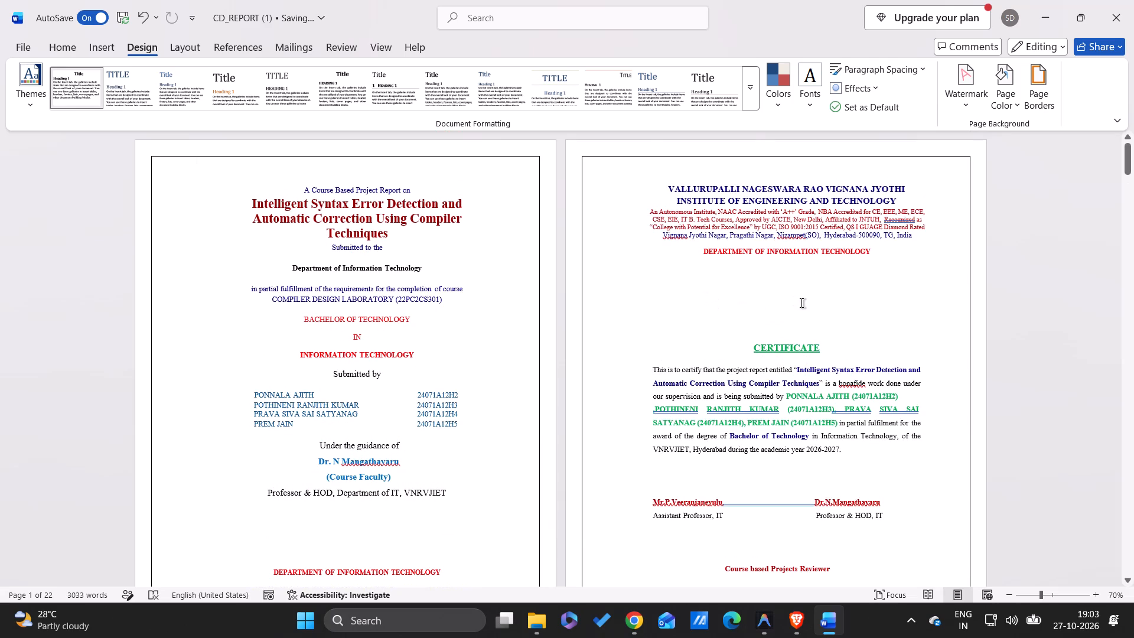
{"action": "left_click", "coordinate": [801, 303]}
{"action": "scroll", "coordinate": [801, 303], "scroll_direction": "down", "scroll_amount": 5}
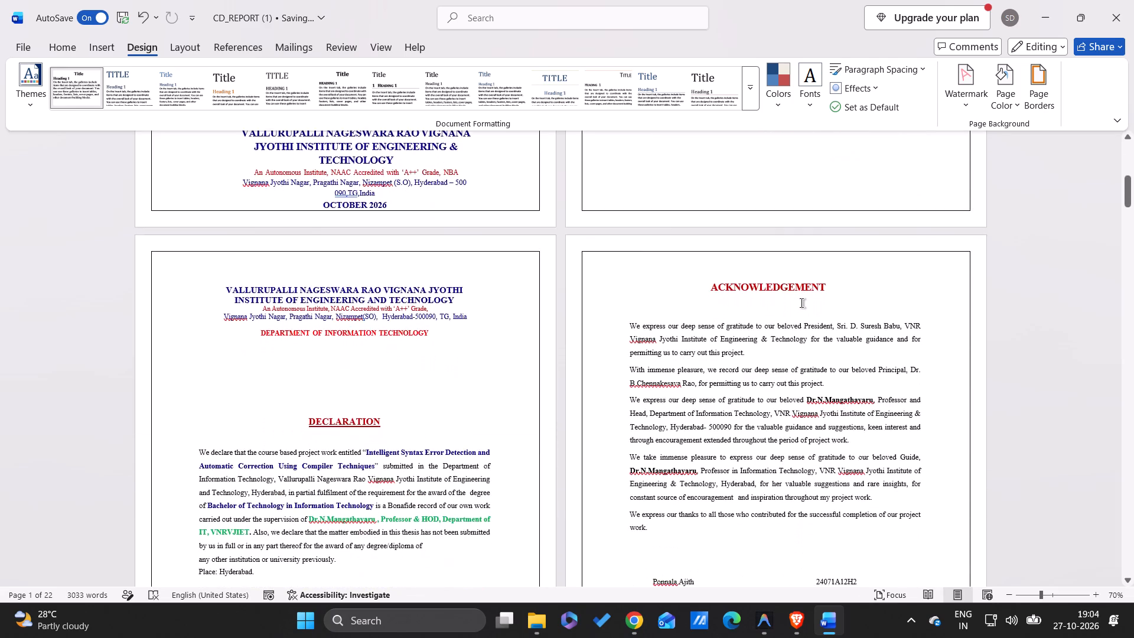
{"action": "scroll", "coordinate": [801, 303], "scroll_direction": "down", "scroll_amount": 5}
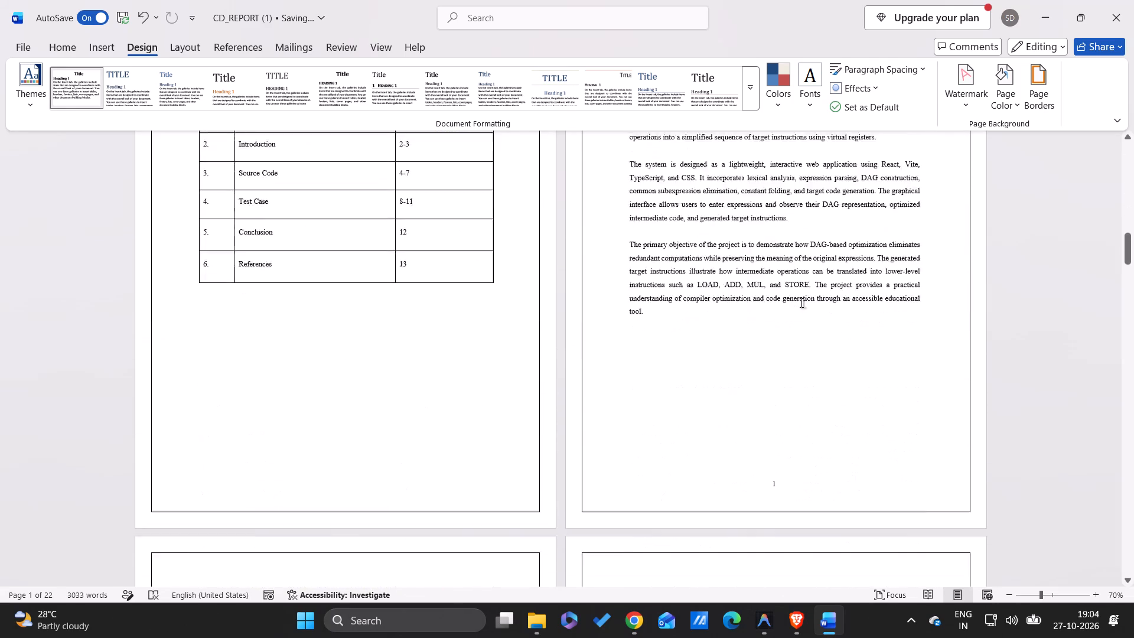
{"action": "scroll", "coordinate": [801, 303], "scroll_direction": "down", "scroll_amount": 1}
{"action": "scroll", "coordinate": [801, 303], "scroll_direction": "up", "scroll_amount": 12}
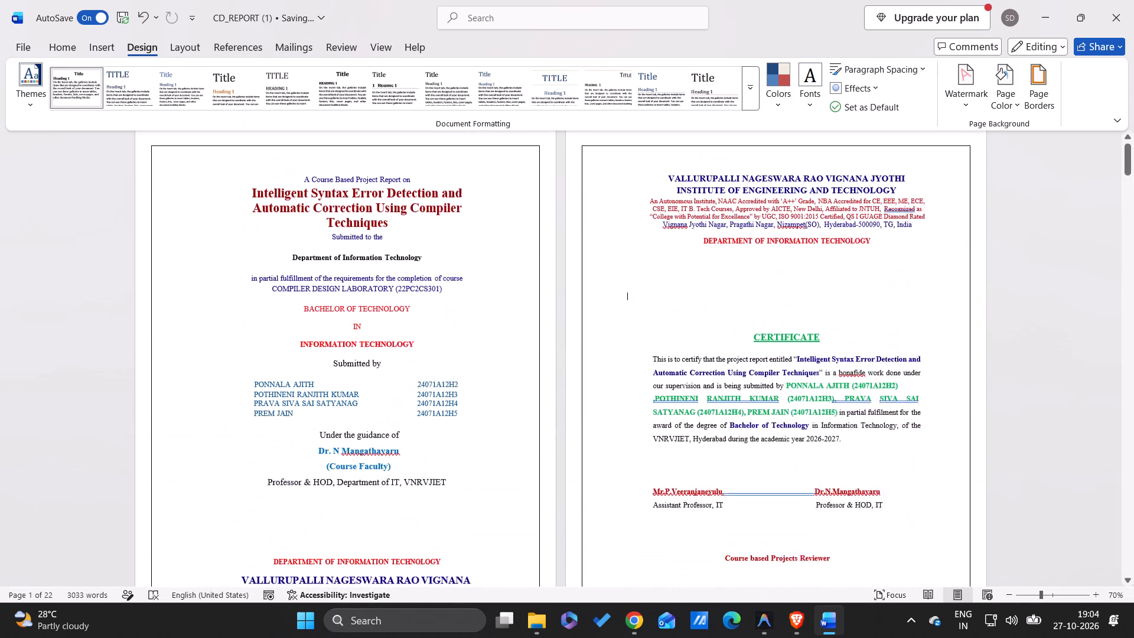
Undo the deletions of the grouped frames on the cover page and the Certificate page.
{"action": "key", "text": "ctrl+z"}
{"action": "key", "text": "ctrl+z"}
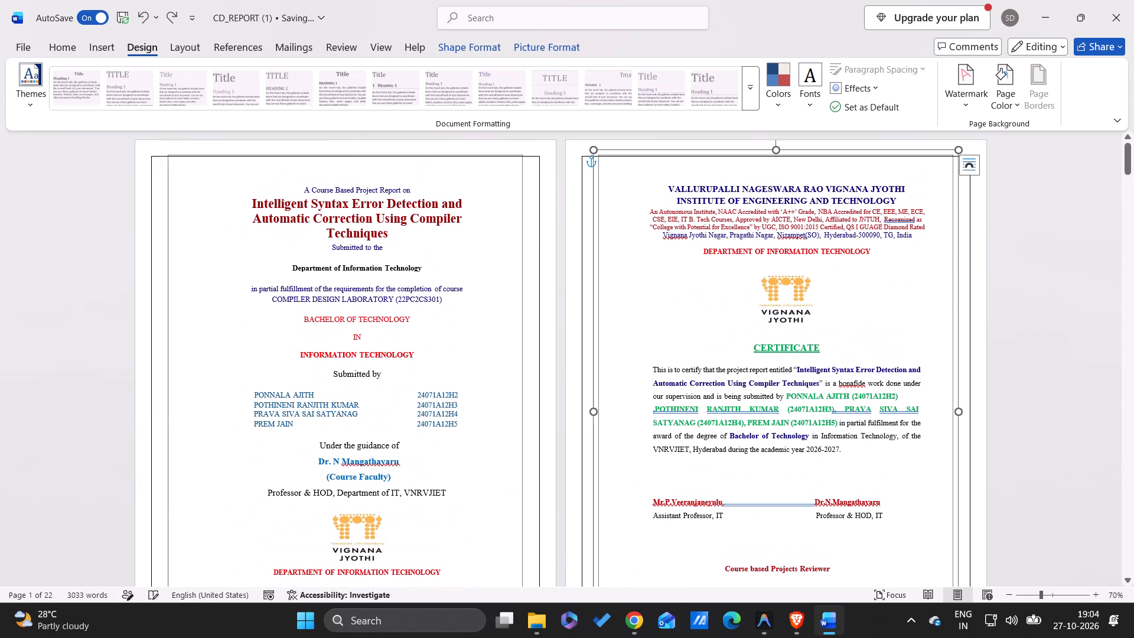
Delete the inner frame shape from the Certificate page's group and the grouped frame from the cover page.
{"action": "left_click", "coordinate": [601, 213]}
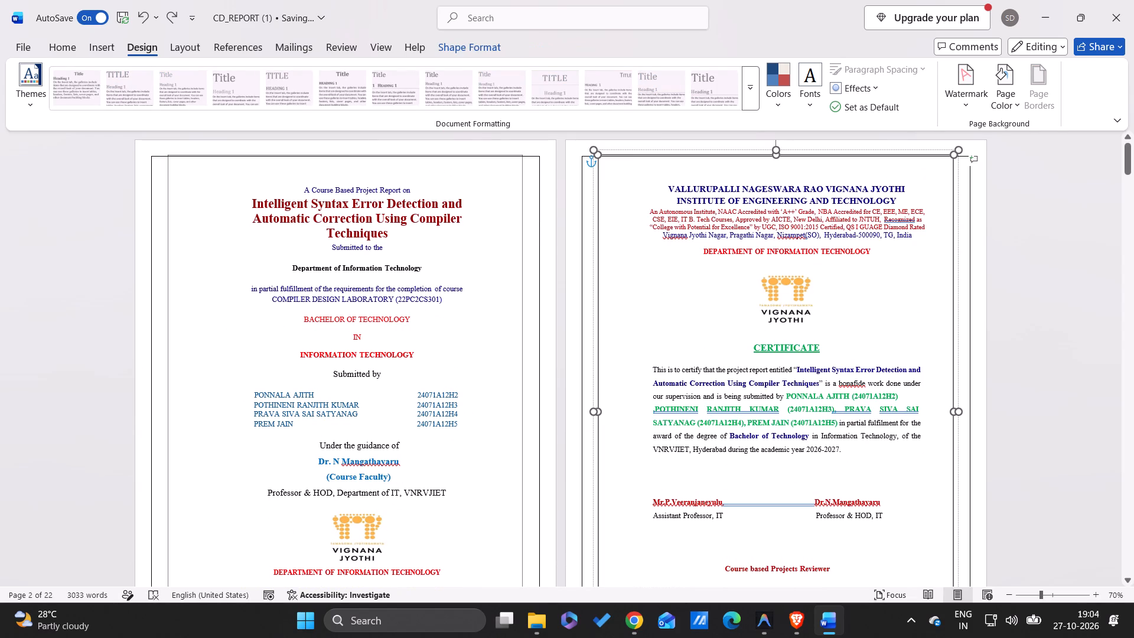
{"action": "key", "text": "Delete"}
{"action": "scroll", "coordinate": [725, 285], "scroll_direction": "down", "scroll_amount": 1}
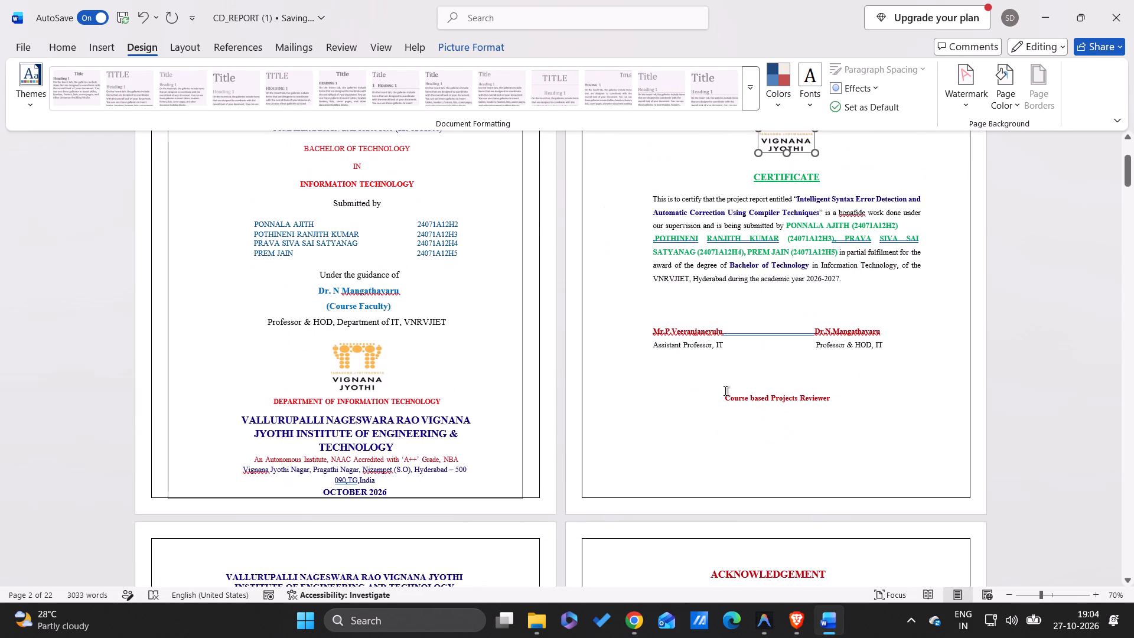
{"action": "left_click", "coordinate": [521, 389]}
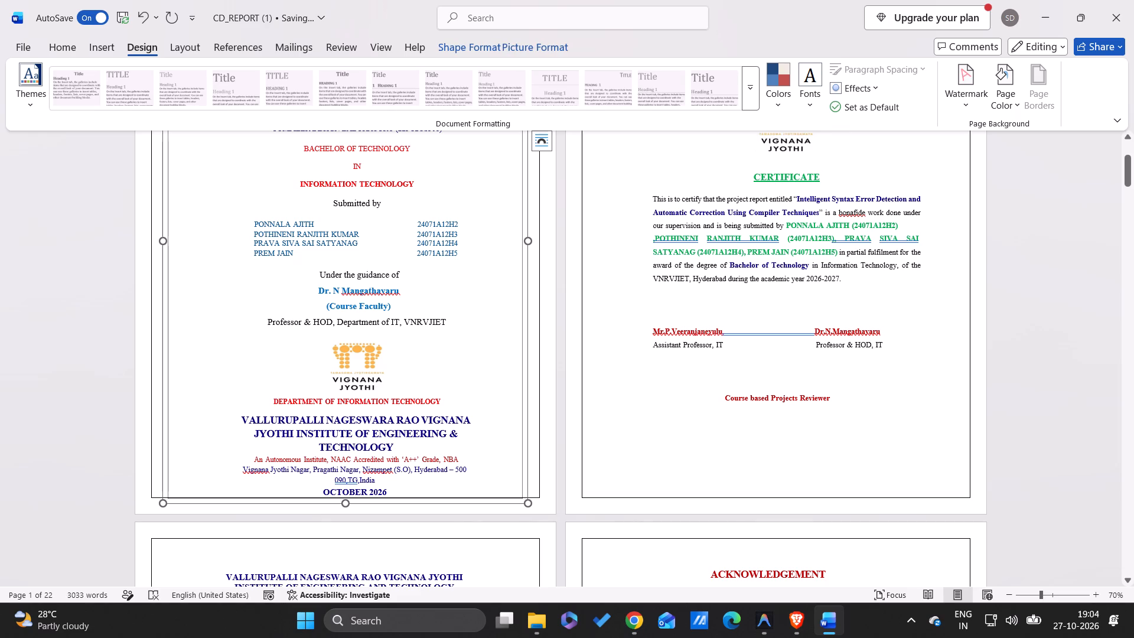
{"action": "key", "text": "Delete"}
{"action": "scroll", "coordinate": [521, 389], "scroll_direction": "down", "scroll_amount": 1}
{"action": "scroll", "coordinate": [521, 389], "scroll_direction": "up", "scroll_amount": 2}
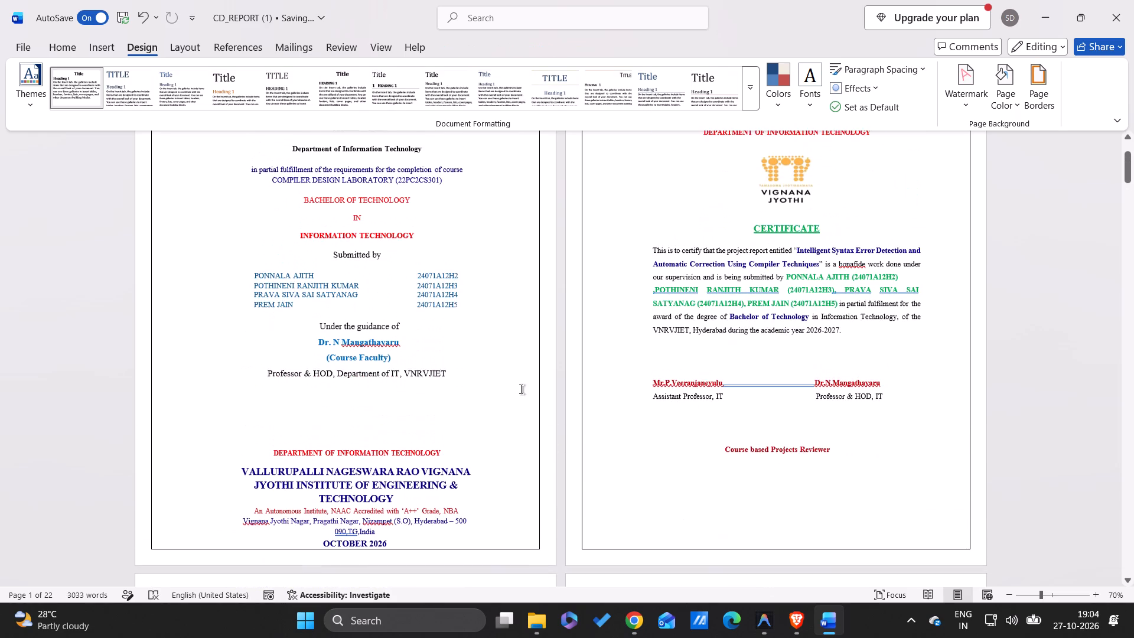
Undo the frame deletions on the cover page, the Certificate page and the Declaration page.
{"action": "key", "text": "ctrl+z"}
{"action": "scroll", "coordinate": [521, 389], "scroll_direction": "down", "scroll_amount": 10}
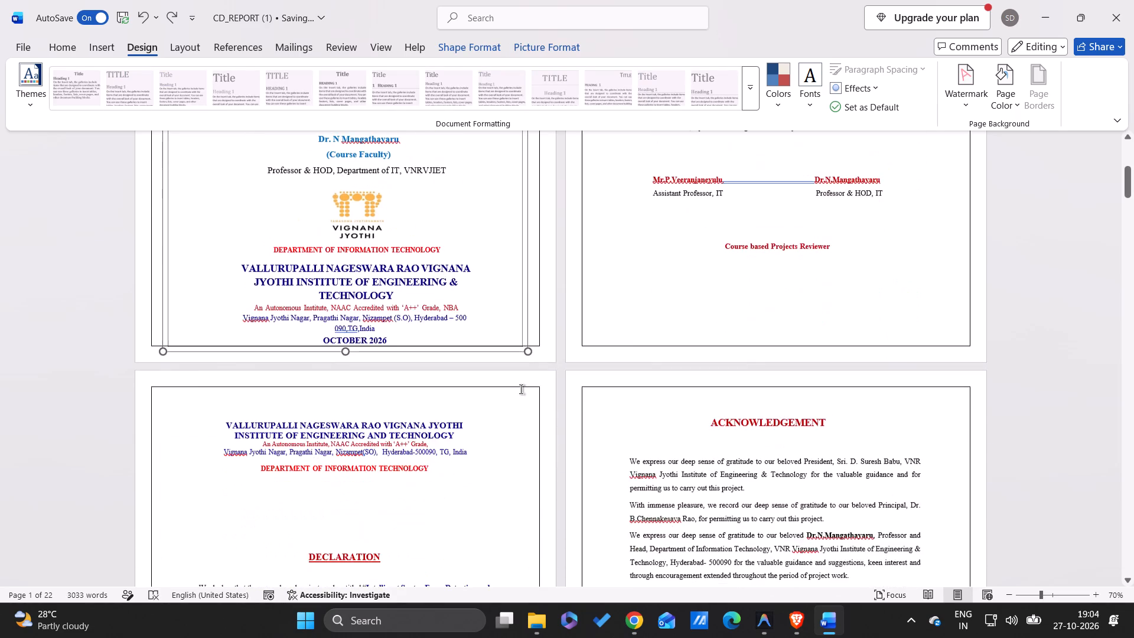
{"action": "scroll", "coordinate": [627, 402], "scroll_direction": "up", "scroll_amount": 1}
{"action": "key", "text": "ctrl+z"}
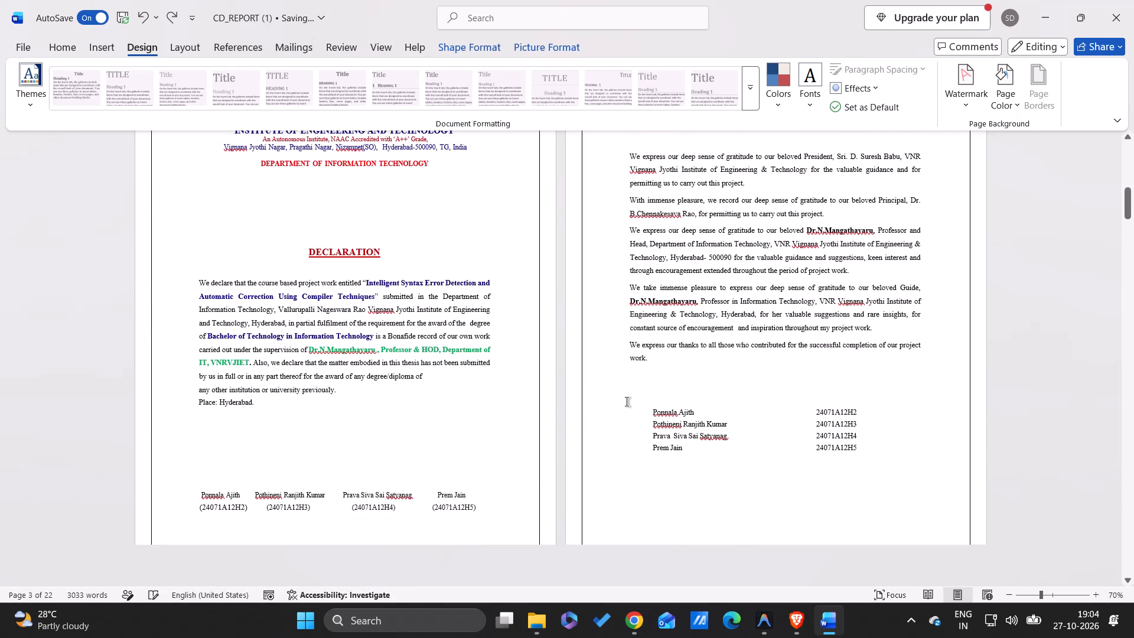
{"action": "key", "text": "ctrl+z"}
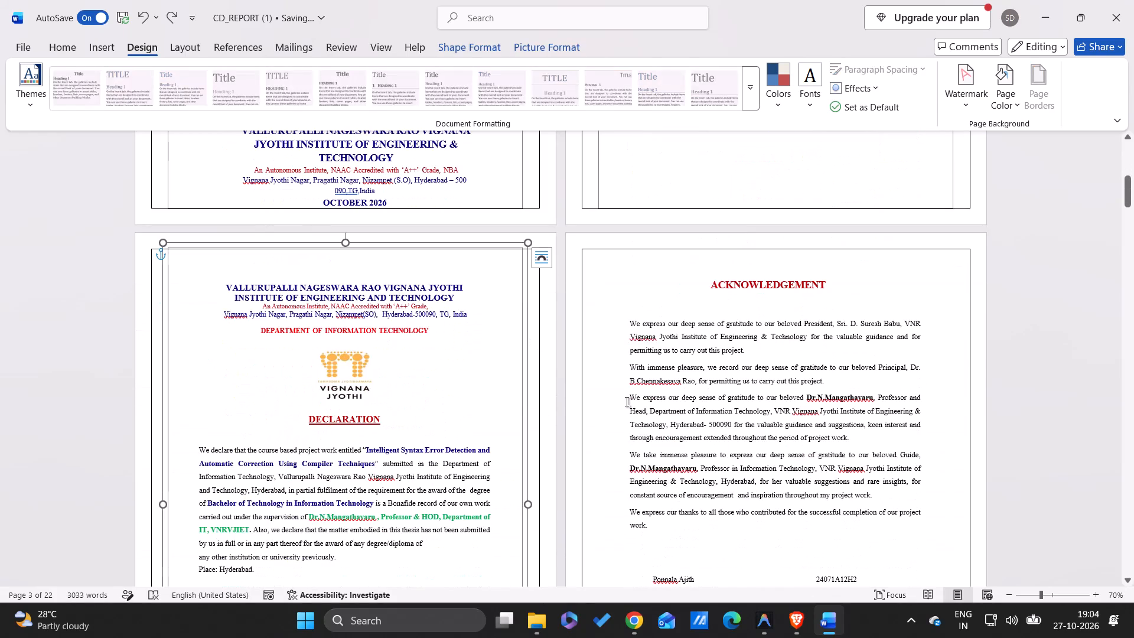
Delete only the old inner frame shape from the Declaration page's group, not its college logo.
{"action": "left_click", "coordinate": [524, 451]}
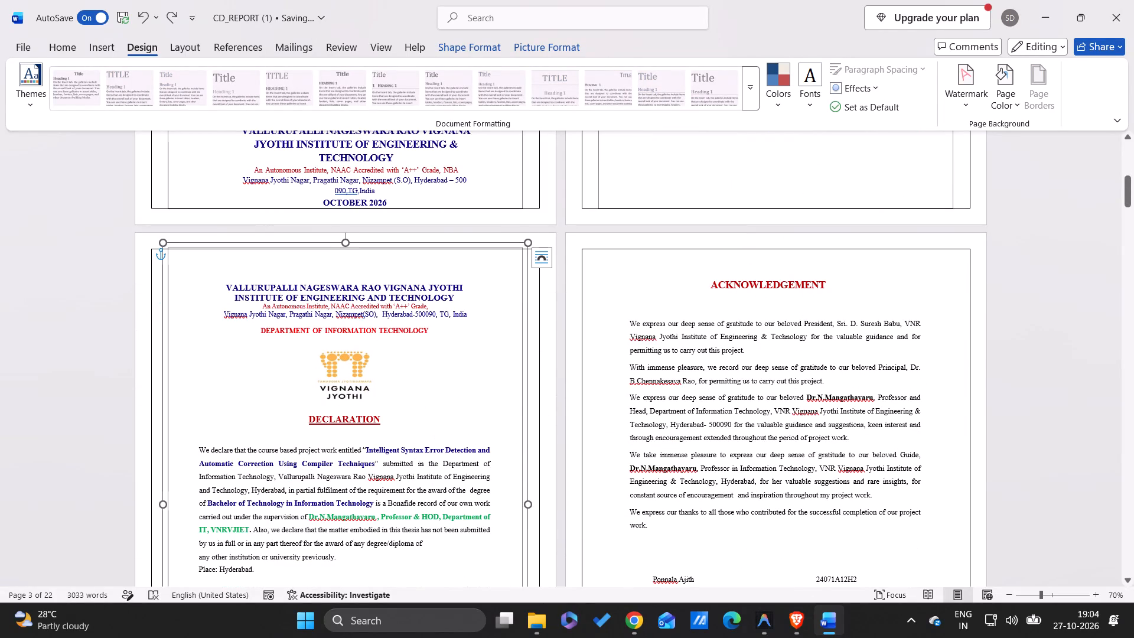
{"action": "left_click", "coordinate": [521, 450]}
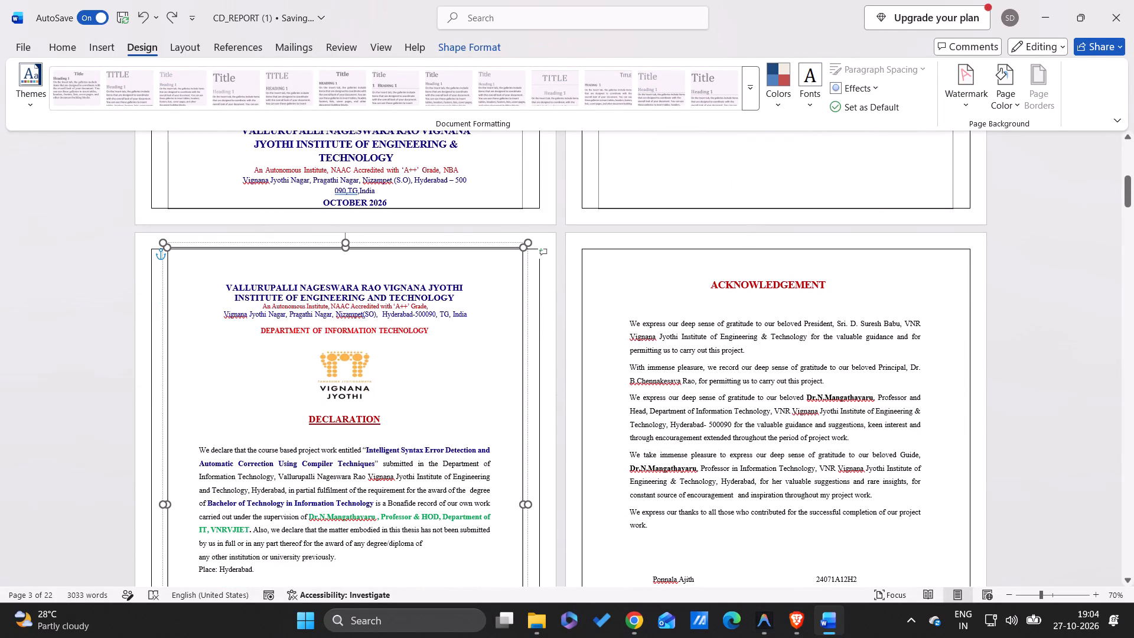
{"action": "key", "text": "Delete"}
Delete only the old inner frame shape from the Certificate page's group, not its college logo.
{"action": "scroll", "coordinate": [623, 437], "scroll_direction": "up", "scroll_amount": 1}
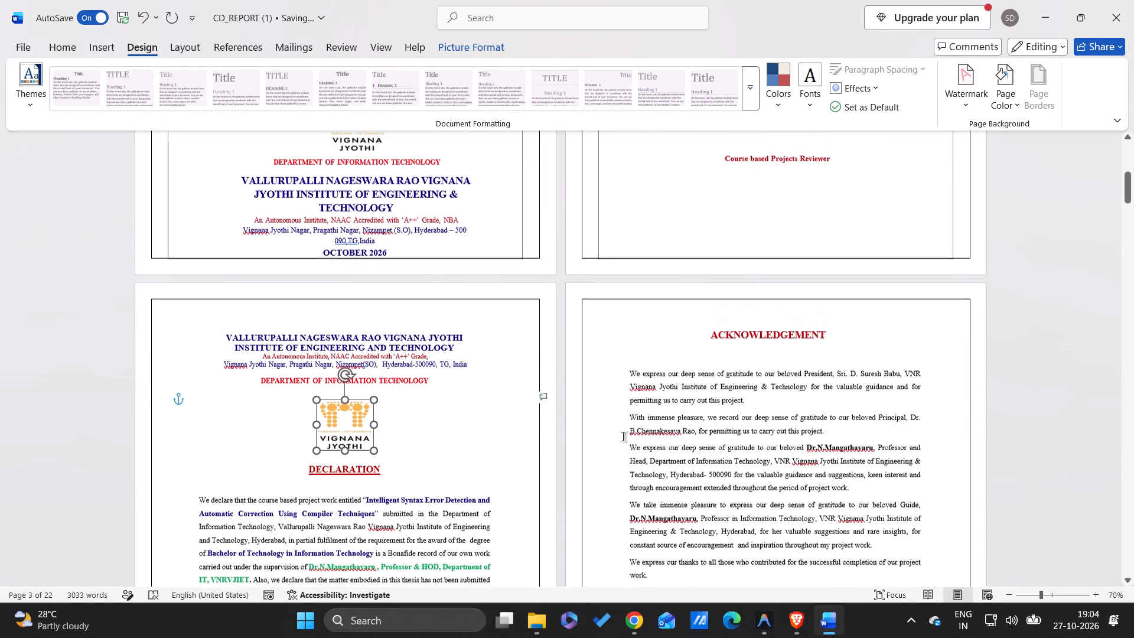
{"action": "scroll", "coordinate": [623, 437], "scroll_direction": "up", "scroll_amount": 1}
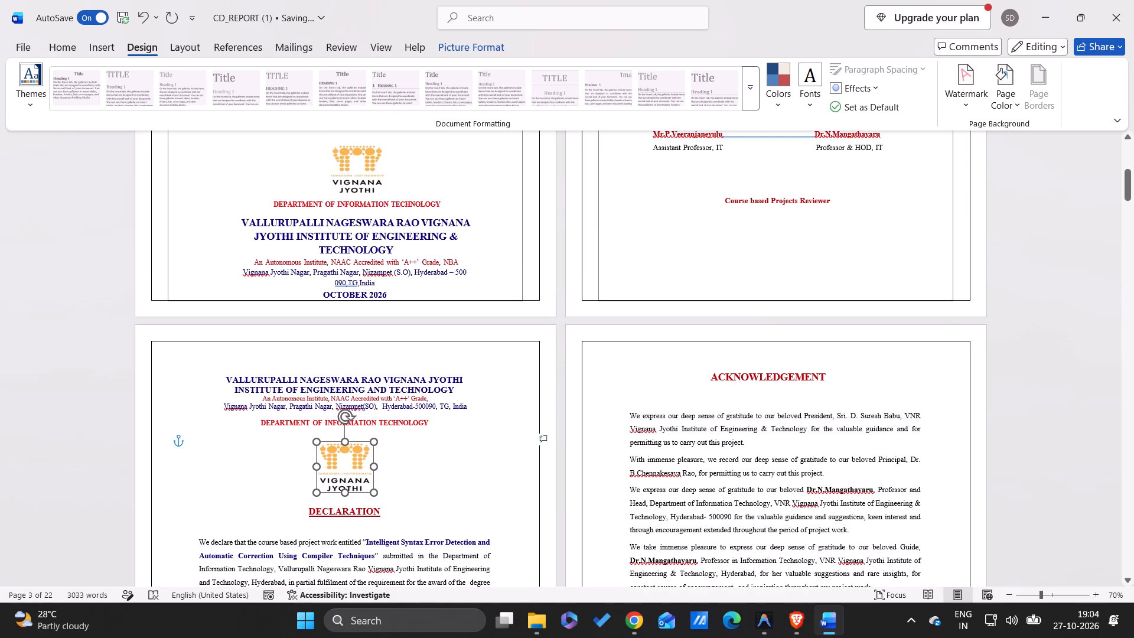
{"action": "left_click", "coordinate": [599, 271]}
{"action": "scroll", "coordinate": [599, 271], "scroll_direction": "up", "scroll_amount": 1}
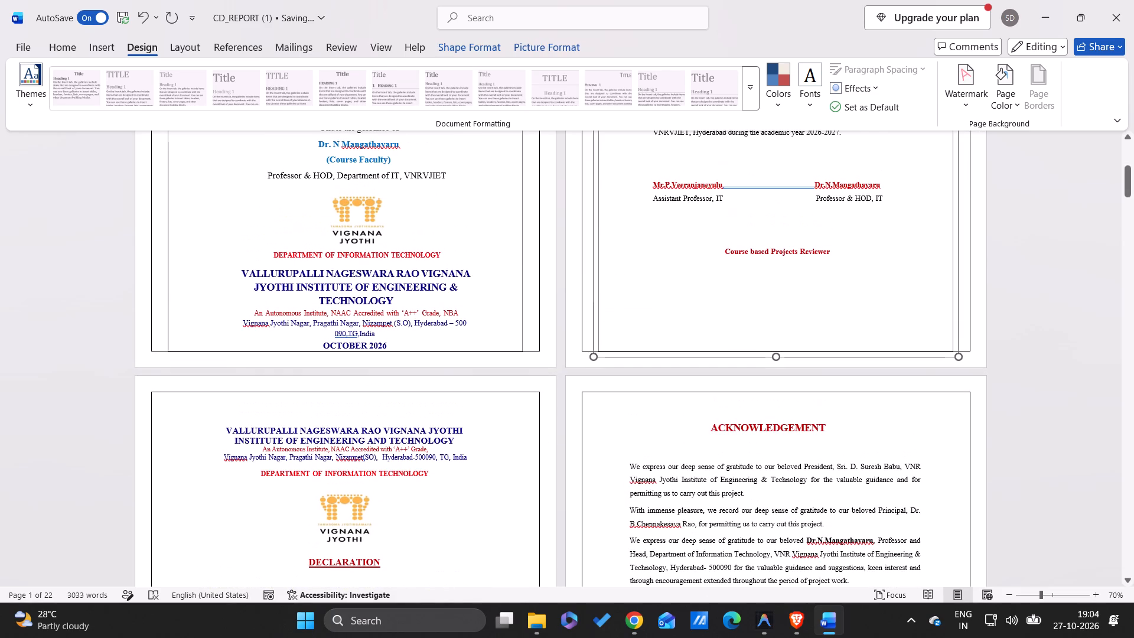
{"action": "left_click", "coordinate": [600, 273]}
{"action": "scroll", "coordinate": [600, 273], "scroll_direction": "up", "scroll_amount": 1}
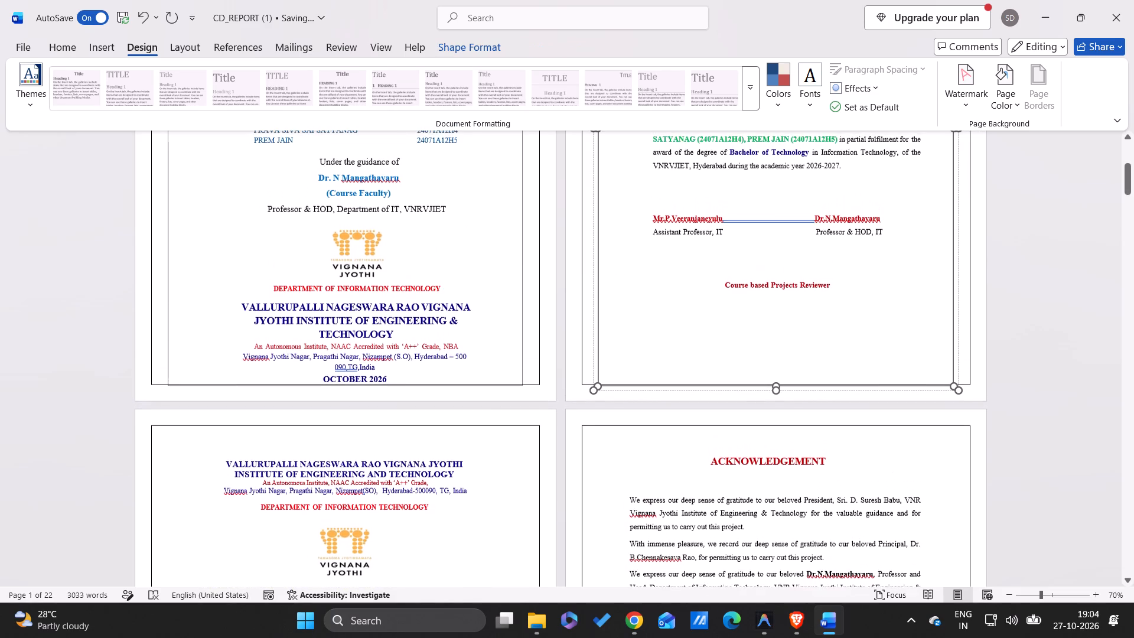
{"action": "key", "text": "Delete"}
{"action": "scroll", "coordinate": [600, 273], "scroll_direction": "up", "scroll_amount": 1}
{"action": "left_click", "coordinate": [643, 416]}
Delete only the old inner frame shape from the cover page's group, not its college logo.
{"action": "scroll", "coordinate": [643, 416], "scroll_direction": "down", "scroll_amount": 4}
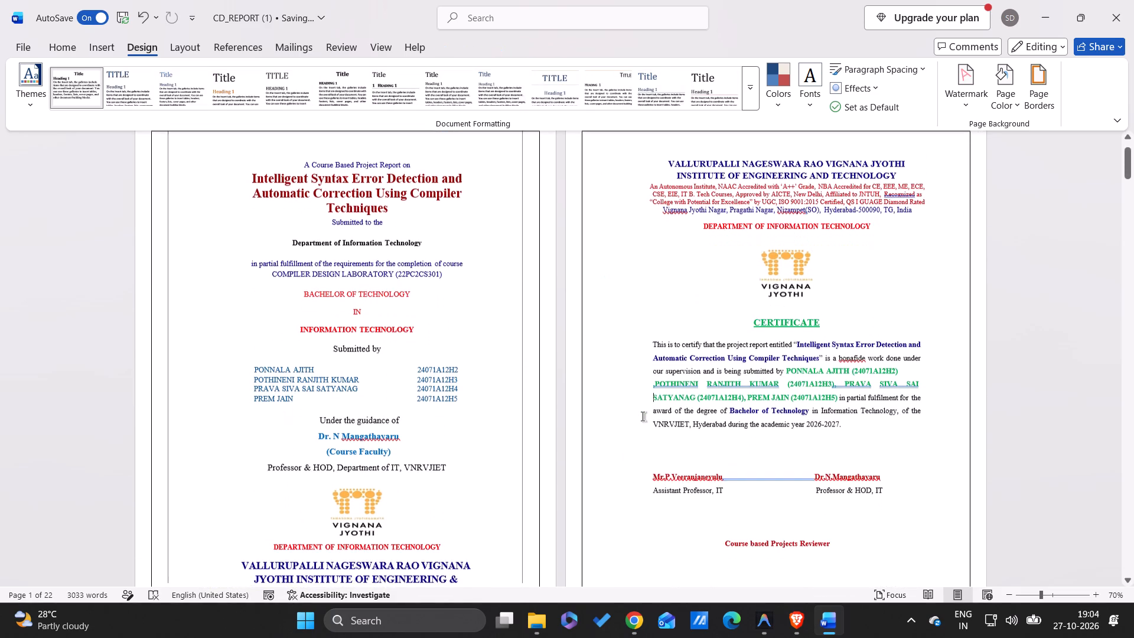
{"action": "scroll", "coordinate": [643, 416], "scroll_direction": "down", "scroll_amount": 2}
{"action": "left_click", "coordinate": [523, 457]}
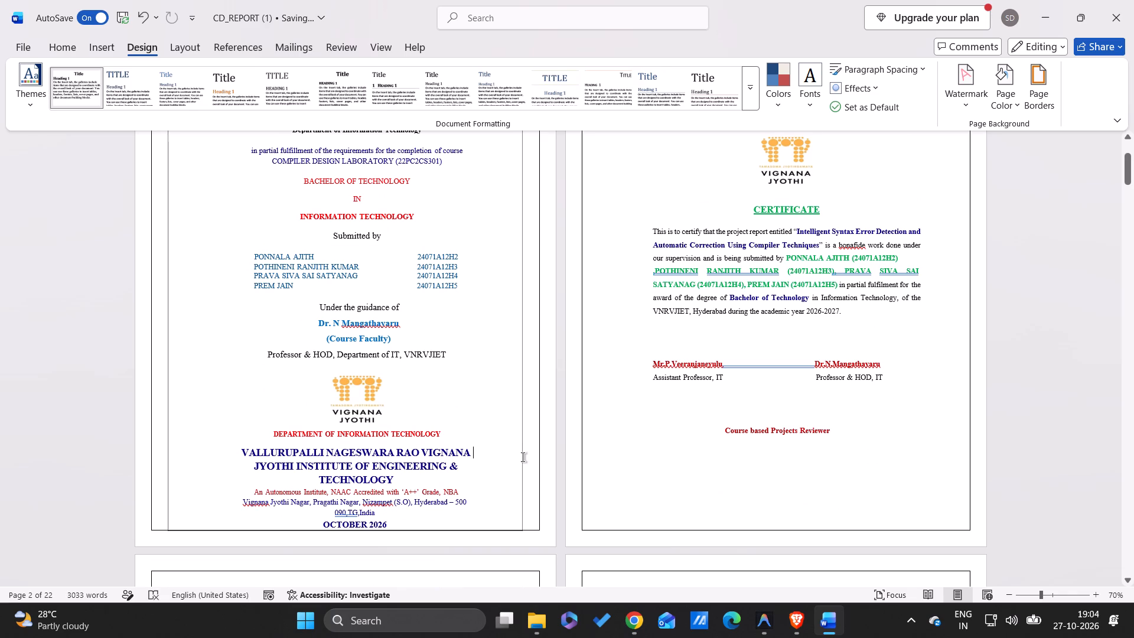
{"action": "left_click", "coordinate": [523, 464]}
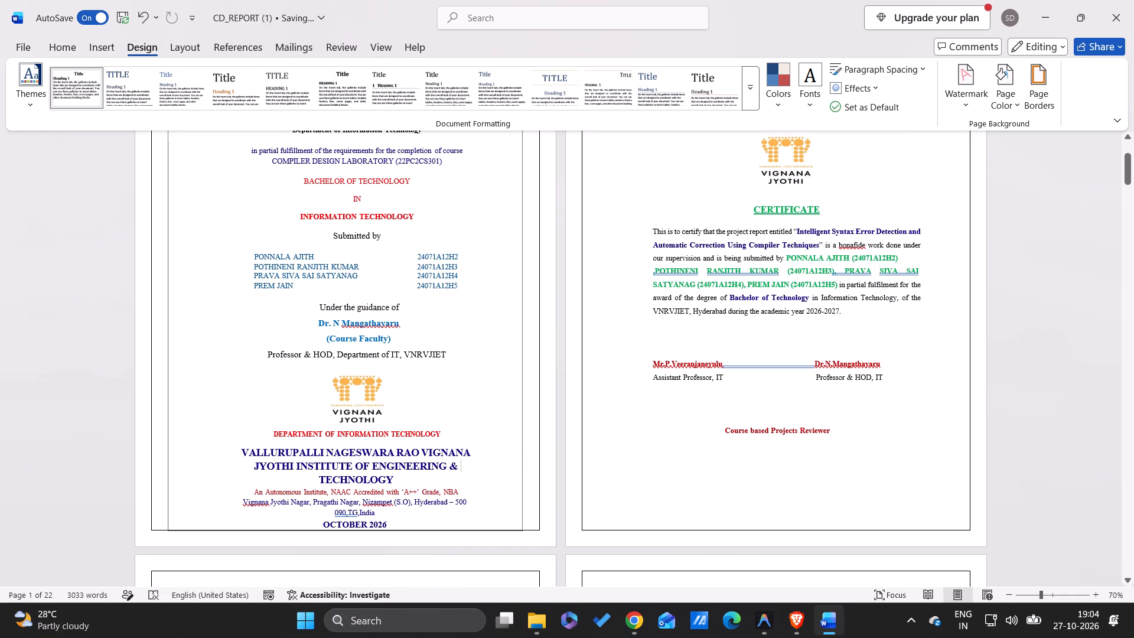
{"action": "left_click", "coordinate": [521, 466]}
{"action": "left_click", "coordinate": [521, 466]}
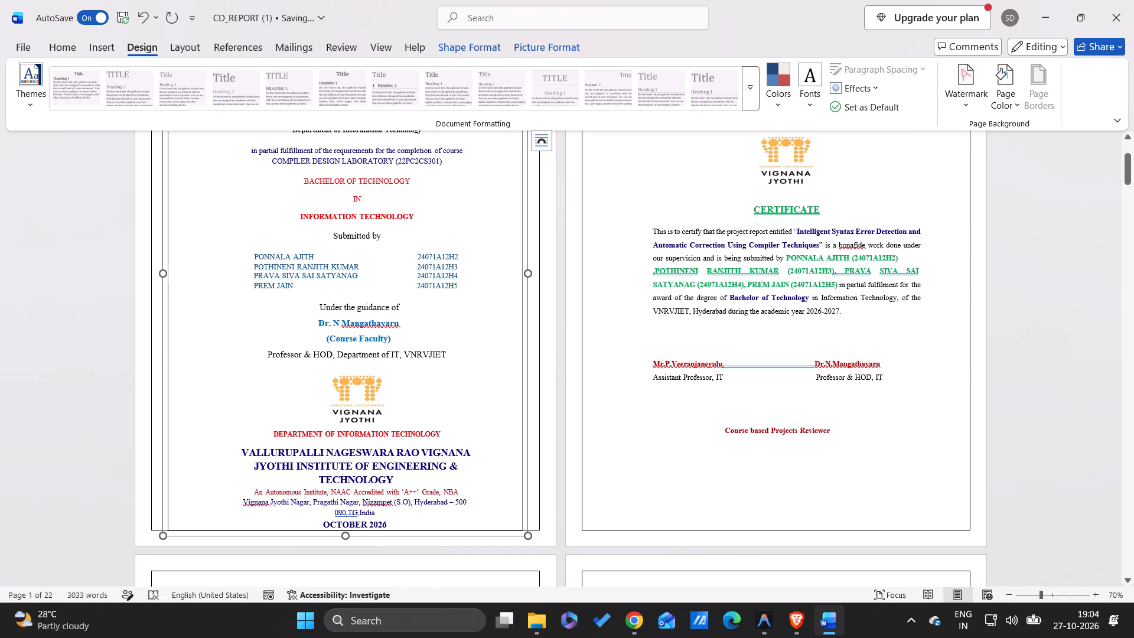
{"action": "key", "text": "Delete"}
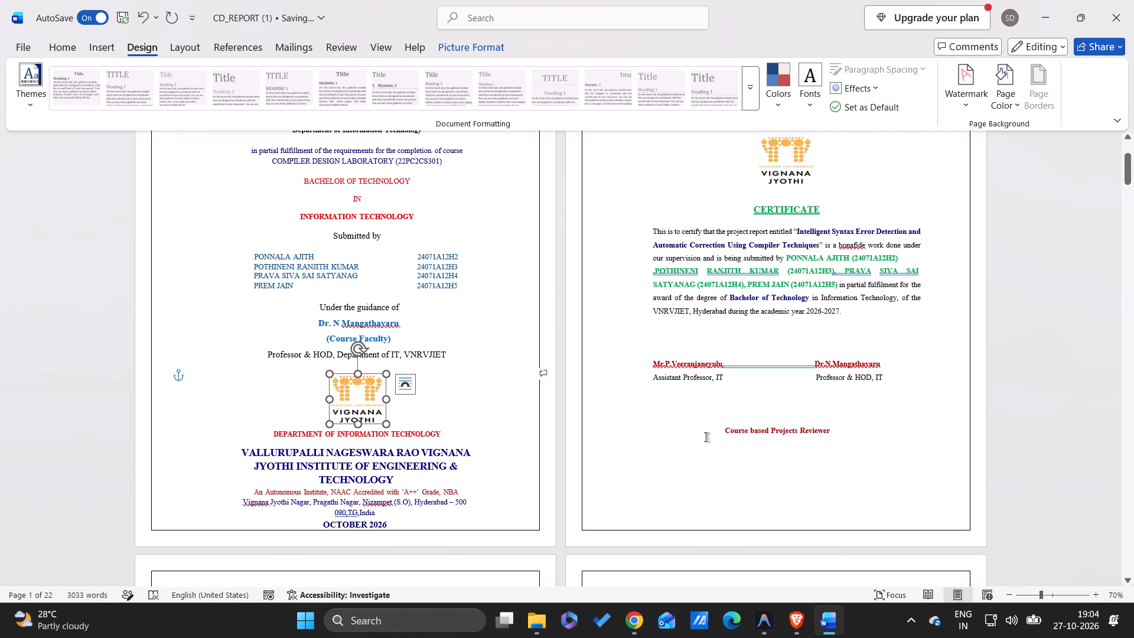
{"action": "left_click", "coordinate": [706, 437]}
Review the pages from the cover to the App.tsx code for their borders and layout.
{"action": "scroll", "coordinate": [706, 437], "scroll_direction": "up", "scroll_amount": 1}
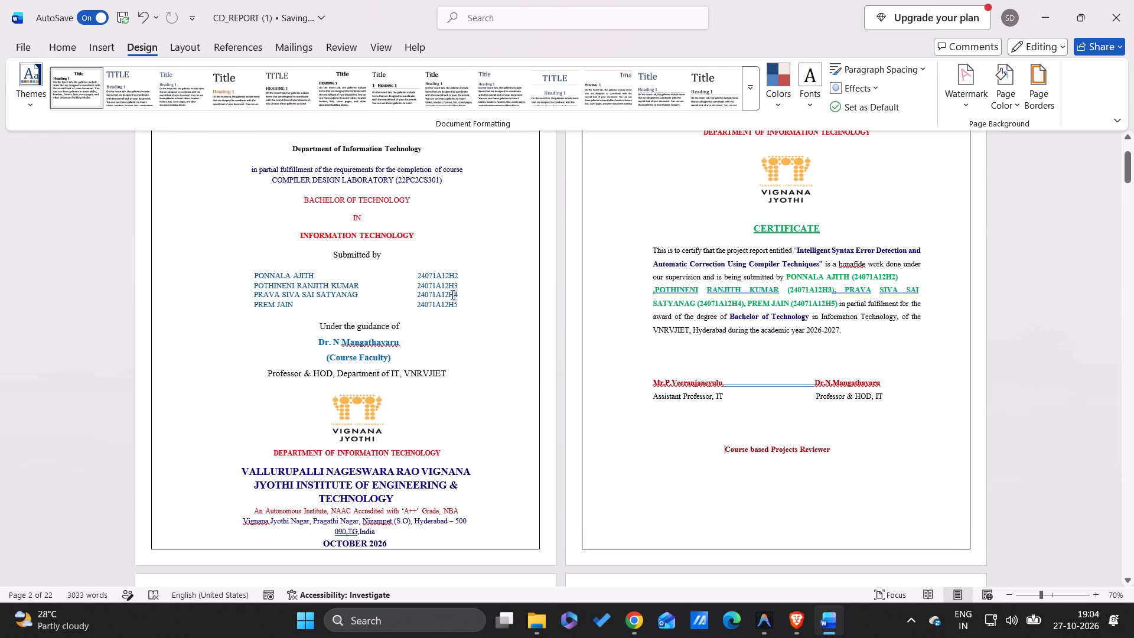
{"action": "left_click", "coordinate": [452, 295]}
{"action": "scroll", "coordinate": [478, 313], "scroll_direction": "down", "scroll_amount": 5}
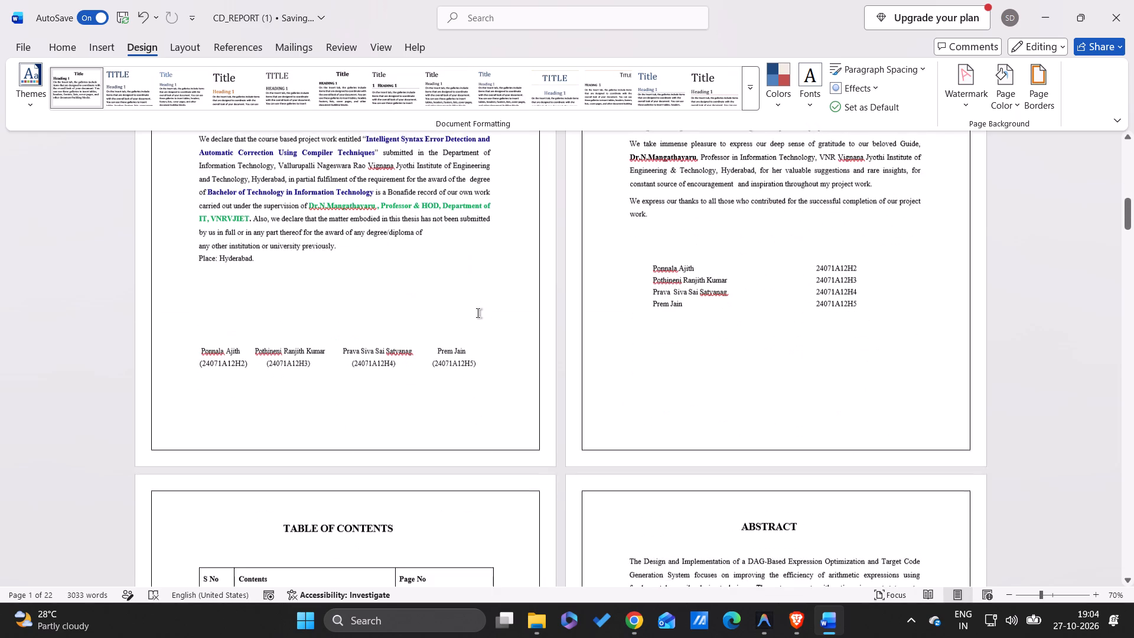
{"action": "scroll", "coordinate": [478, 313], "scroll_direction": "down", "scroll_amount": 5}
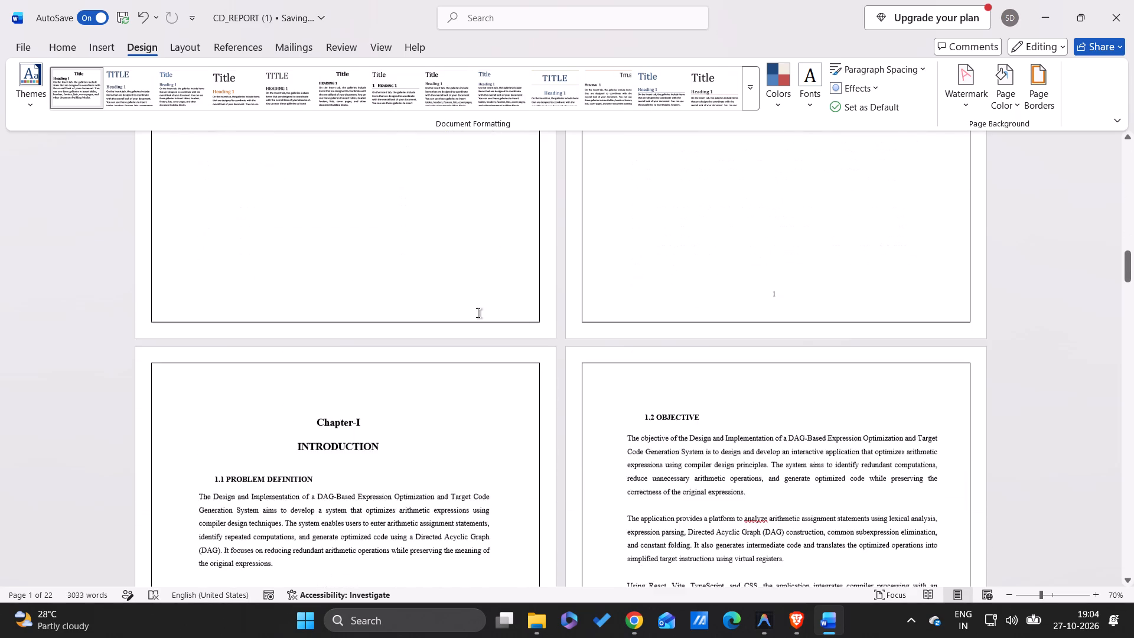
{"action": "scroll", "coordinate": [575, 425], "scroll_direction": "up", "scroll_amount": 3}
{"action": "scroll", "coordinate": [680, 393], "scroll_direction": "up", "scroll_amount": 1}
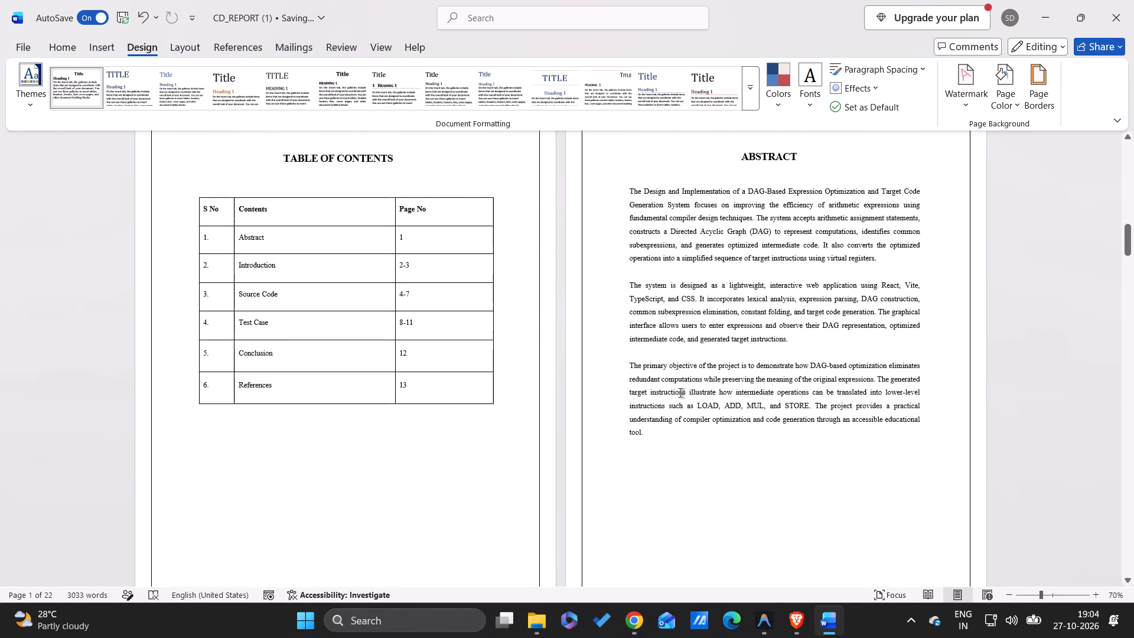
{"action": "scroll", "coordinate": [680, 393], "scroll_direction": "up", "scroll_amount": 1}
{"action": "scroll", "coordinate": [680, 393], "scroll_direction": "down", "scroll_amount": 6}
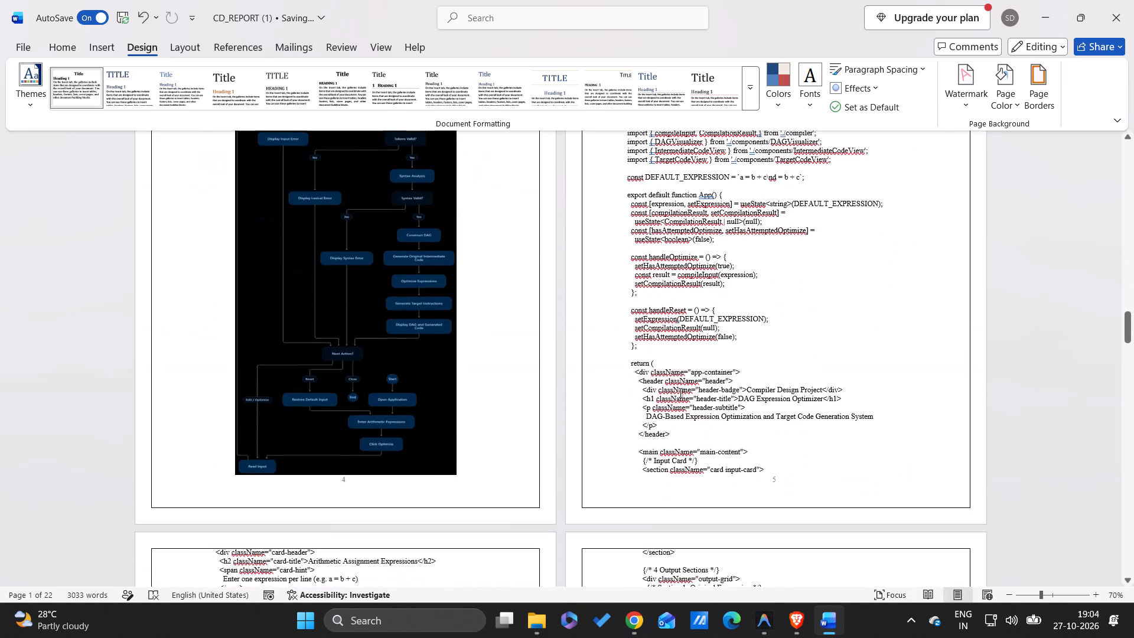
{"action": "scroll", "coordinate": [680, 393], "scroll_direction": "up", "scroll_amount": 1}
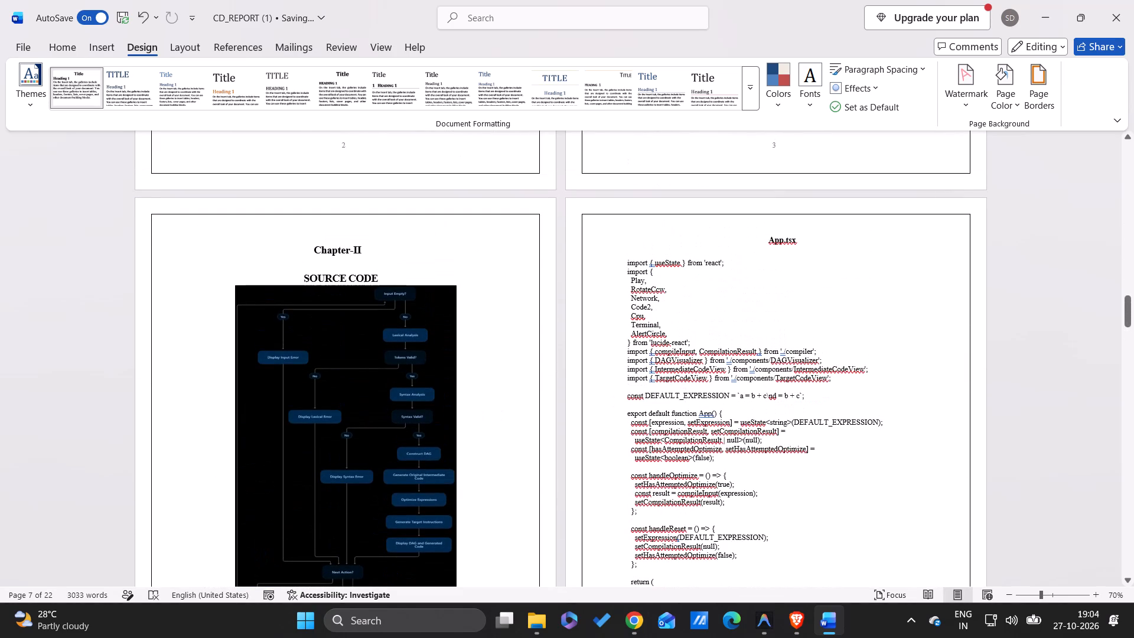
Widen the Chapter-II flowchart image slightly on both sides under the SOURCE CODE heading.
{"action": "left_click", "coordinate": [442, 410]}
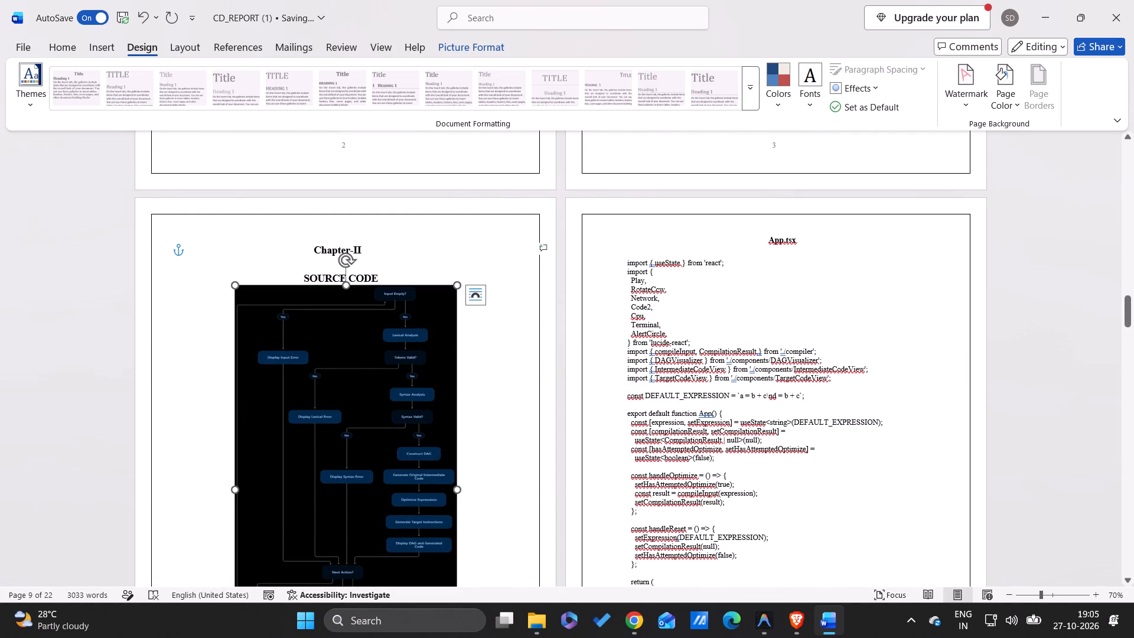
{"action": "left_click_drag", "start_coordinate": [458, 491], "coordinate": [474, 487]}
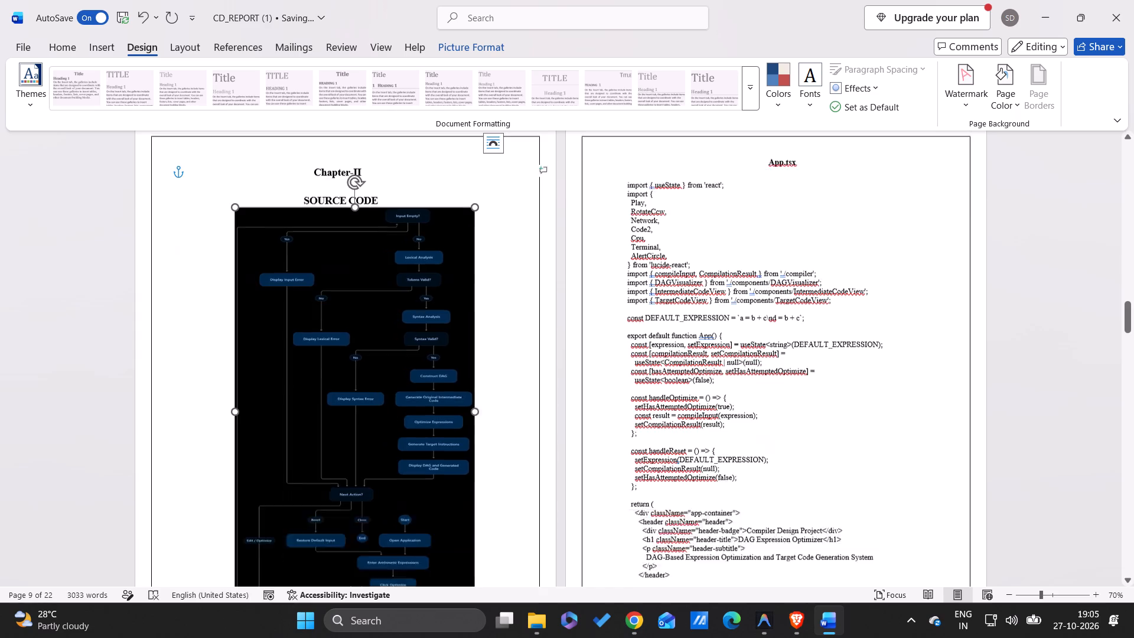
{"action": "scroll", "coordinate": [474, 487], "scroll_direction": "down", "scroll_amount": 1}
{"action": "scroll", "coordinate": [477, 406], "scroll_direction": "up", "scroll_amount": 1}
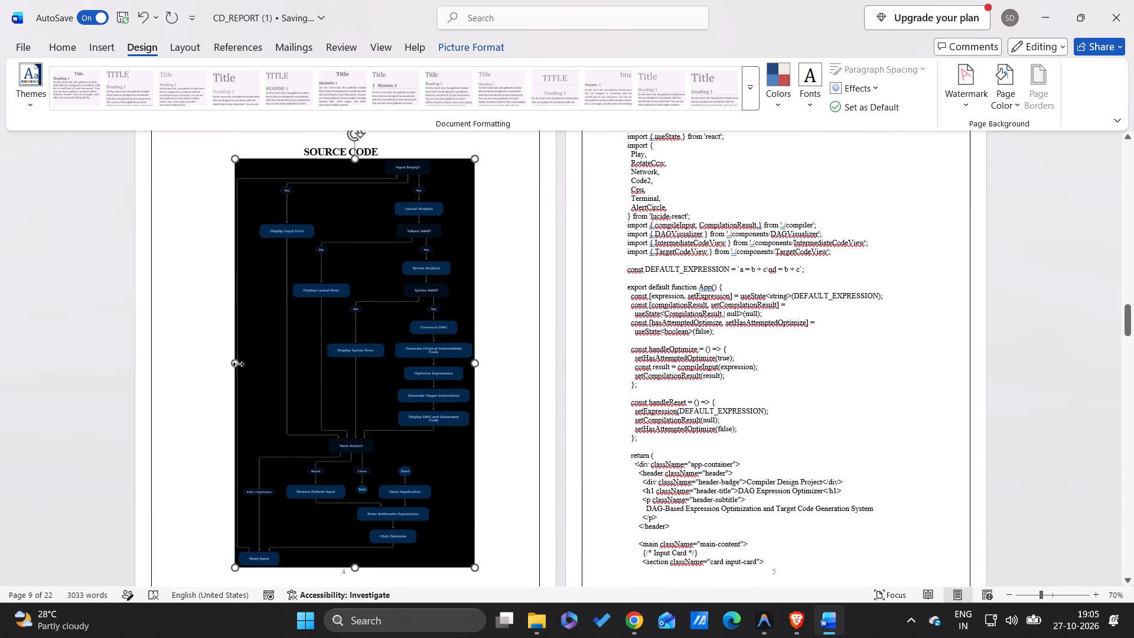
{"action": "left_click_drag", "start_coordinate": [237, 363], "coordinate": [218, 368]}
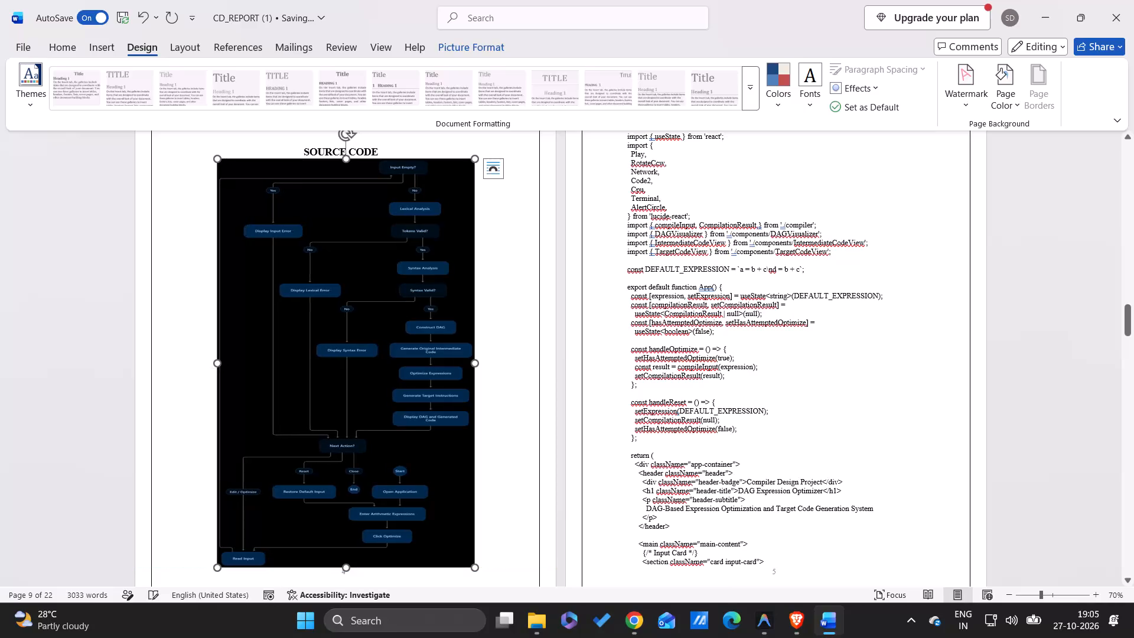
Widen the Chapter-II flowchart image slightly further on its right side under the SOURCE CODE heading.
{"action": "left_click_drag", "start_coordinate": [475, 363], "coordinate": [488, 359]}
{"action": "left_click", "coordinate": [444, 347]}
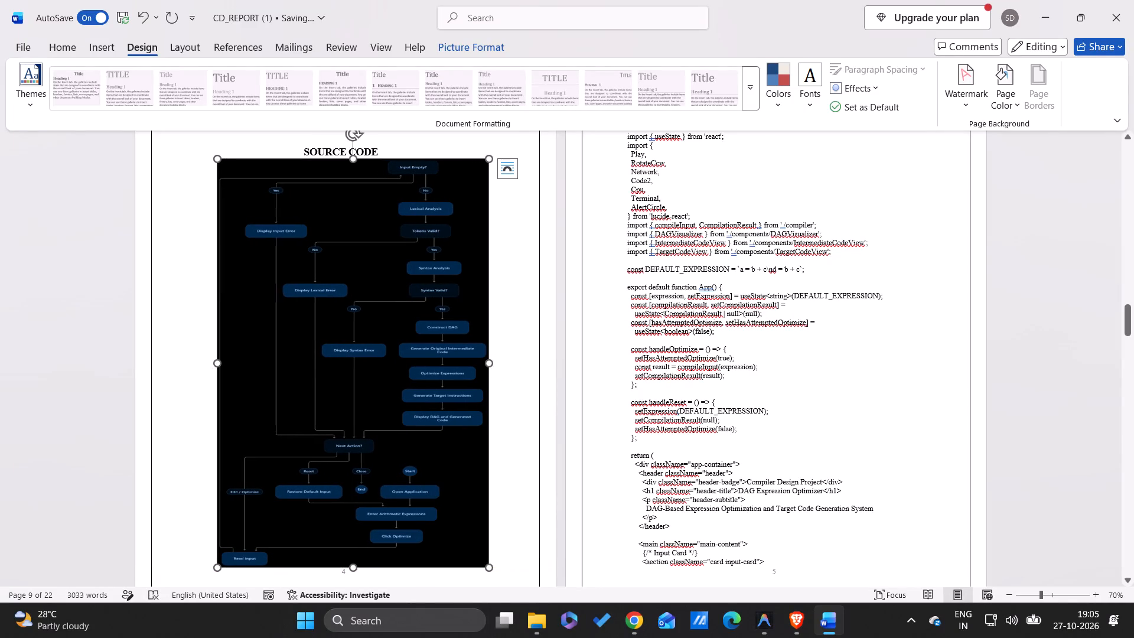
{"action": "scroll", "coordinate": [376, 235], "scroll_direction": "up", "scroll_amount": 5, "text": "ctrl"}
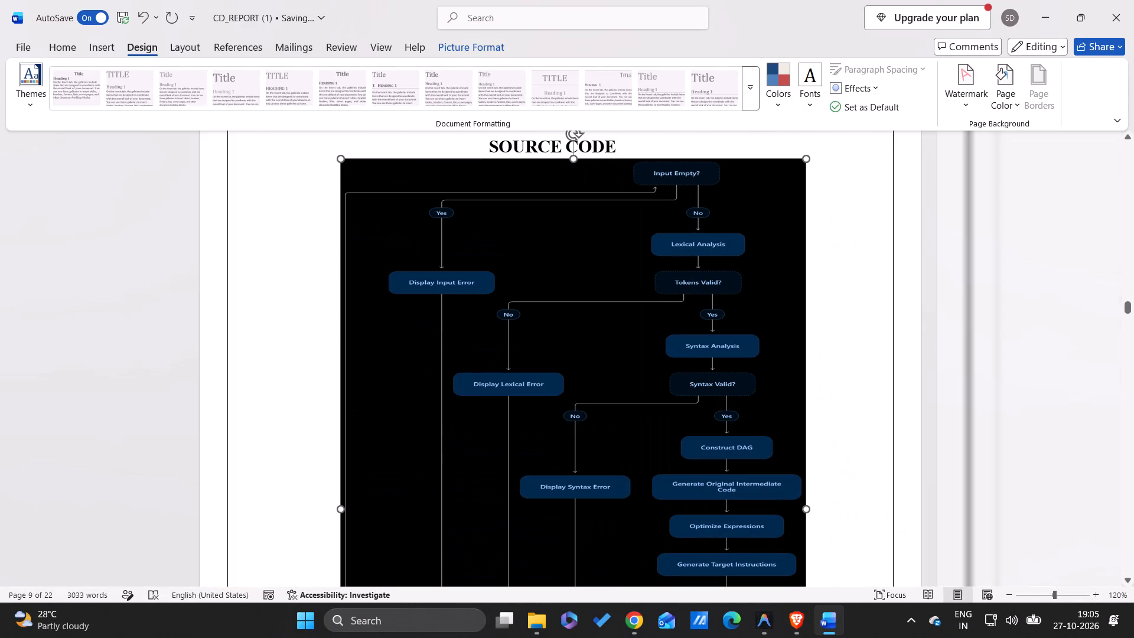
{"action": "scroll", "coordinate": [520, 352], "scroll_direction": "up", "scroll_amount": 1}
{"action": "left_click", "coordinate": [520, 352]}
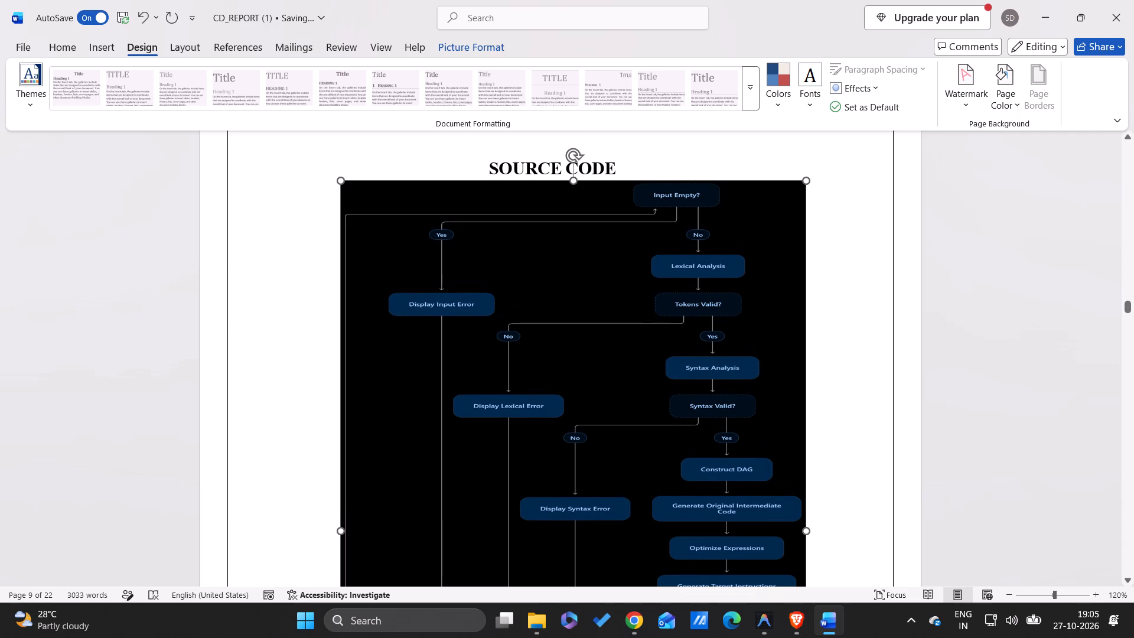
{"action": "scroll", "coordinate": [724, 354], "scroll_direction": "up", "scroll_amount": 1}
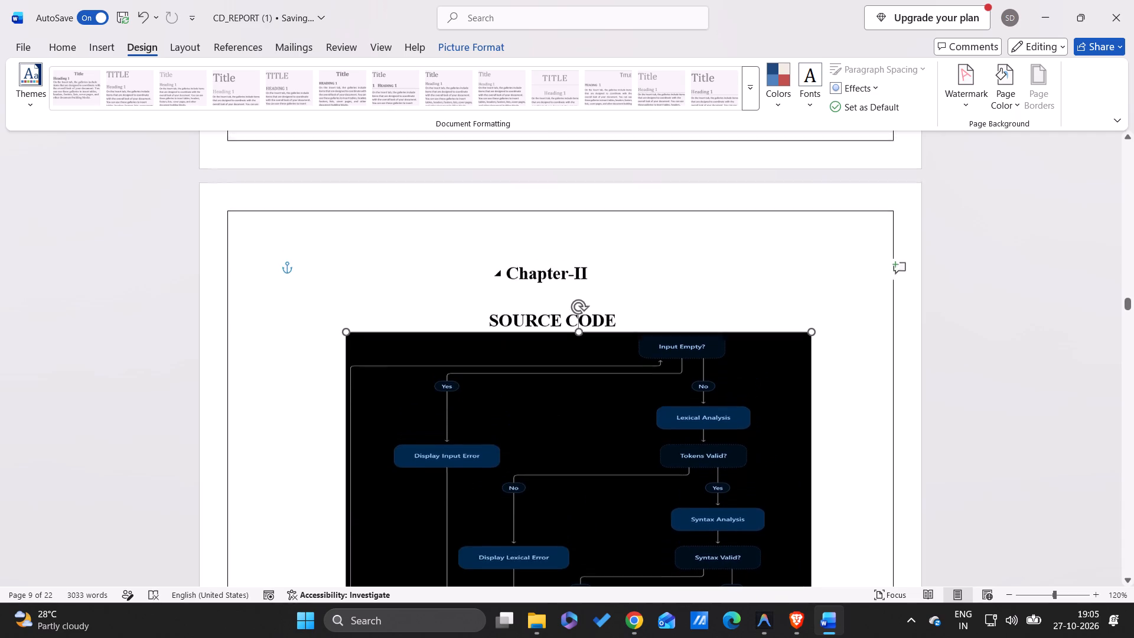
Insert two blank lines above the card-header div line that starts the second page of the App.tsx code.
{"action": "scroll", "coordinate": [724, 354], "scroll_direction": "up", "scroll_amount": 1}
{"action": "scroll", "coordinate": [724, 354], "scroll_direction": "down", "scroll_amount": 6, "text": "ctrl"}
{"action": "scroll", "coordinate": [724, 354], "scroll_direction": "down", "scroll_amount": 3}
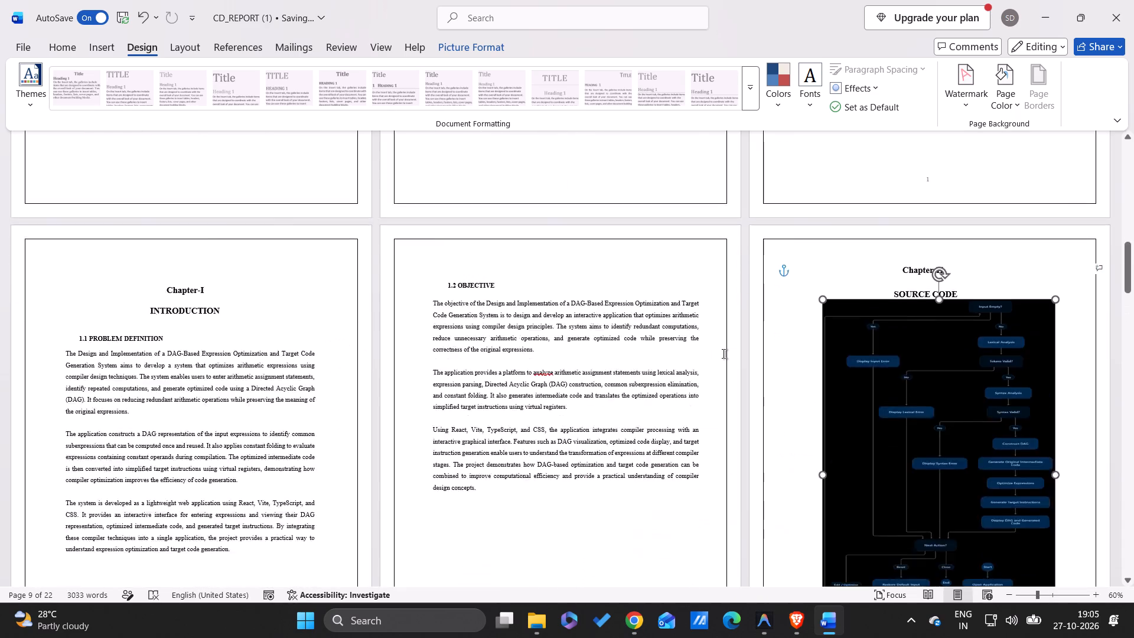
{"action": "scroll", "coordinate": [724, 354], "scroll_direction": "down", "scroll_amount": 2}
{"action": "scroll", "coordinate": [724, 354], "scroll_direction": "up", "scroll_amount": 1}
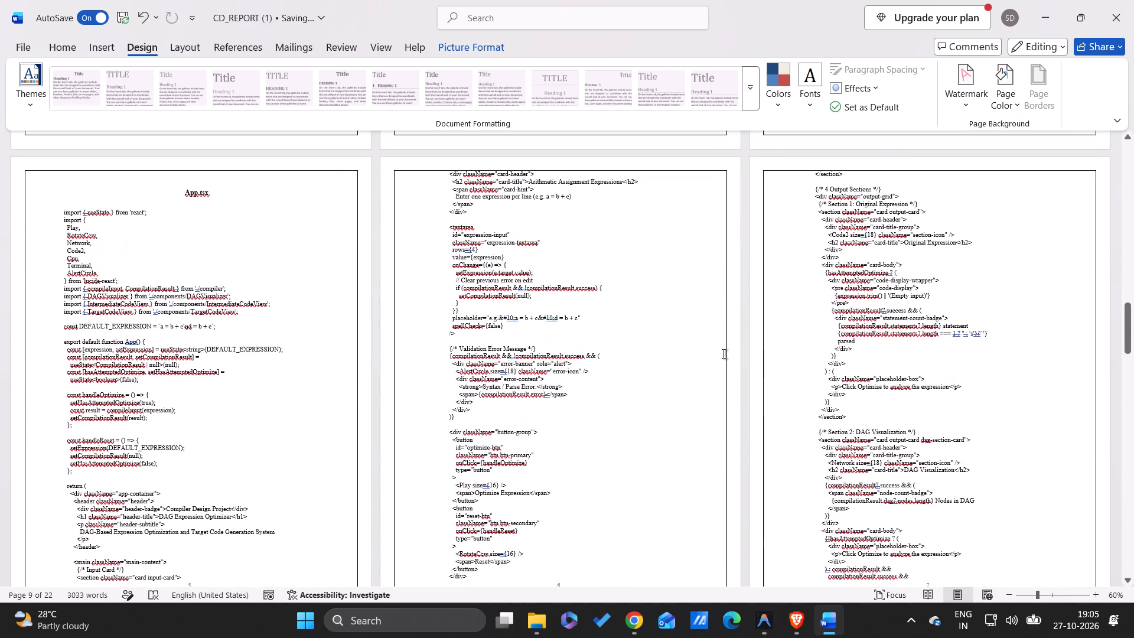
{"action": "scroll", "coordinate": [724, 354], "scroll_direction": "down", "scroll_amount": 1}
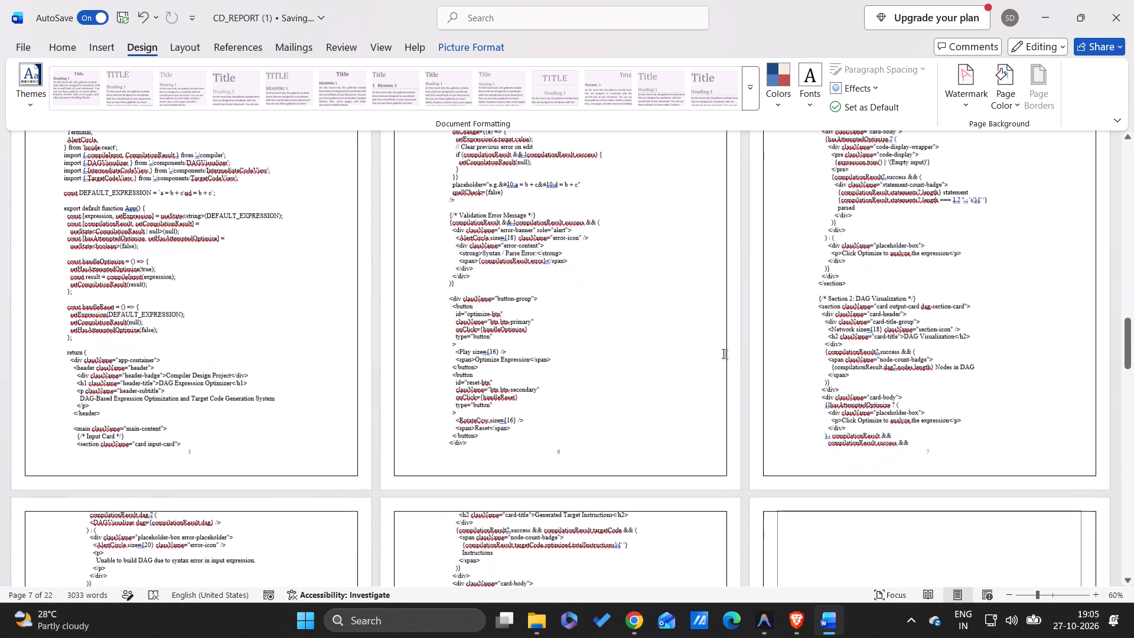
{"action": "scroll", "coordinate": [724, 354], "scroll_direction": "up", "scroll_amount": 1}
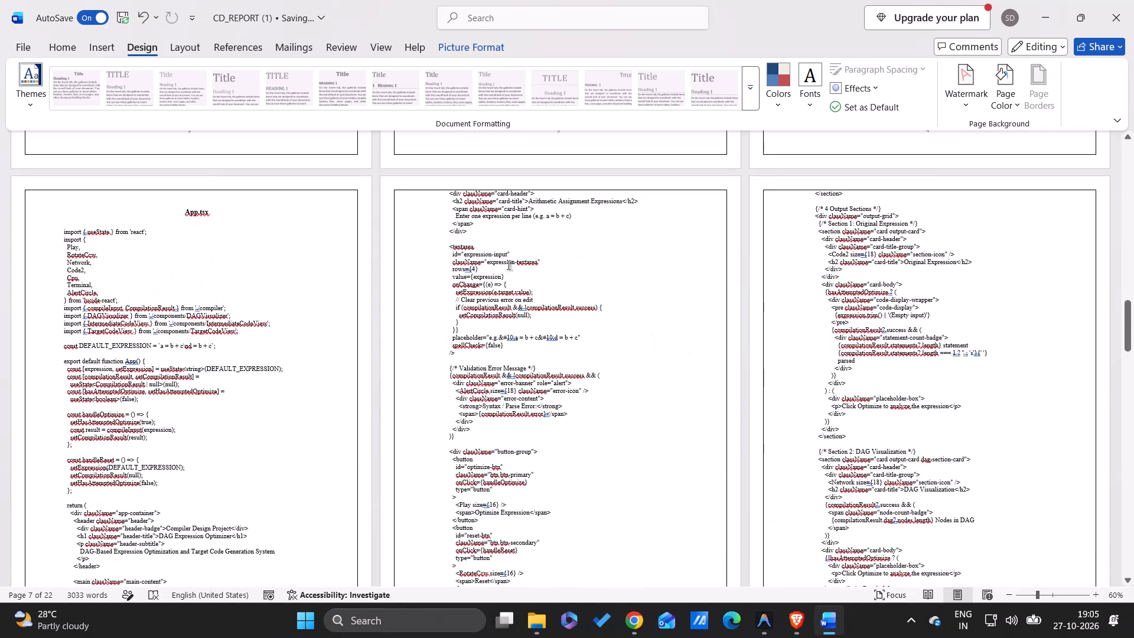
{"action": "left_click", "coordinate": [447, 194]}
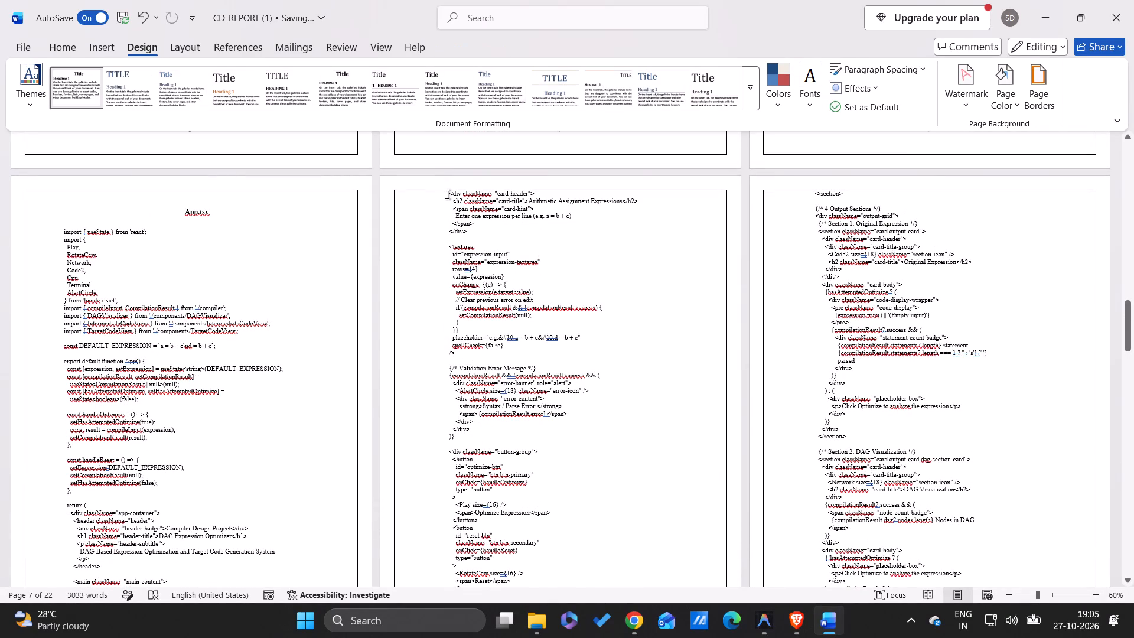
{"action": "left_click", "coordinate": [448, 194]}
{"action": "key", "text": "Right"}
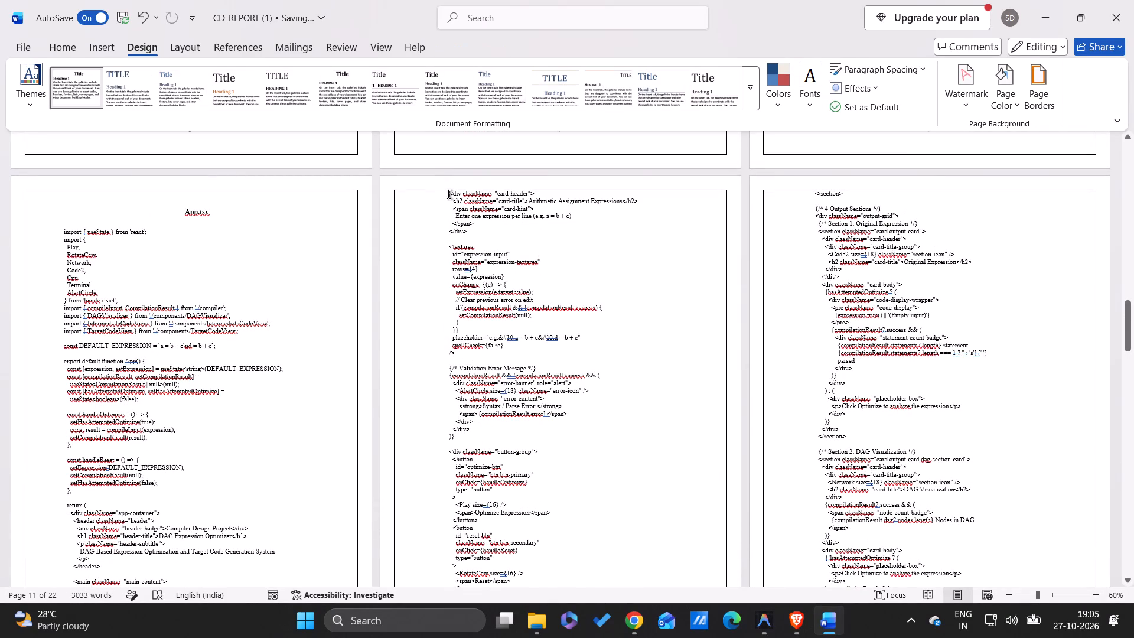
{"action": "key", "text": "Return"}
{"action": "key", "text": "Return"}
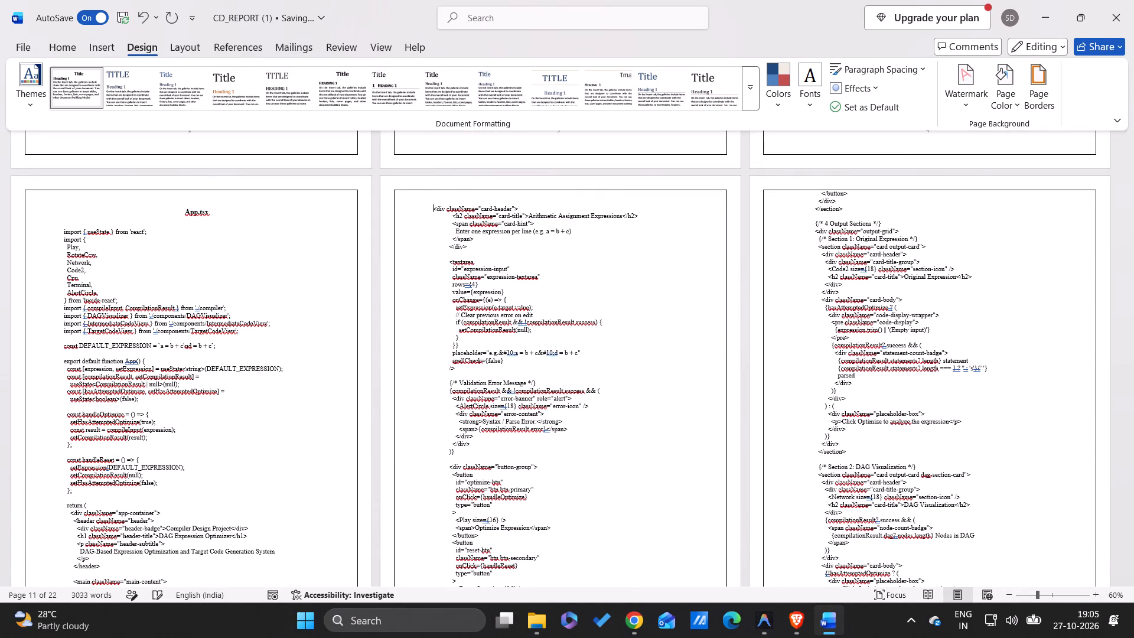
Insert one blank line above the first code line on each of the third, fourth and fifth pages of App.tsx code.
{"action": "left_click", "coordinate": [819, 192]}
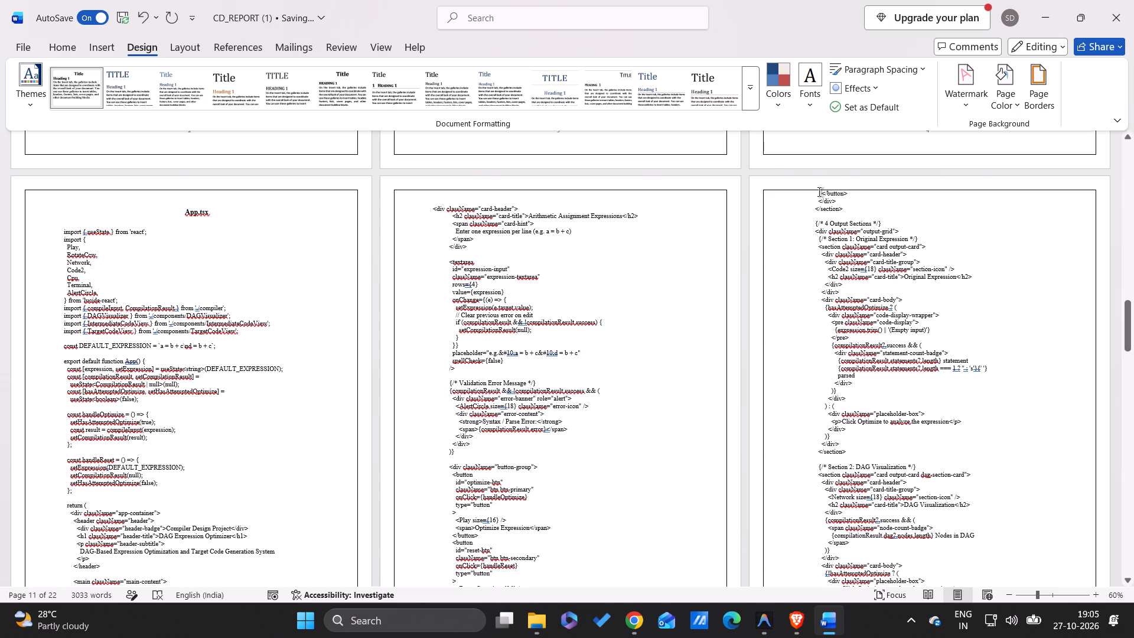
{"action": "key", "text": "Right"}
{"action": "key", "text": "Return"}
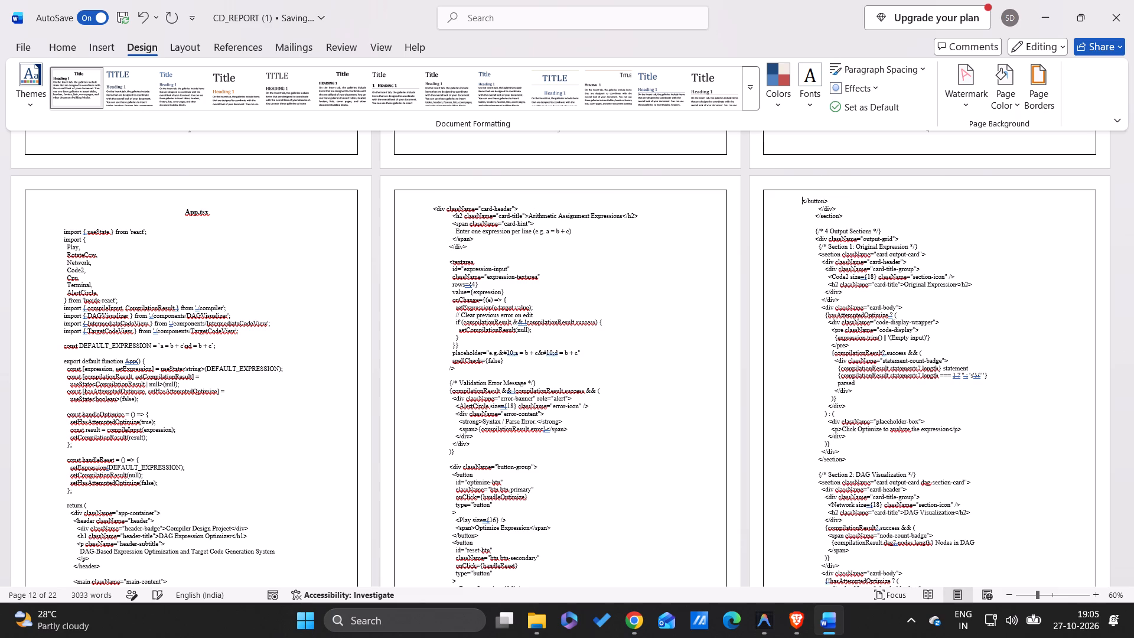
{"action": "scroll", "coordinate": [819, 192], "scroll_direction": "down", "scroll_amount": 3}
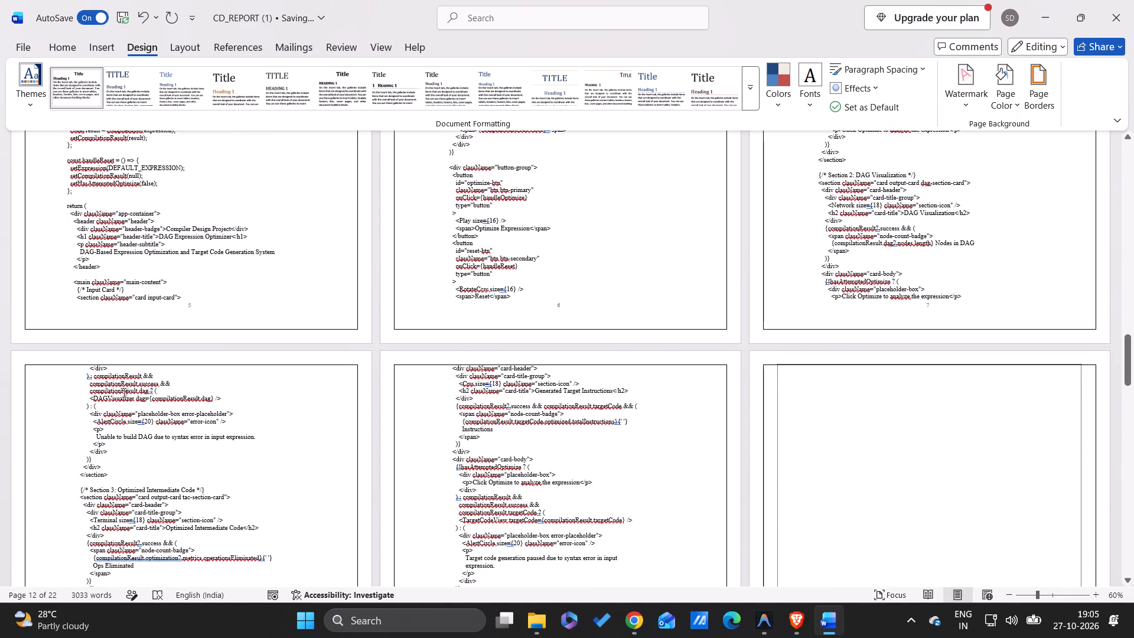
{"action": "left_click", "coordinate": [86, 364]}
{"action": "key", "text": "Right"}
{"action": "key", "text": "Return"}
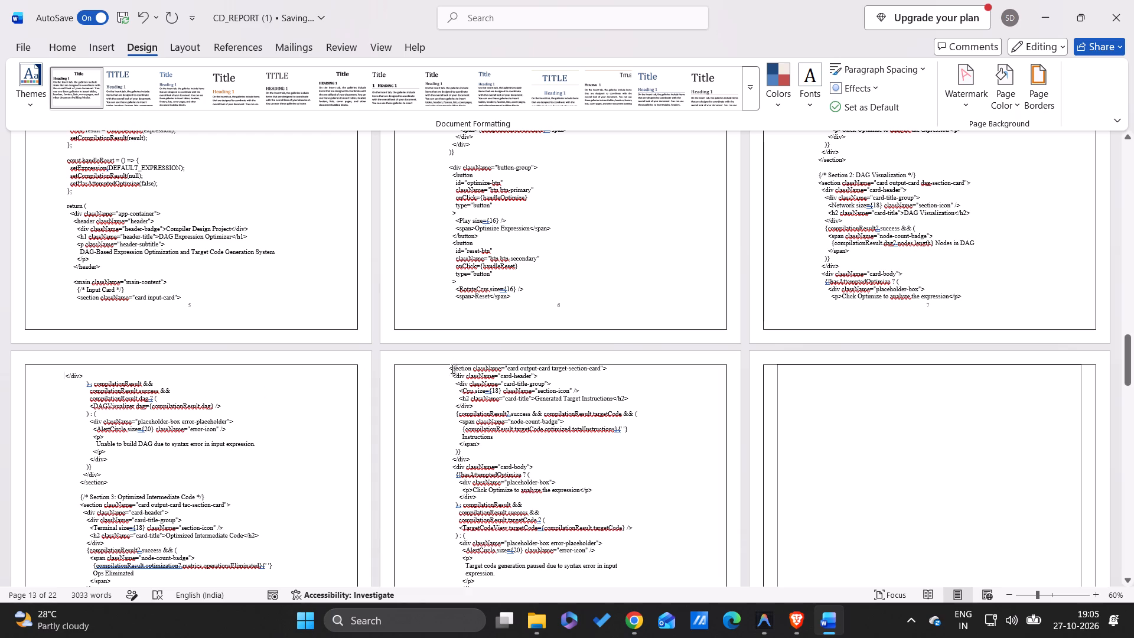
{"action": "left_click", "coordinate": [448, 366]}
{"action": "key", "text": "Right"}
{"action": "key", "text": "Return"}
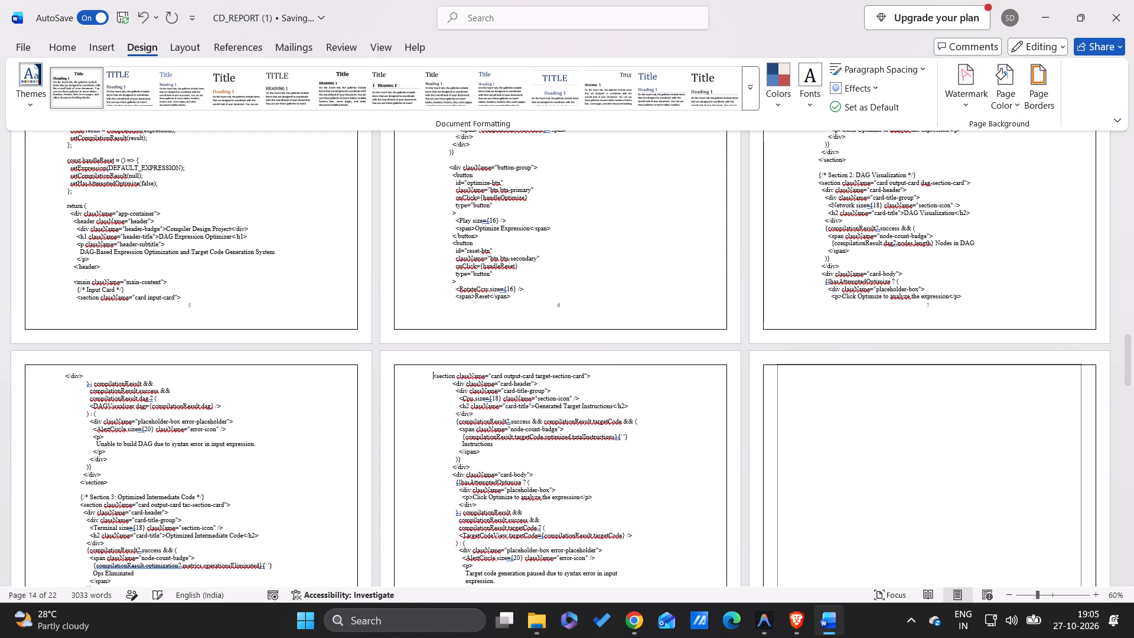
Review the pages from Chapter-I through the App.tsx code to Chapter-III for spacing and leftover inner frames.
{"action": "scroll", "coordinate": [621, 415], "scroll_direction": "up", "scroll_amount": 5}
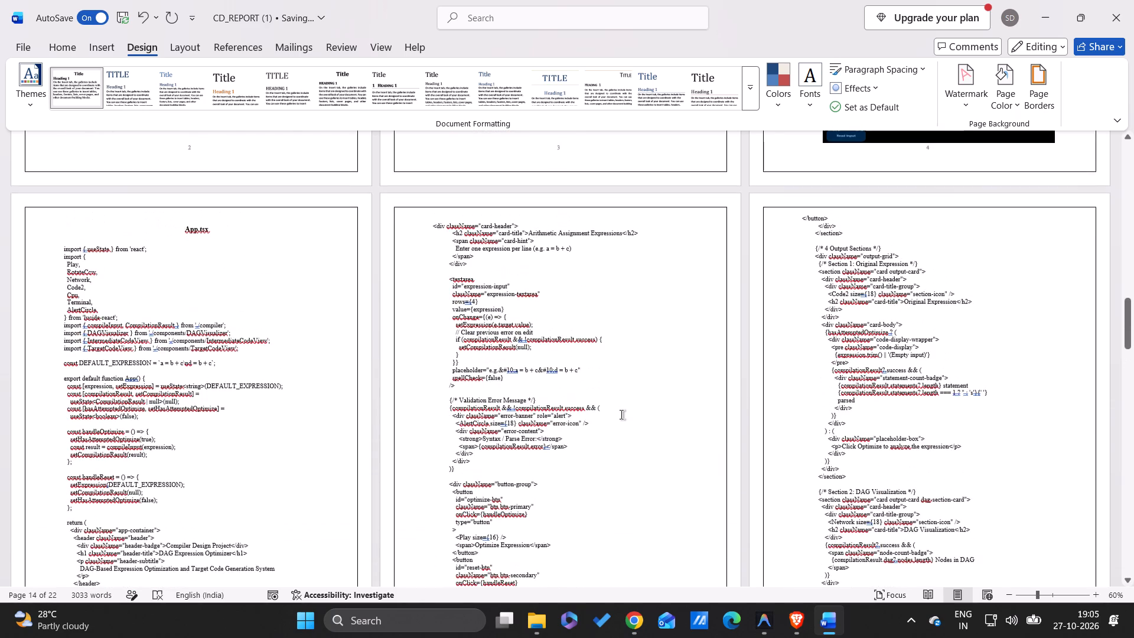
{"action": "scroll", "coordinate": [621, 415], "scroll_direction": "up", "scroll_amount": 4}
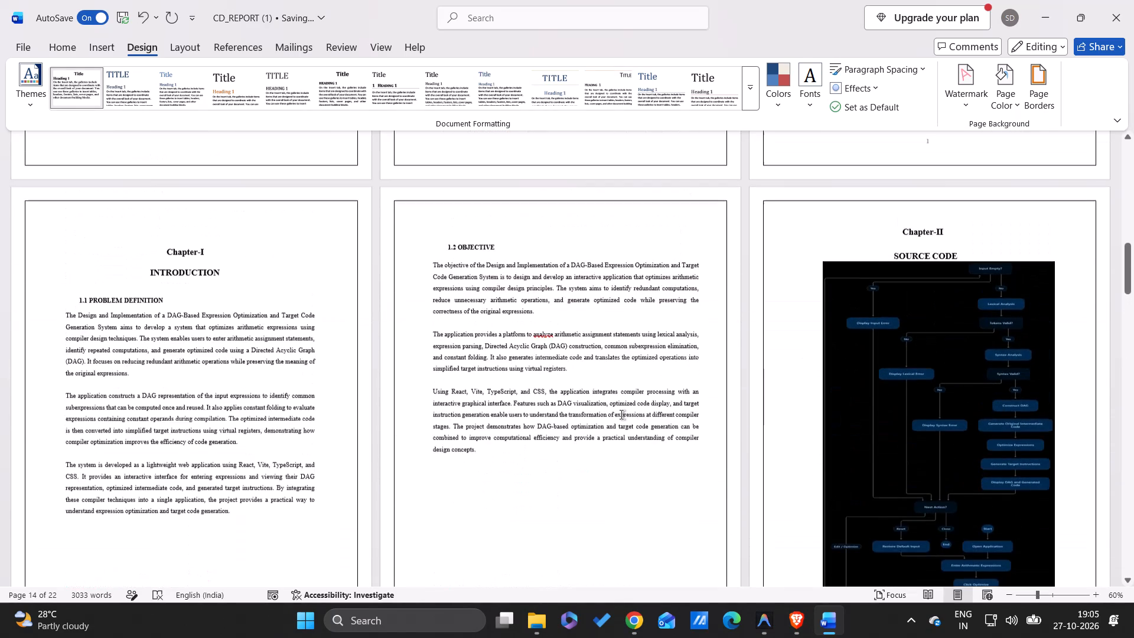
{"action": "scroll", "coordinate": [621, 415], "scroll_direction": "down", "scroll_amount": 9}
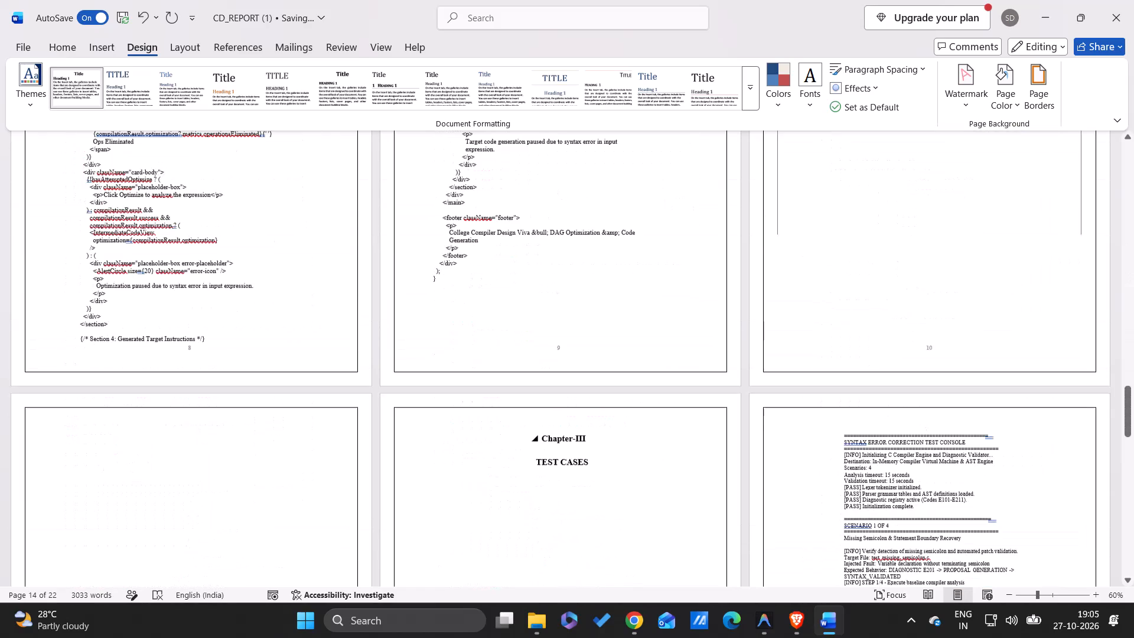
{"action": "scroll", "coordinate": [804, 359], "scroll_direction": "up", "scroll_amount": 1}
{"action": "scroll", "coordinate": [735, 349], "scroll_direction": "up", "scroll_amount": 1}
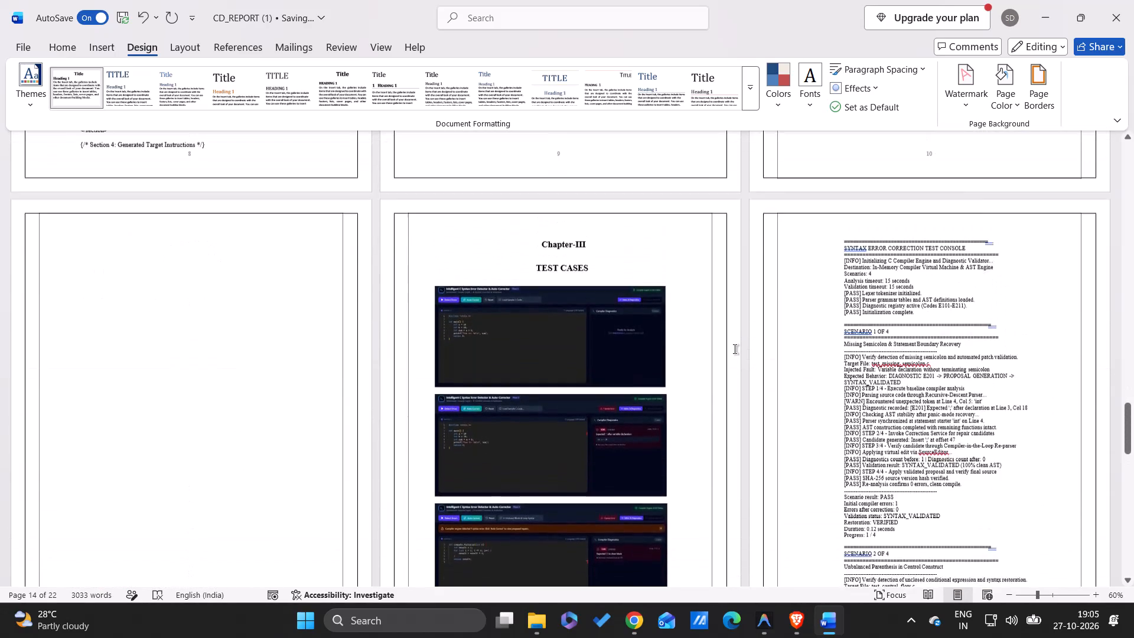
{"action": "scroll", "coordinate": [735, 349], "scroll_direction": "up", "scroll_amount": 3}
{"action": "scroll", "coordinate": [702, 424], "scroll_direction": "down", "scroll_amount": 3}
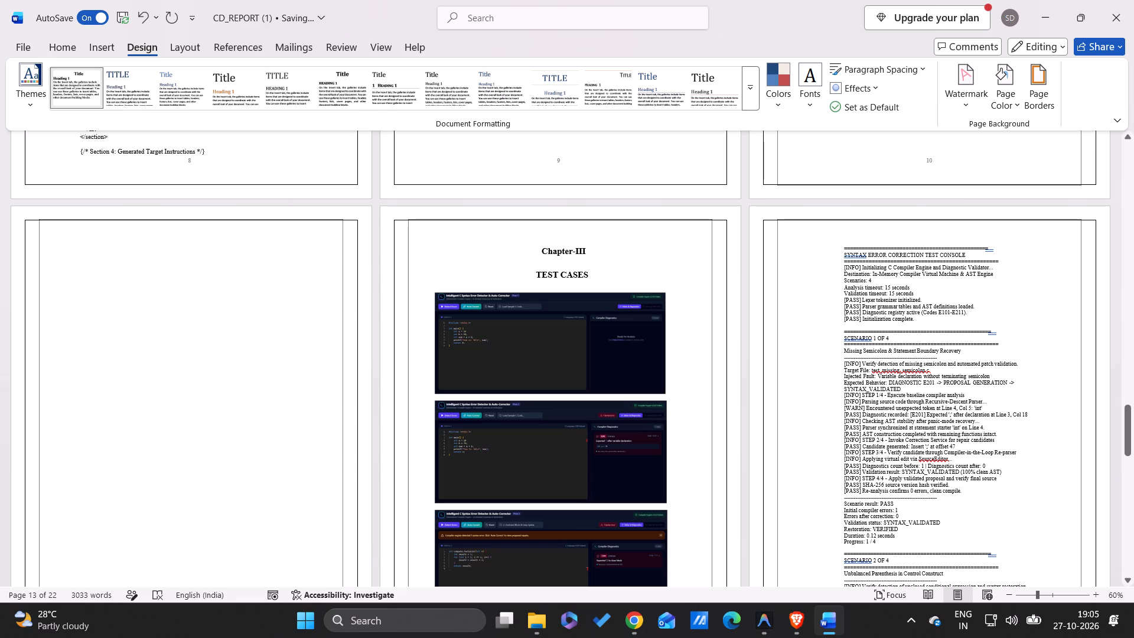
Delete the old inner frame shapes from the Chapter-III TEST CASES page and the two blank pages before it.
{"action": "left_click", "coordinate": [408, 406]}
{"action": "key", "text": "Delete"}
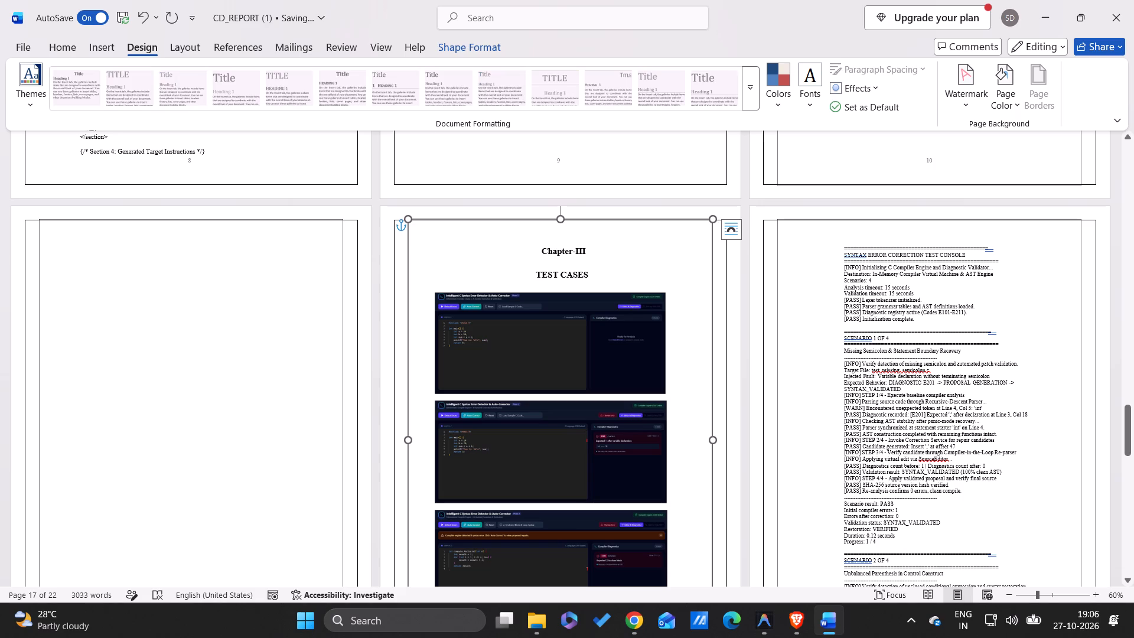
{"action": "left_click", "coordinate": [342, 351]}
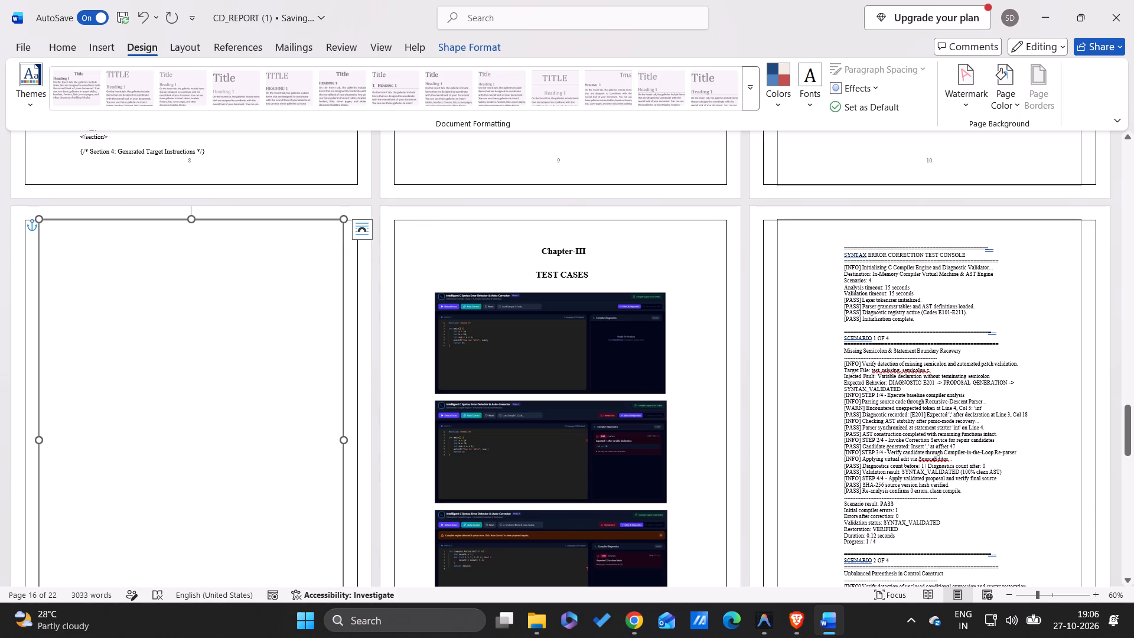
{"action": "key", "text": "Delete"}
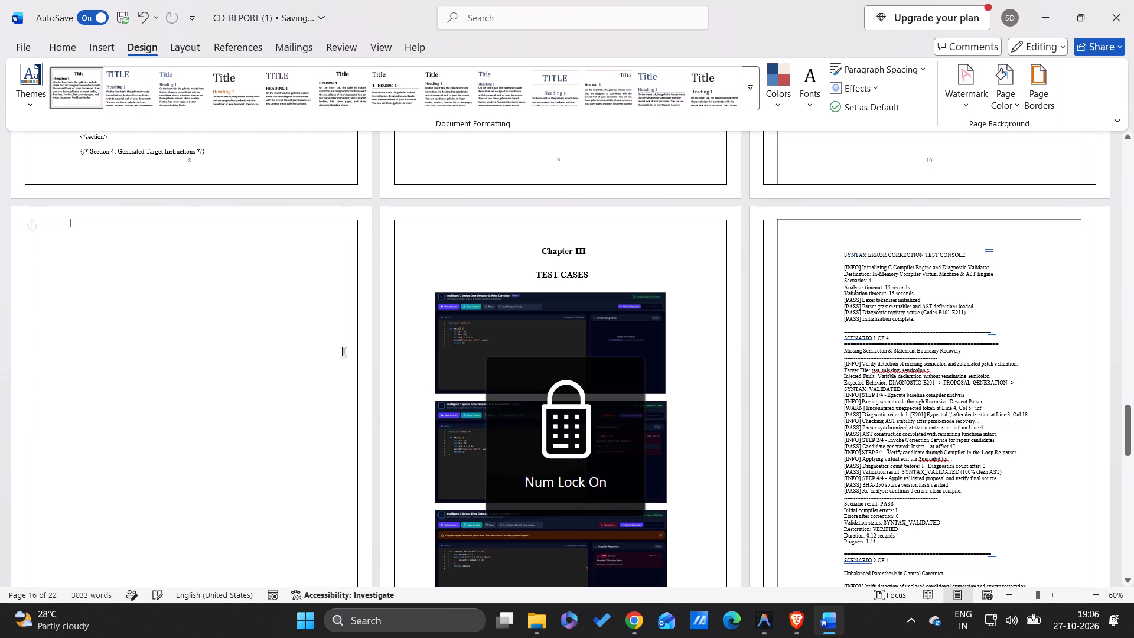
{"action": "scroll", "coordinate": [582, 341], "scroll_direction": "up", "scroll_amount": 3}
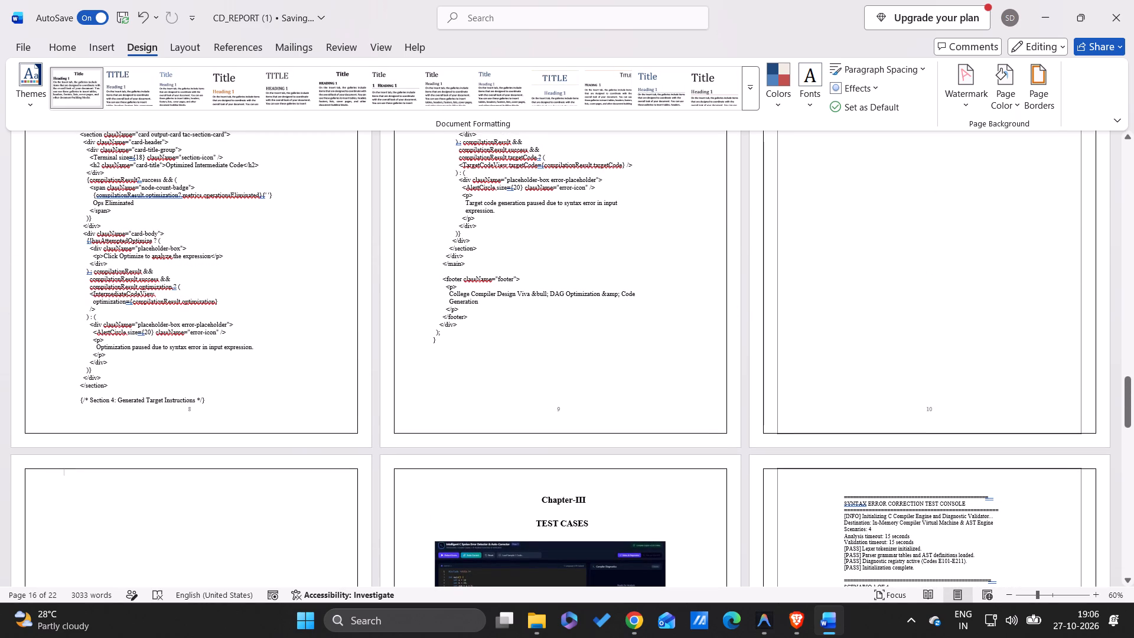
{"action": "left_click", "coordinate": [778, 324]}
{"action": "key", "text": "Delete"}
Try to close up the blank pages before Chapter-III by deleting the empty lines ahead of its heading.
{"action": "scroll", "coordinate": [778, 324], "scroll_direction": "down", "scroll_amount": 1}
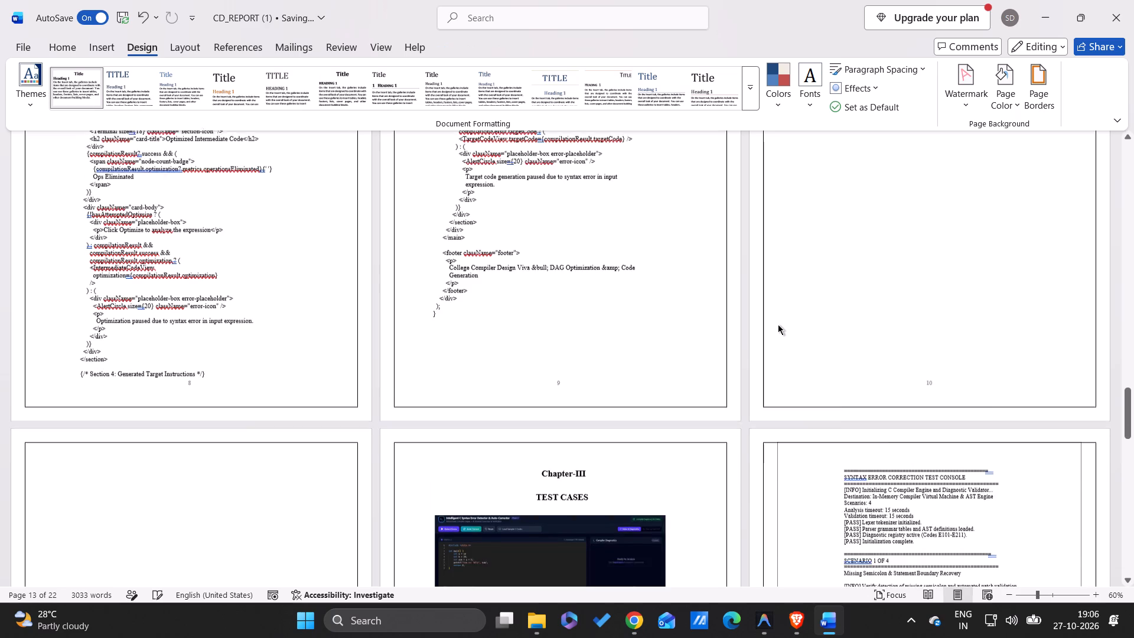
{"action": "scroll", "coordinate": [778, 324], "scroll_direction": "down", "scroll_amount": 1}
{"action": "scroll", "coordinate": [471, 354], "scroll_direction": "up", "scroll_amount": 1}
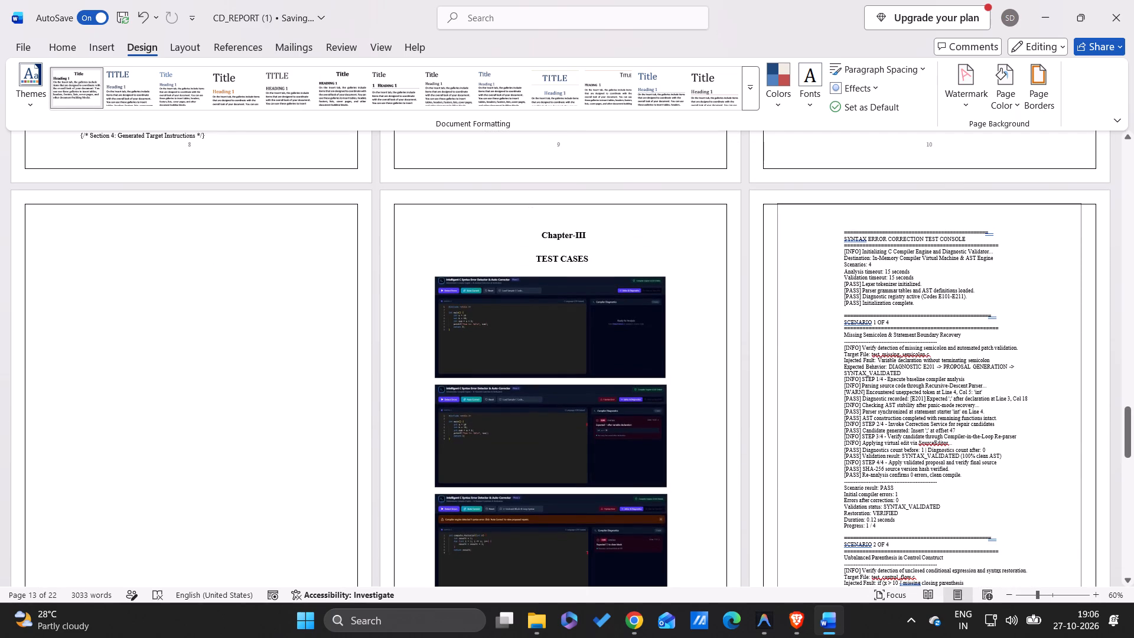
{"action": "left_click", "coordinate": [527, 217]}
{"action": "key", "text": "Up"}
{"action": "key", "text": "BackSpace"}
{"action": "key", "text": "BackSpace"}
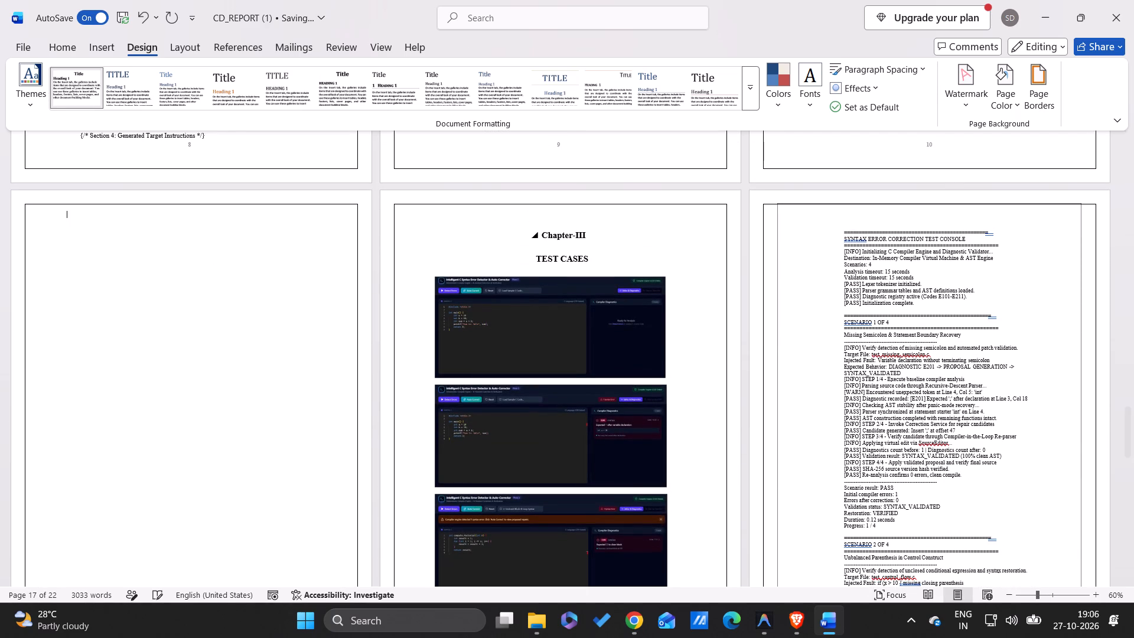
{"action": "key", "text": "BackSpace"}
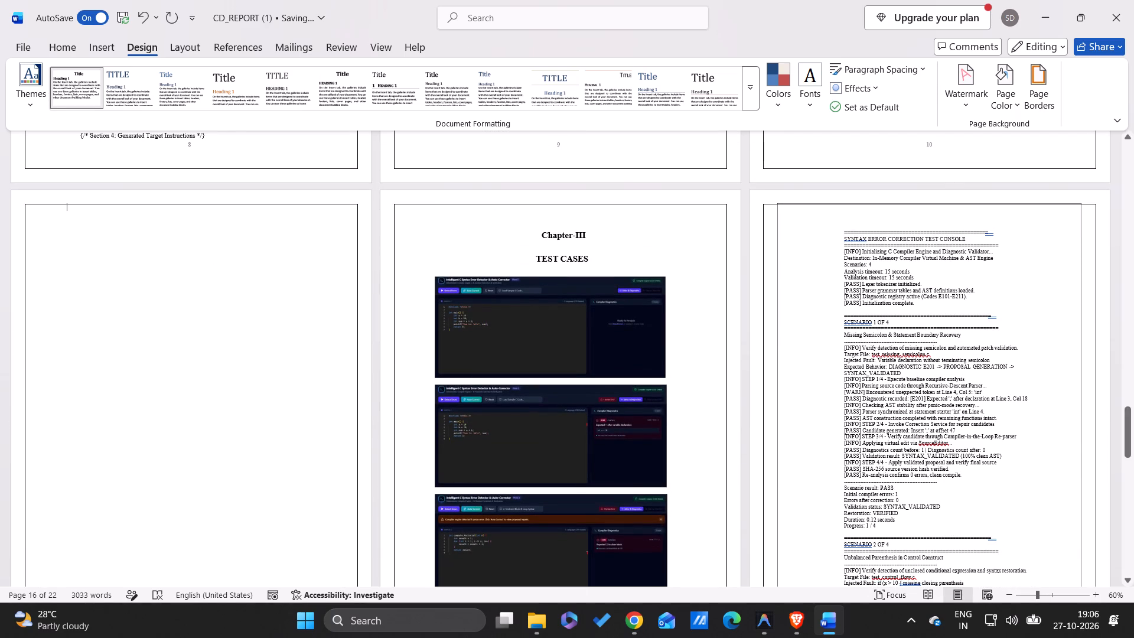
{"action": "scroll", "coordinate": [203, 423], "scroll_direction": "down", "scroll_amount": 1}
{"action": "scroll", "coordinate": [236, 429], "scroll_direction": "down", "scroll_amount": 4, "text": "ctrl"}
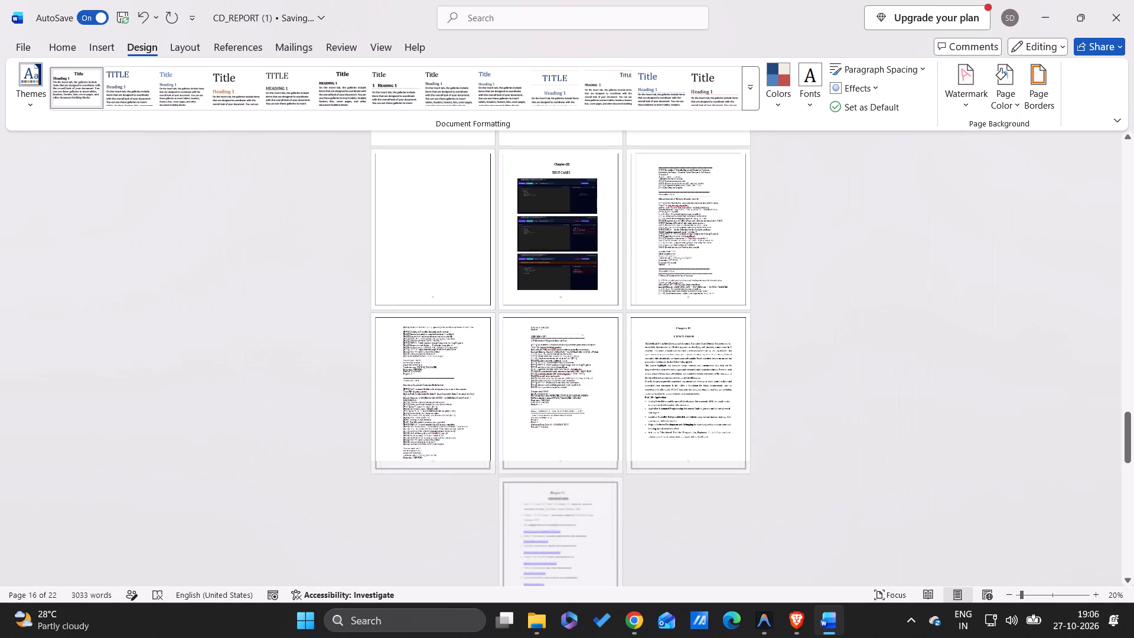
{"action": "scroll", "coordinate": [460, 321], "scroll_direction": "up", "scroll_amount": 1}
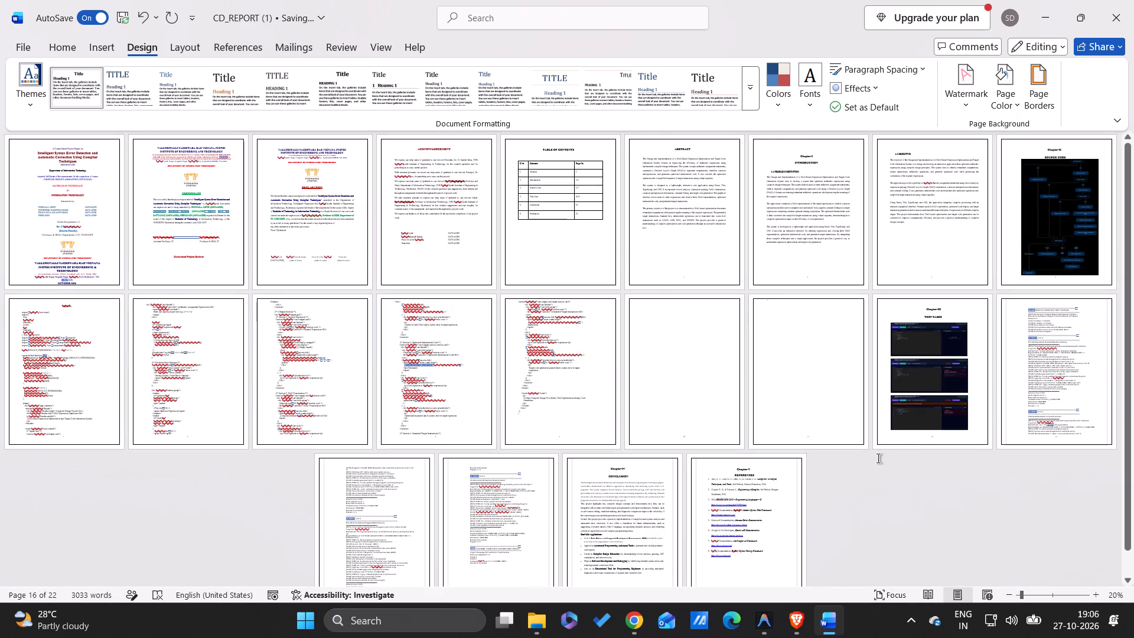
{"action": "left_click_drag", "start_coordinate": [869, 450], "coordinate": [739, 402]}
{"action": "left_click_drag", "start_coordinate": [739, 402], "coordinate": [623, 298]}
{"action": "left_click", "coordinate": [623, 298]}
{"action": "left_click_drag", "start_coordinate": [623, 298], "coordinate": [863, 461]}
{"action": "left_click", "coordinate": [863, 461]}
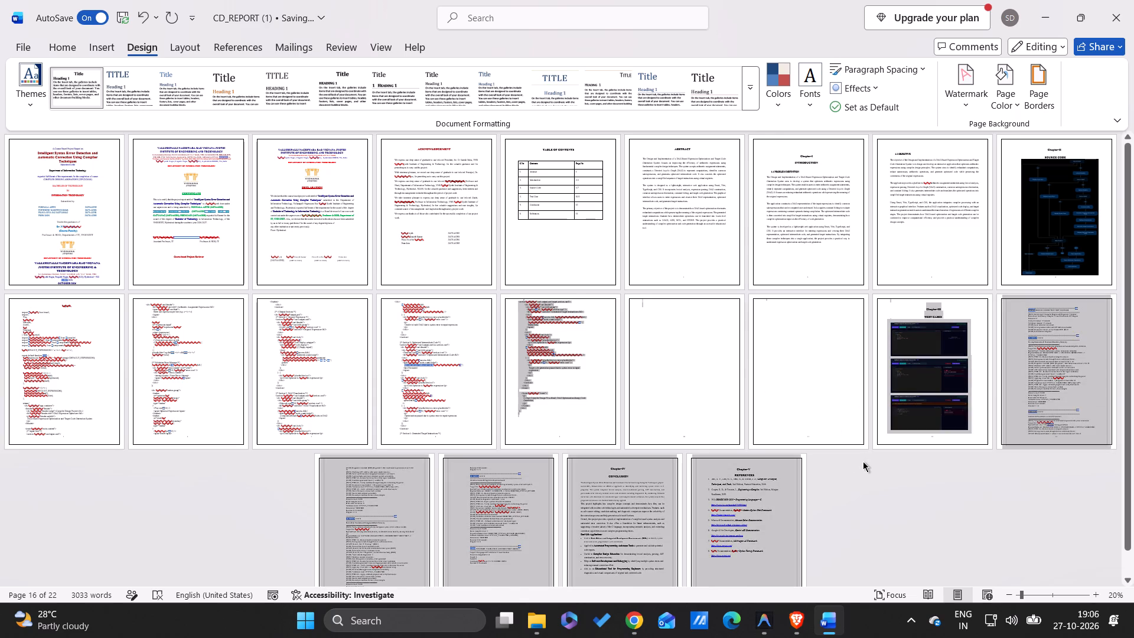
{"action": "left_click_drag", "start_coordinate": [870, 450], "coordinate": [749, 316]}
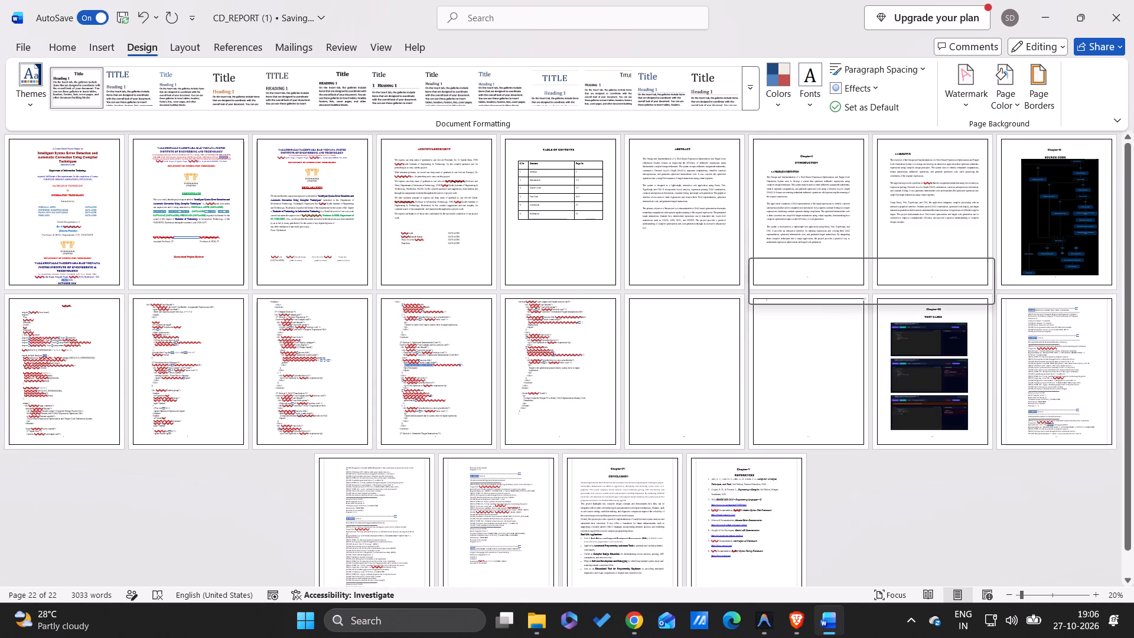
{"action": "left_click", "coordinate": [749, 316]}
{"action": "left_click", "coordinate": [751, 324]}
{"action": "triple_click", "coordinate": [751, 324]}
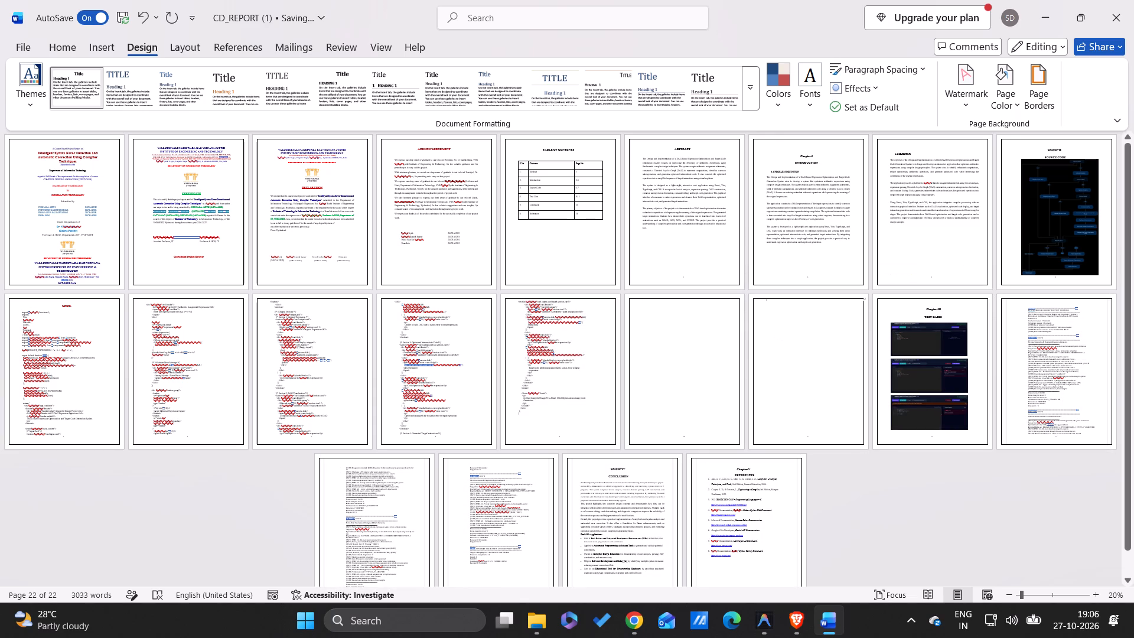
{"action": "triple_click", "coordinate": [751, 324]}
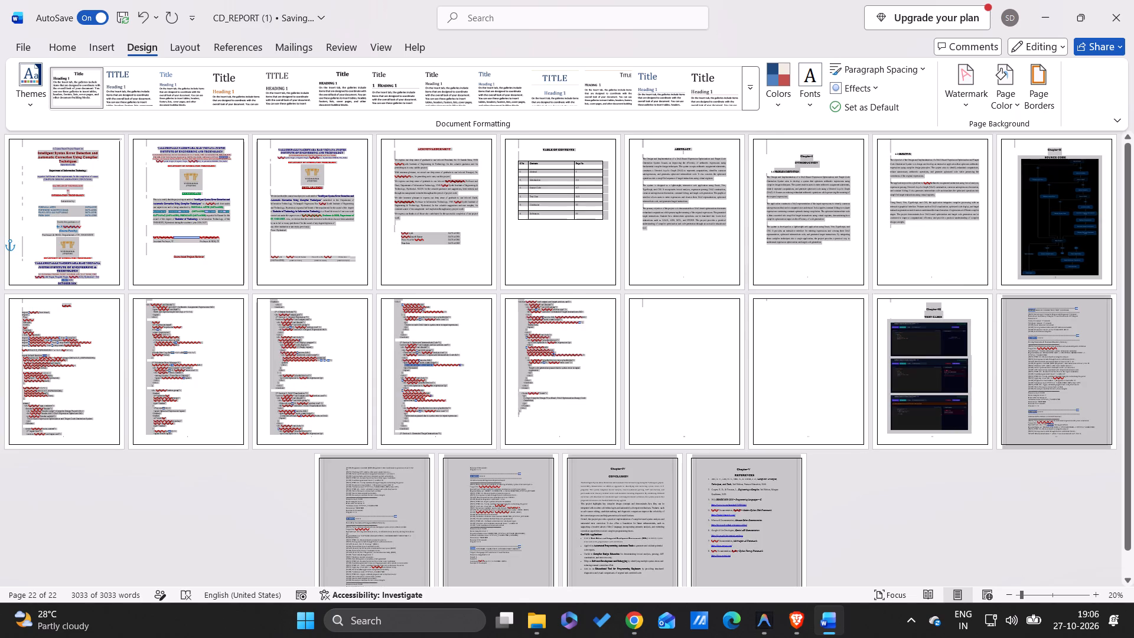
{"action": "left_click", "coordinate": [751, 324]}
Delete the empty lines on the blank pages between the App.tsx code and the Chapter-III TEST CASES page.
{"action": "left_click", "coordinate": [652, 306]}
{"action": "left_click_drag", "start_coordinate": [652, 306], "coordinate": [676, 322]}
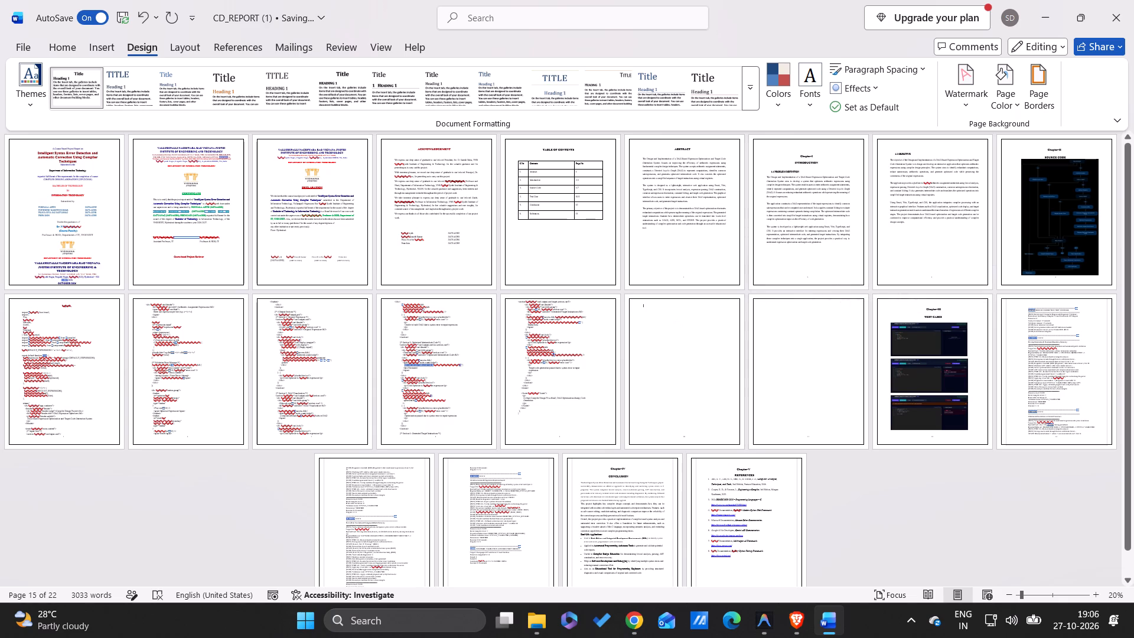
{"action": "key", "text": "Delete"}
{"action": "key", "text": "Delete"}
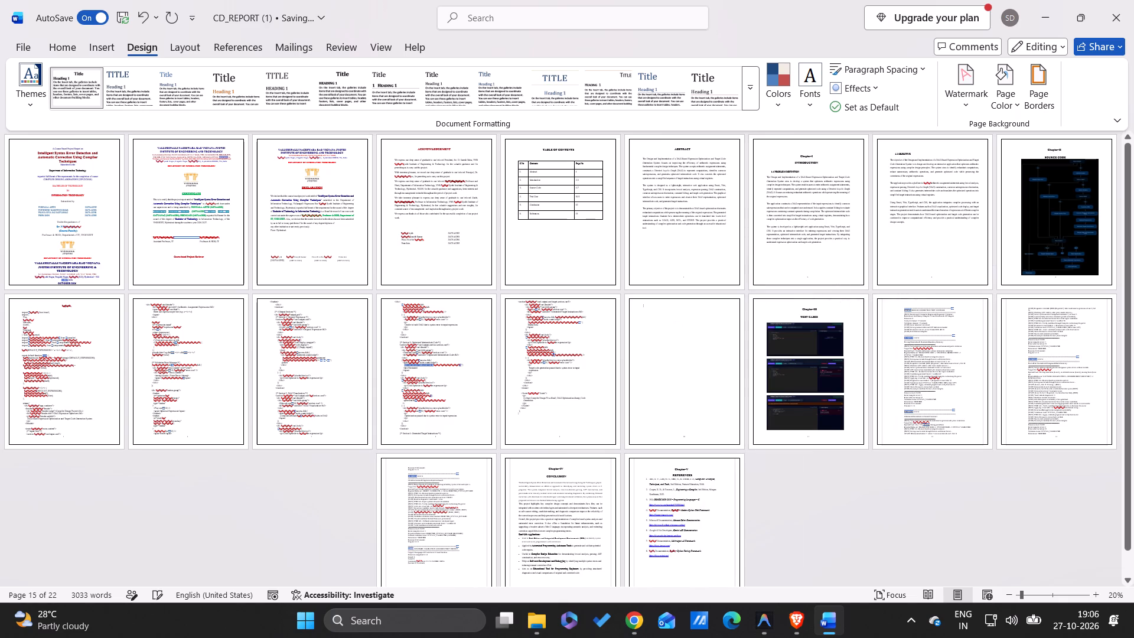
{"action": "key", "text": "Delete"}
{"action": "left_click", "coordinate": [789, 366]}
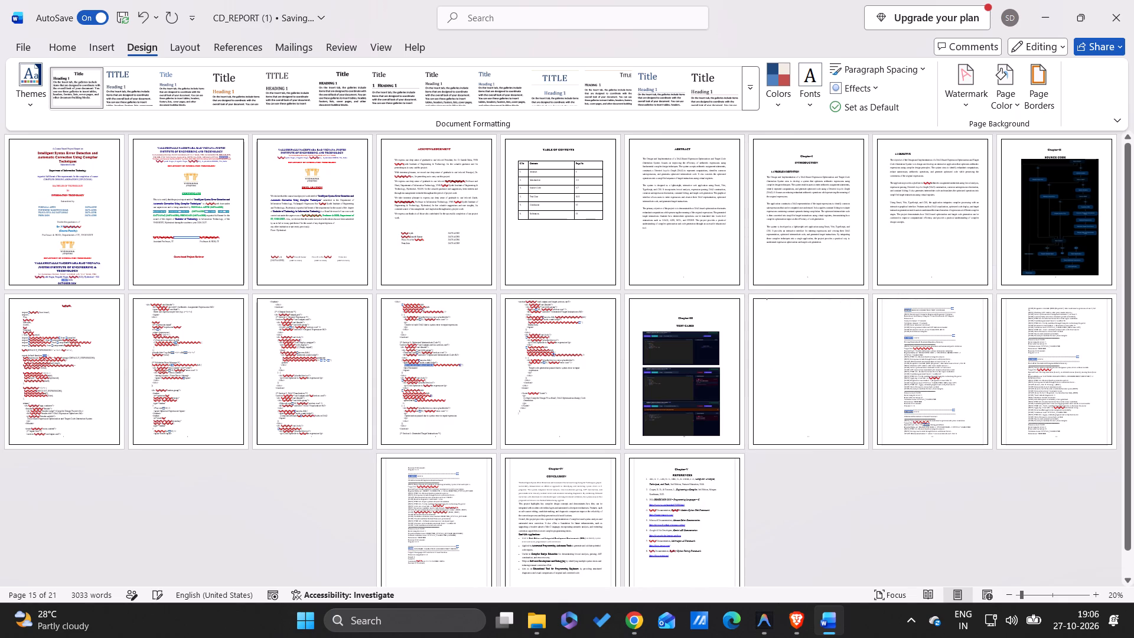
{"action": "key", "text": "Delete"}
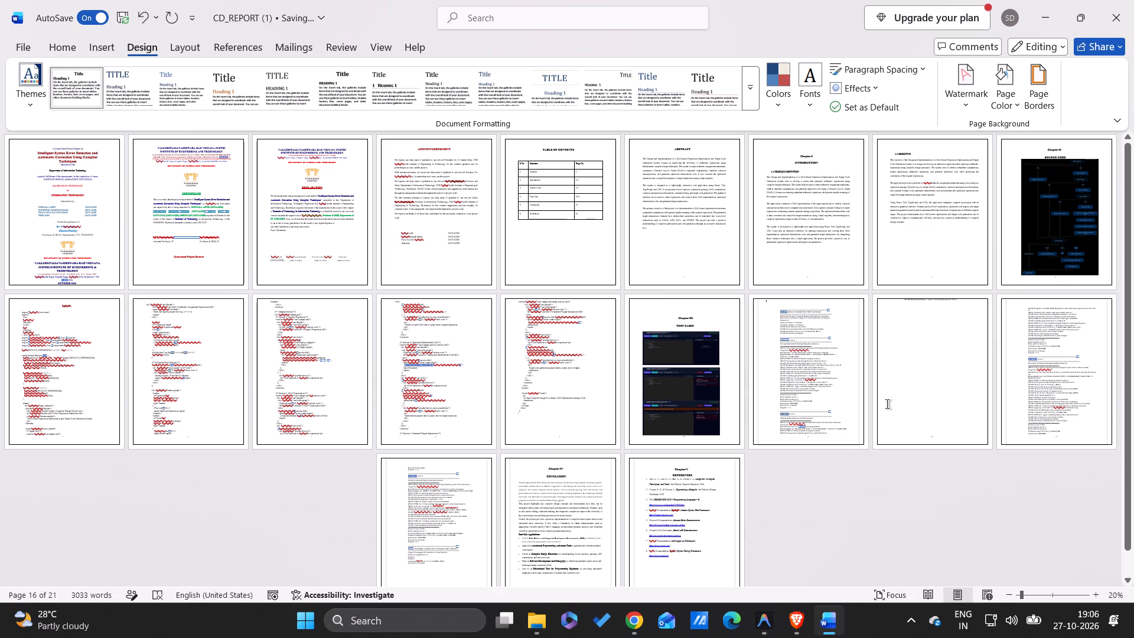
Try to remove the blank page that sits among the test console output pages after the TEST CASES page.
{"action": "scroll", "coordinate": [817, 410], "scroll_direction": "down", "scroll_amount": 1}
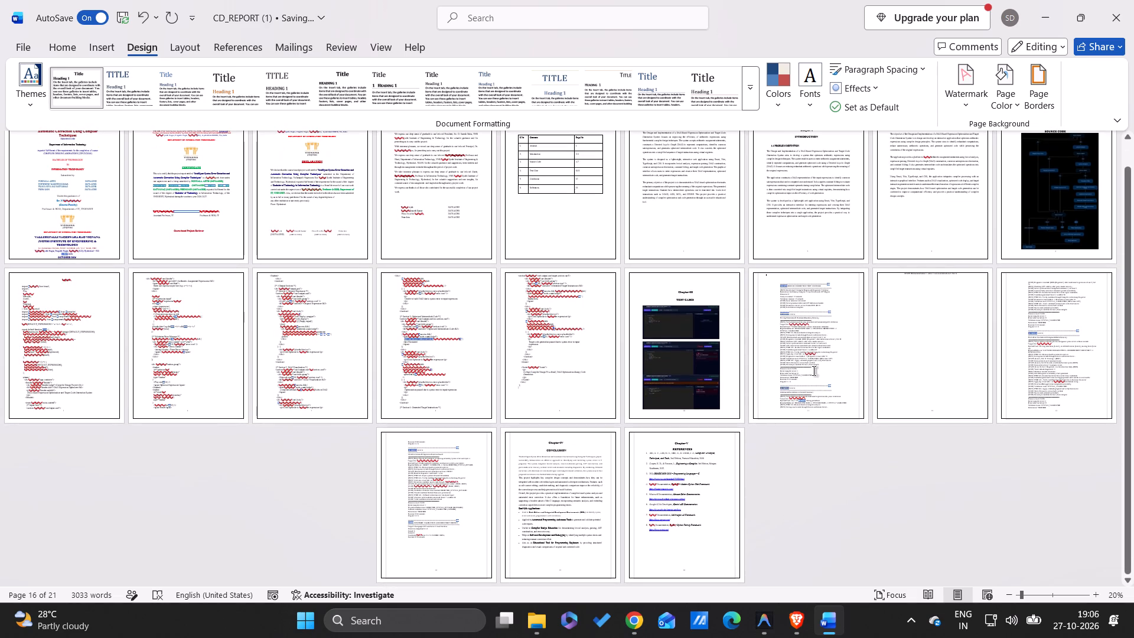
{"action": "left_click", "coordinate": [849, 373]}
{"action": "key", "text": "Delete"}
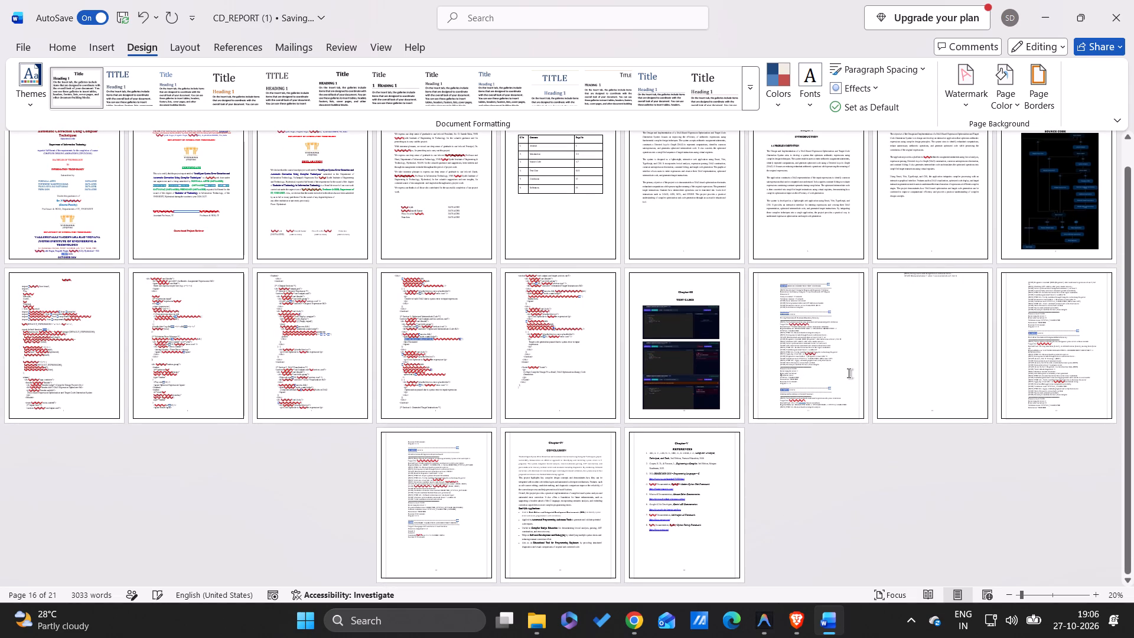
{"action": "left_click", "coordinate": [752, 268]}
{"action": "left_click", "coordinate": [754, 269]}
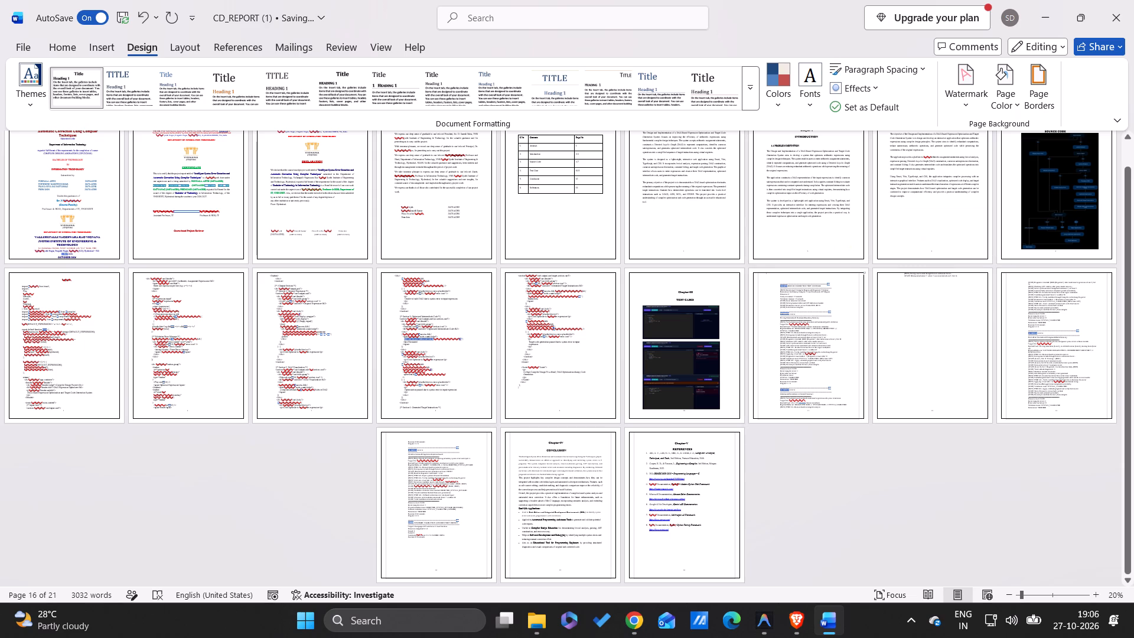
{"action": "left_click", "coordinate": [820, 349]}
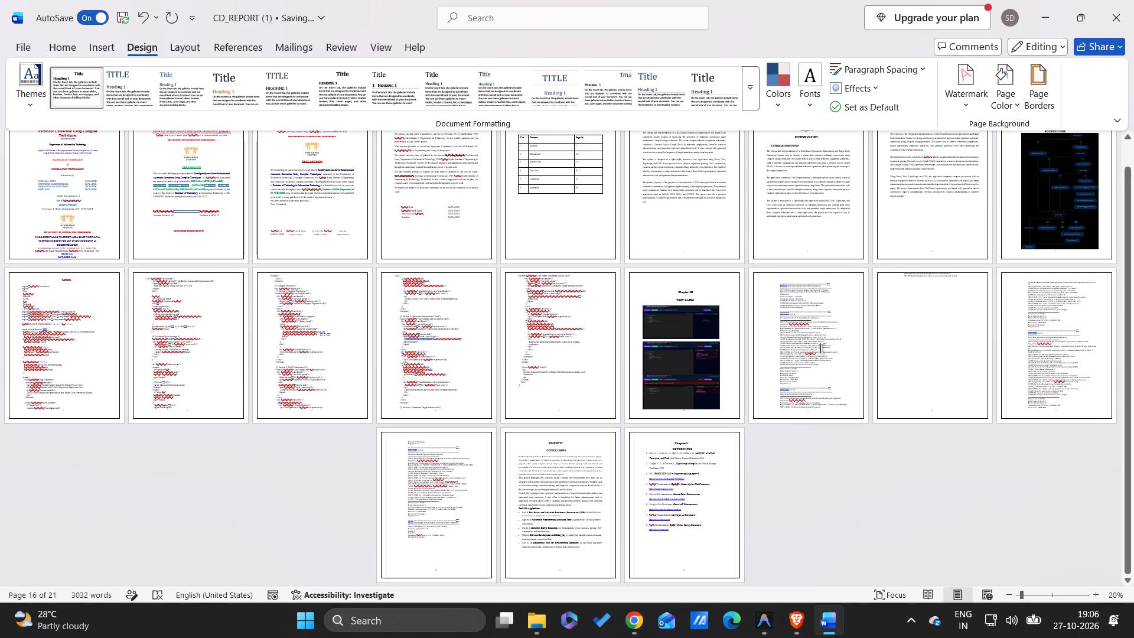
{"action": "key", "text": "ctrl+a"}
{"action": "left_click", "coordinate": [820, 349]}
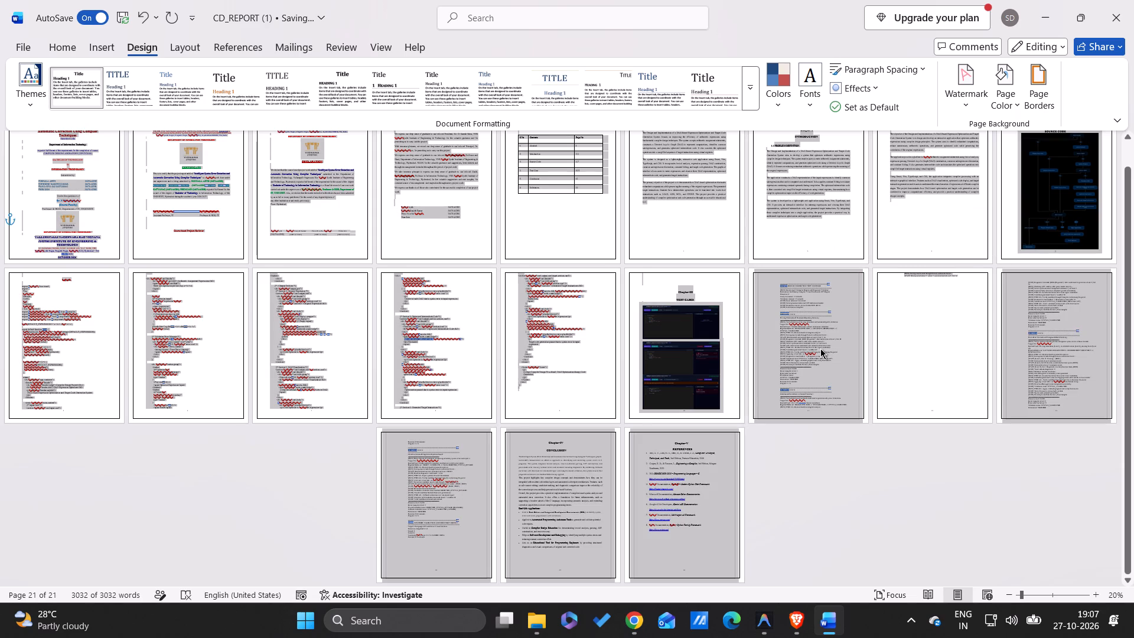
Delete the remaining empty lines above the Chapter-III heading on the TEST CASES page.
{"action": "scroll", "coordinate": [724, 318], "scroll_direction": "up", "scroll_amount": 5, "text": "ctrl"}
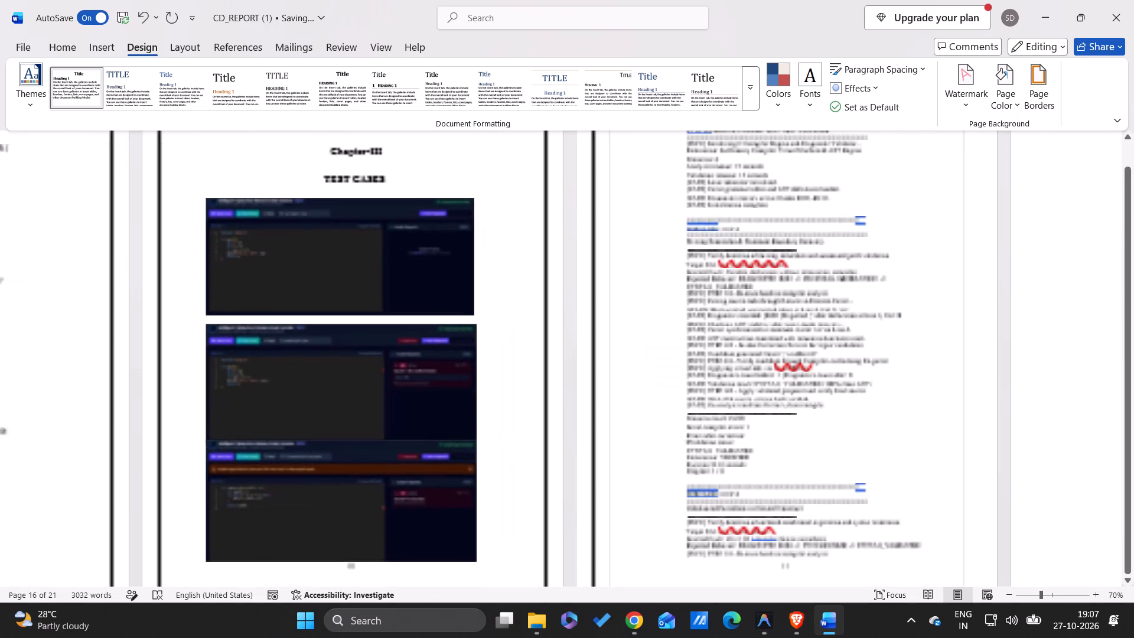
{"action": "scroll", "coordinate": [661, 288], "scroll_direction": "up", "scroll_amount": 1}
{"action": "left_click", "coordinate": [338, 282]}
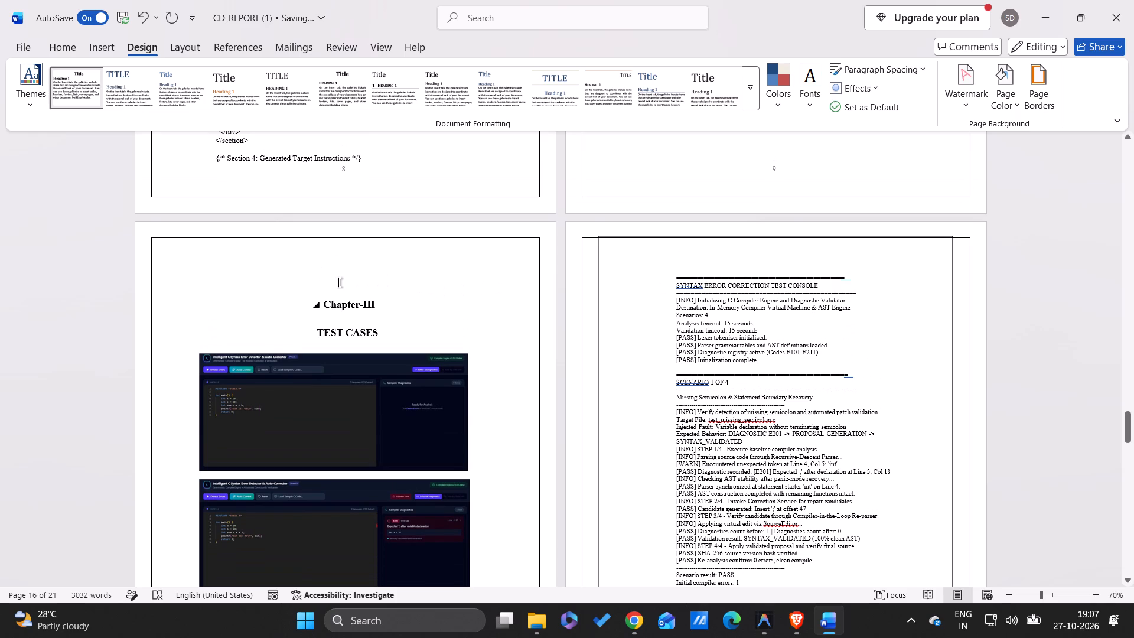
{"action": "key", "text": "Up"}
{"action": "key", "text": "BackSpace"}
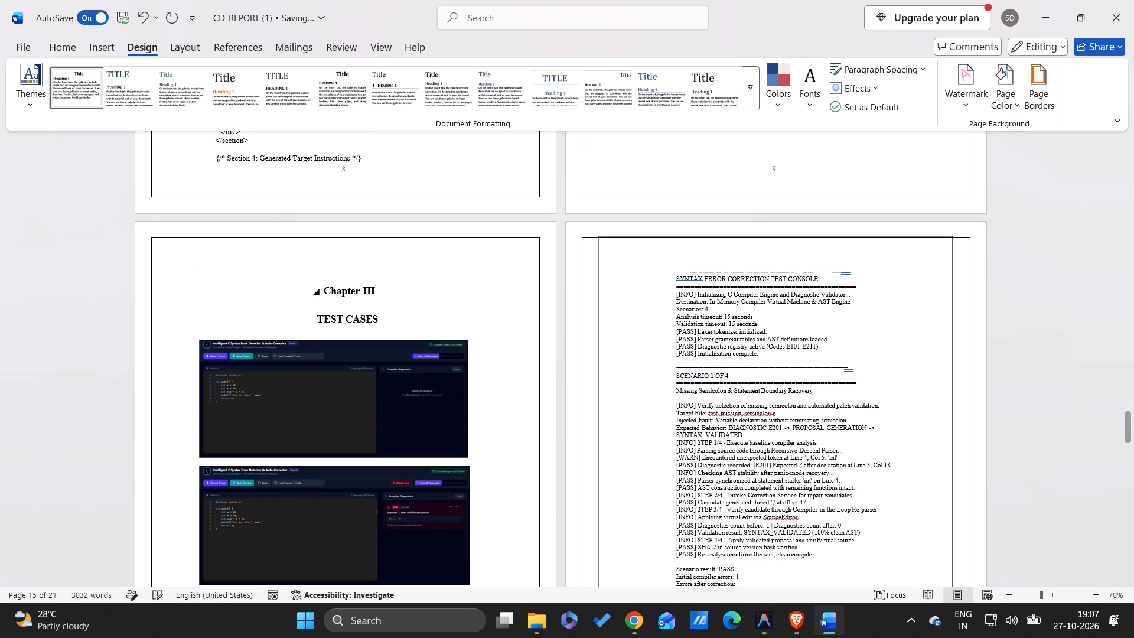
{"action": "key", "text": "BackSpace"}
{"action": "key", "text": "BackSpace"}
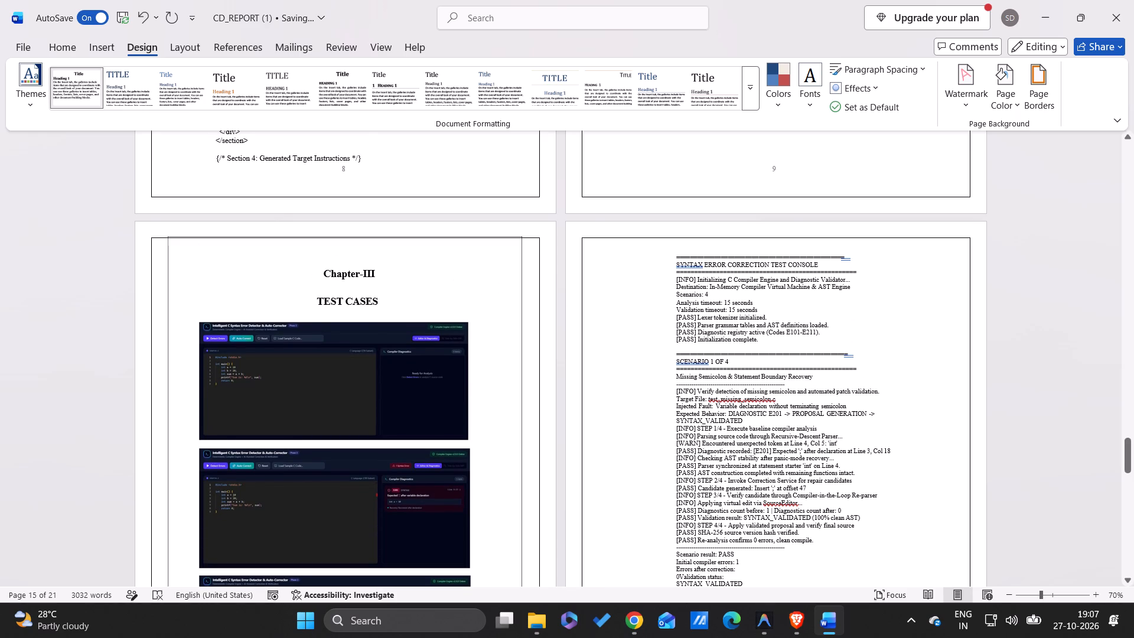
Delete the leftover inner frame shape around the Chapter-III TEST CASES content.
{"action": "left_click", "coordinate": [523, 329]}
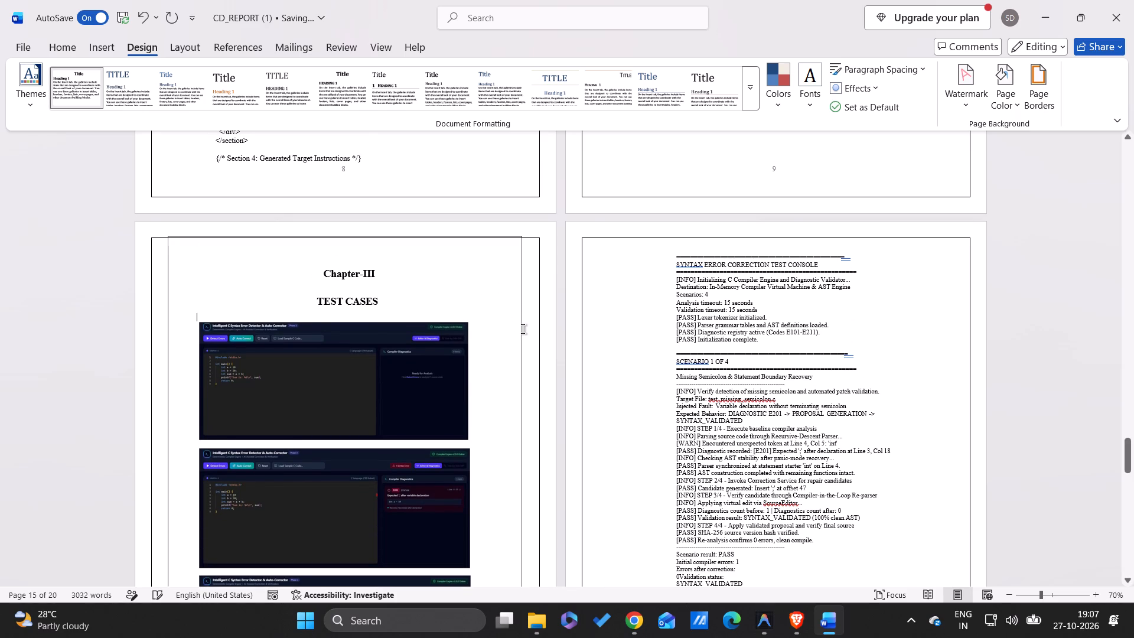
{"action": "left_click", "coordinate": [519, 331]}
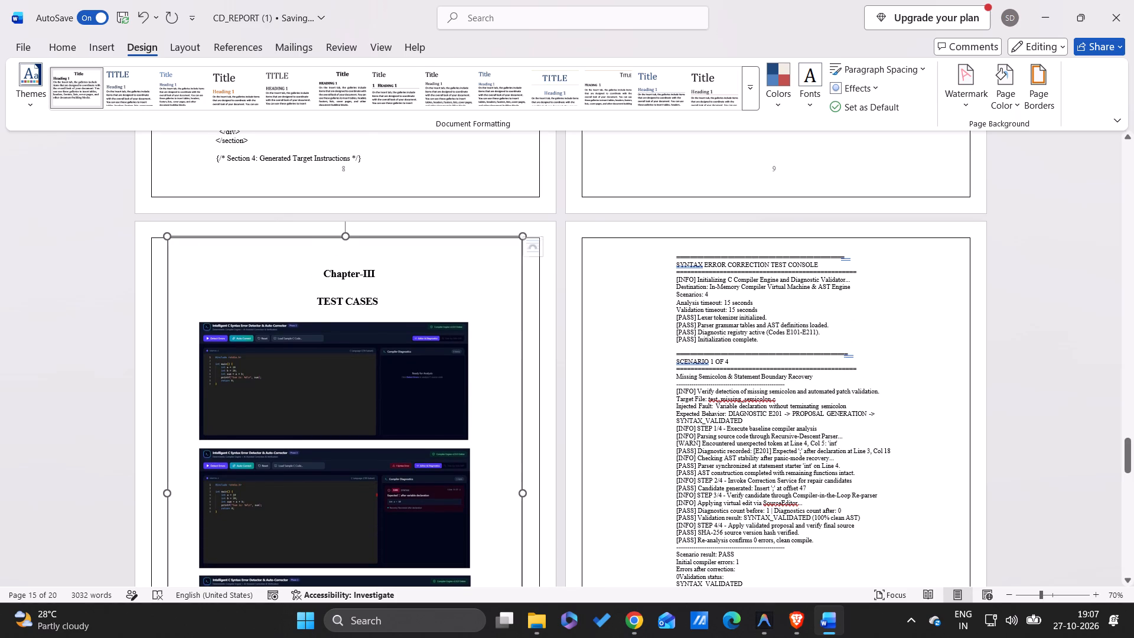
{"action": "key", "text": "Delete"}
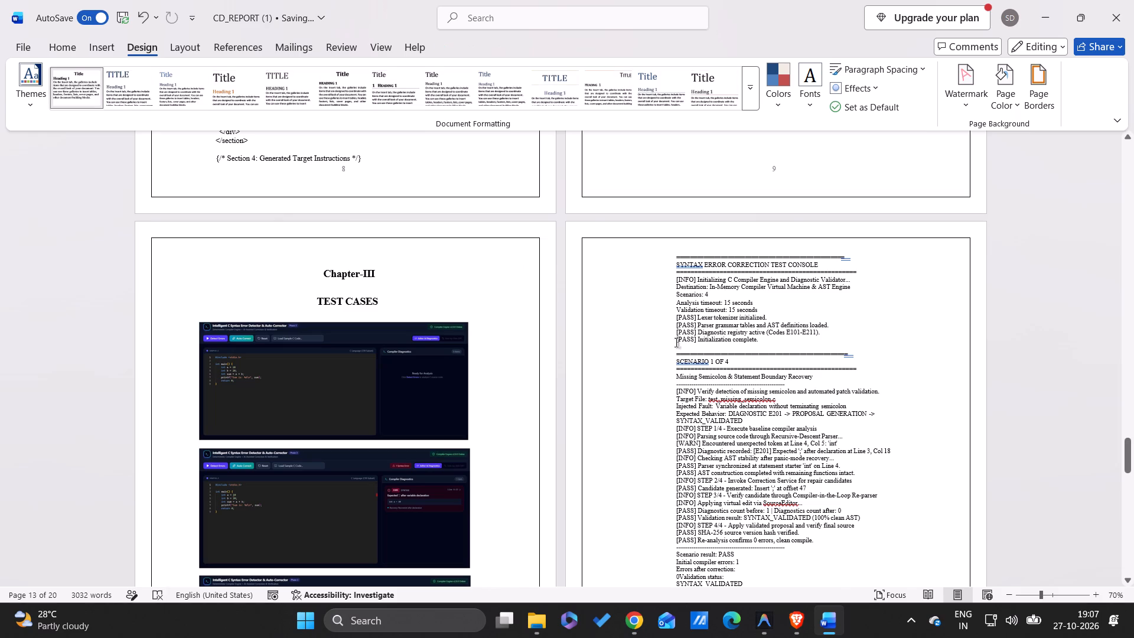
Check the App.tsx code pages and nudge the flowchart picture under the SOURCE CODE heading slightly to the left.
{"action": "scroll", "coordinate": [676, 343], "scroll_direction": "up", "scroll_amount": 8}
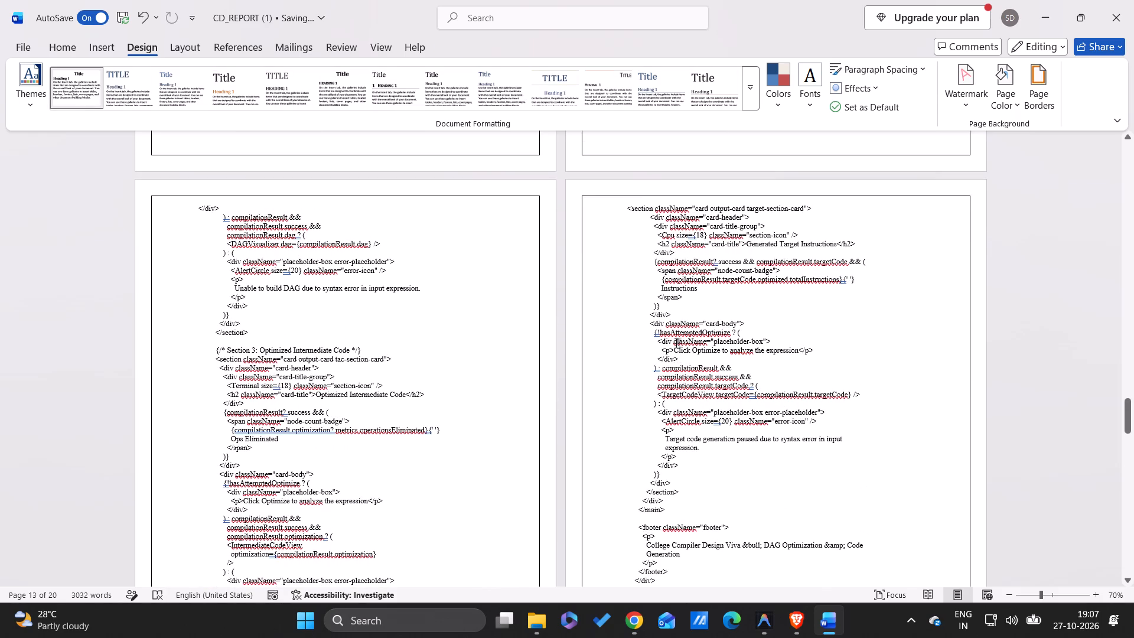
{"action": "scroll", "coordinate": [676, 343], "scroll_direction": "up", "scroll_amount": 4}
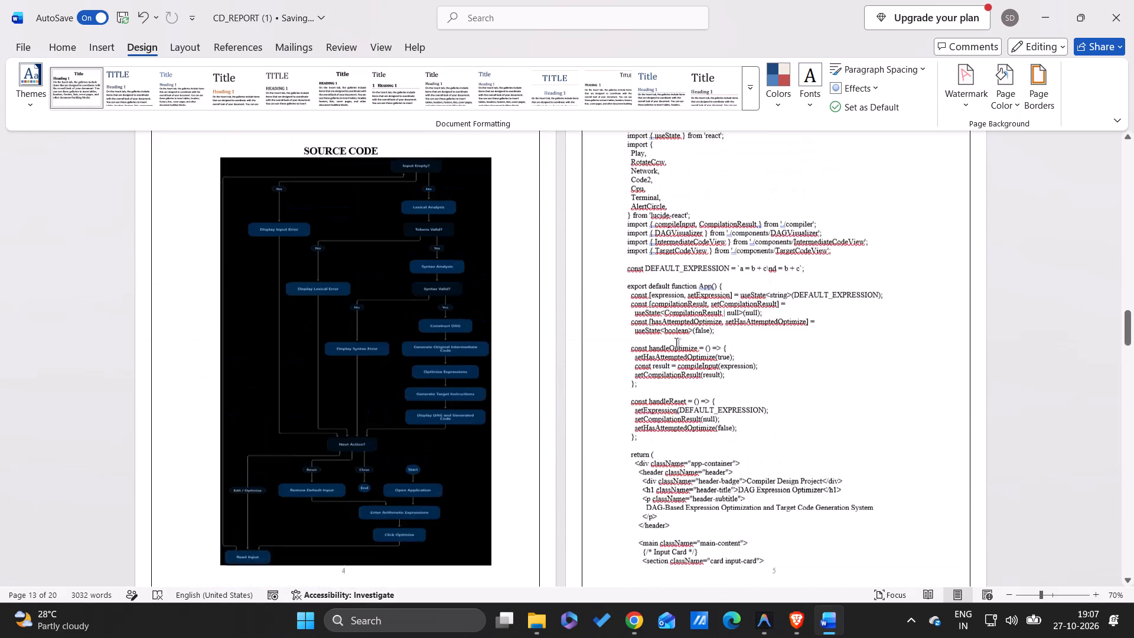
{"action": "scroll", "coordinate": [676, 343], "scroll_direction": "down", "scroll_amount": 5}
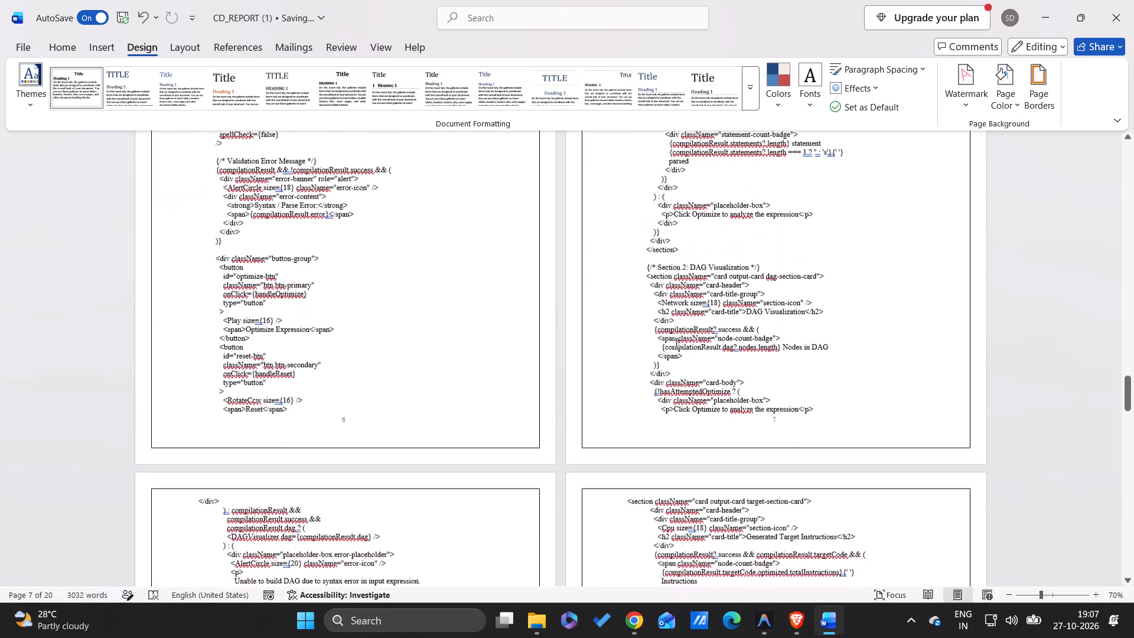
{"action": "scroll", "coordinate": [676, 343], "scroll_direction": "up", "scroll_amount": 6}
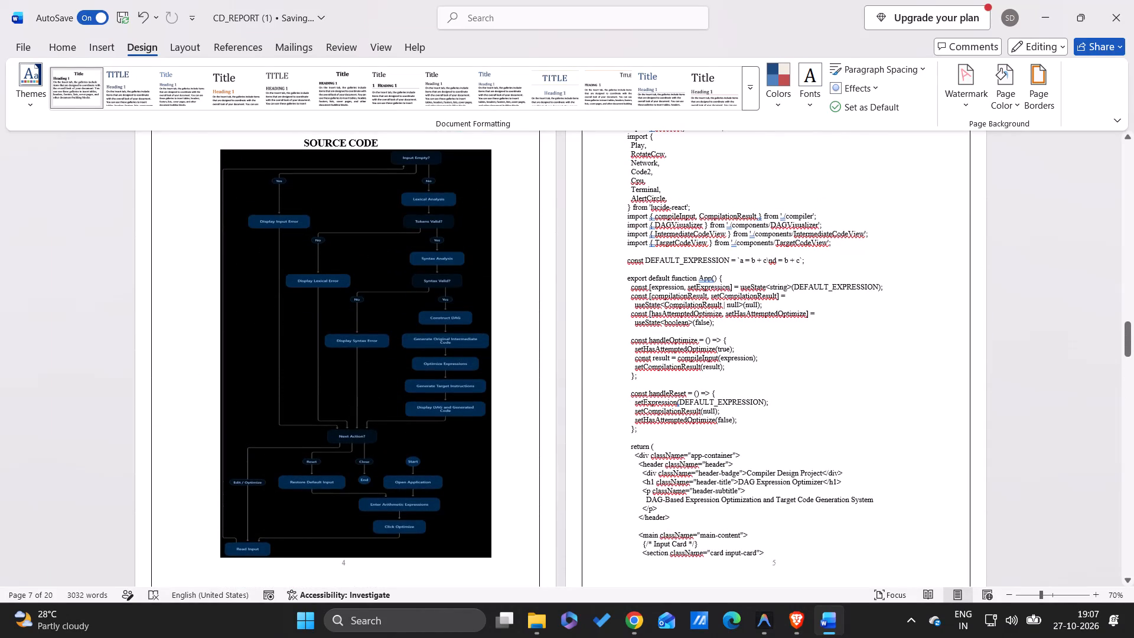
{"action": "left_click_drag", "start_coordinate": [434, 313], "coordinate": [426, 315]}
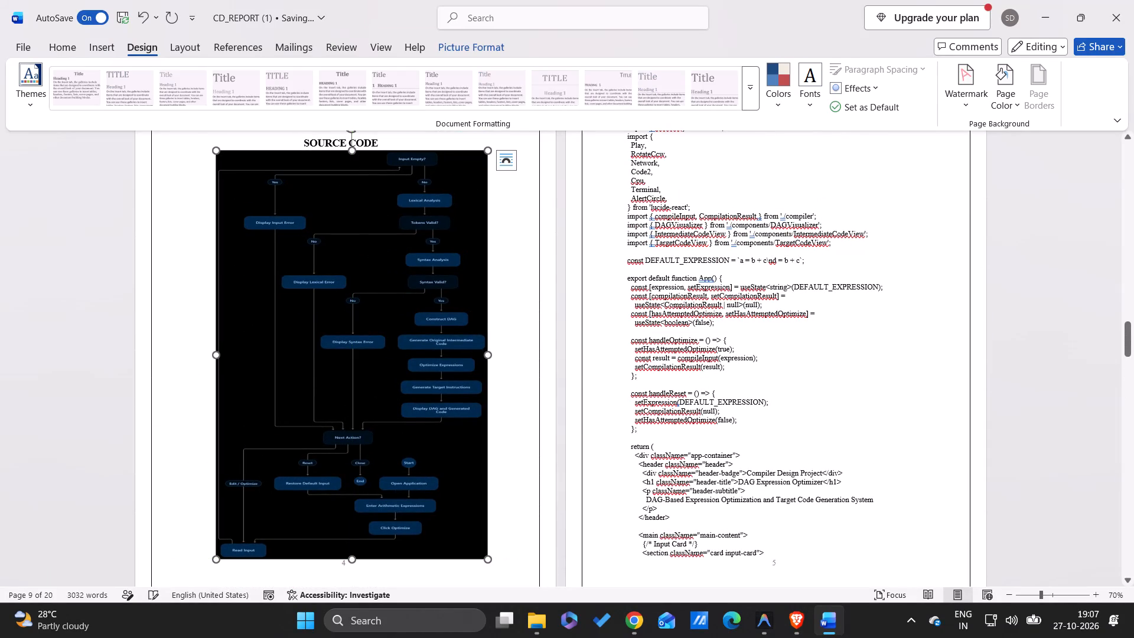
Delete the old test output after the TEST CASES screenshots, from SYNTAX ERROR CORRECTION TEST CONSOLE through FINAL COMPILER VALIDATION AND RECOVERY REPORT.
{"action": "scroll", "coordinate": [784, 353], "scroll_direction": "down", "scroll_amount": 6}
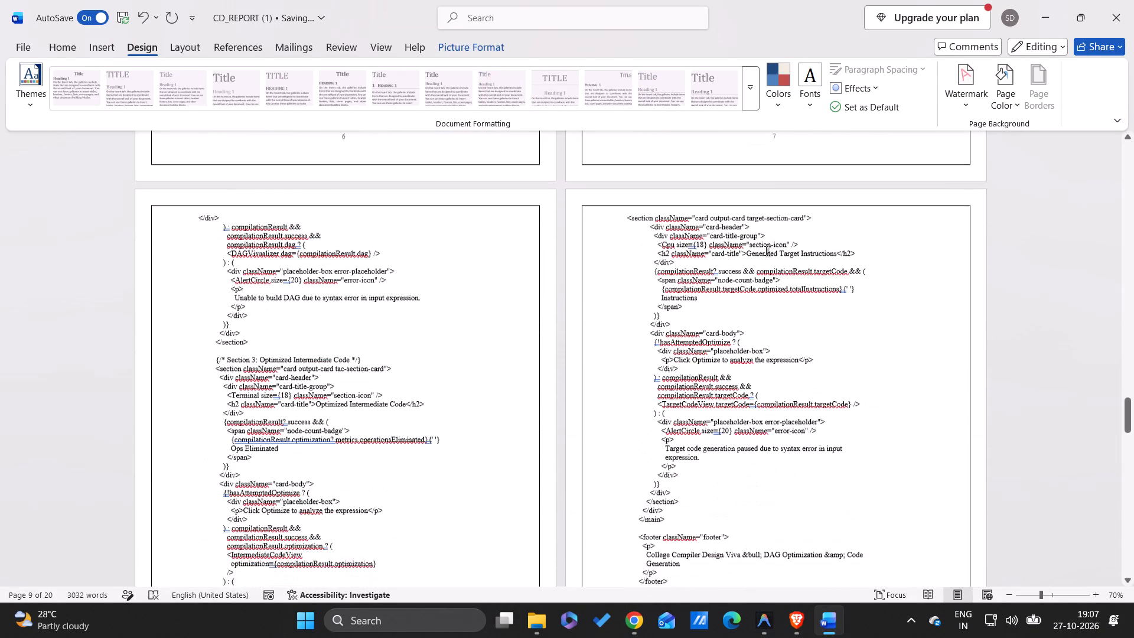
{"action": "scroll", "coordinate": [766, 251], "scroll_direction": "down", "scroll_amount": 2}
{"action": "scroll", "coordinate": [757, 412], "scroll_direction": "down", "scroll_amount": 1}
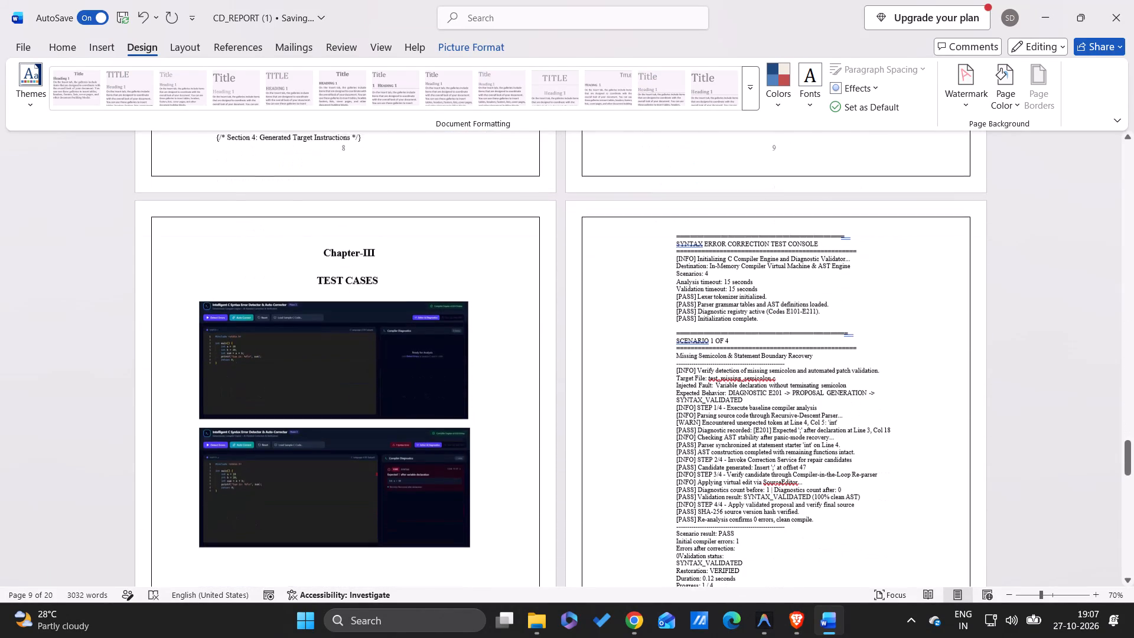
{"action": "left_click_drag", "start_coordinate": [665, 234], "coordinate": [742, 615]}
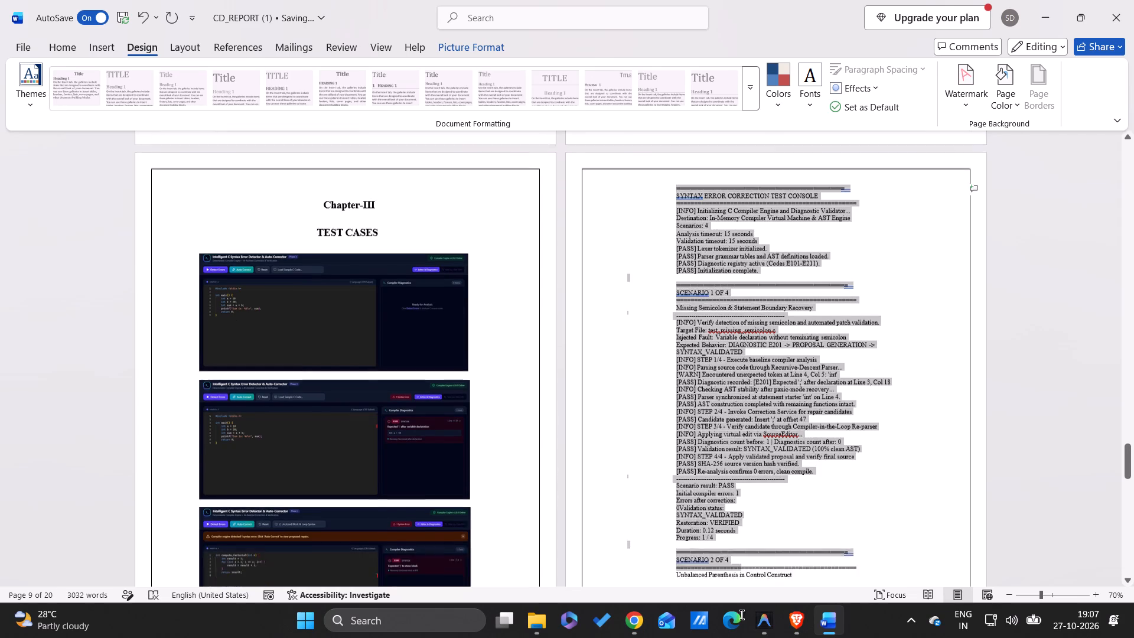
{"action": "left_click_drag", "start_coordinate": [742, 615], "coordinate": [757, 355]}
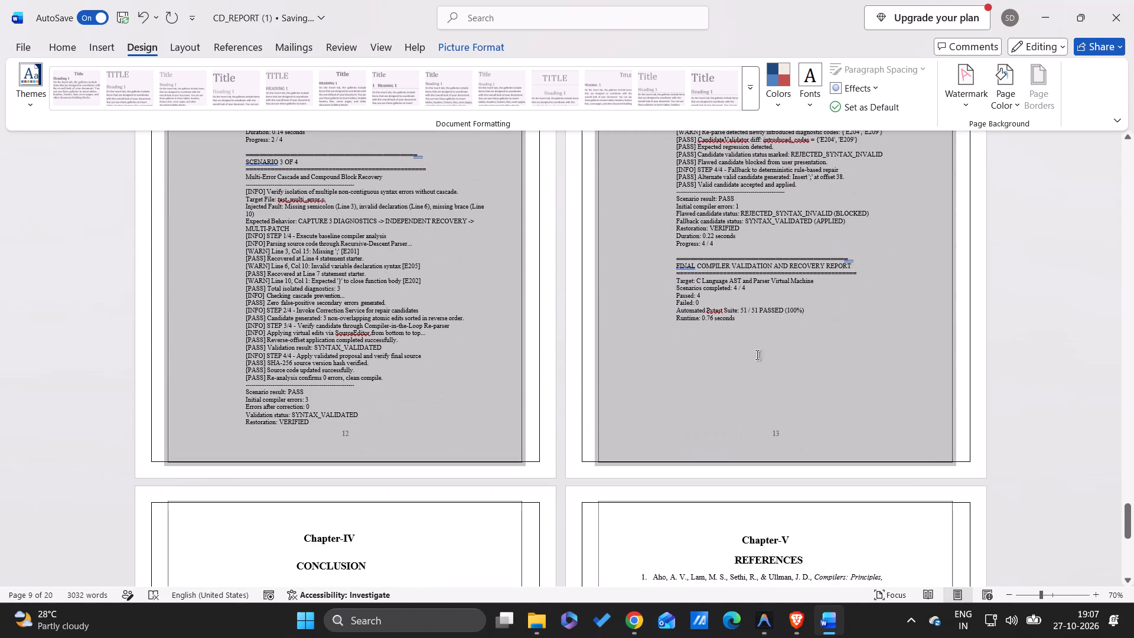
{"action": "left_click_drag", "start_coordinate": [757, 355], "coordinate": [788, 315]}
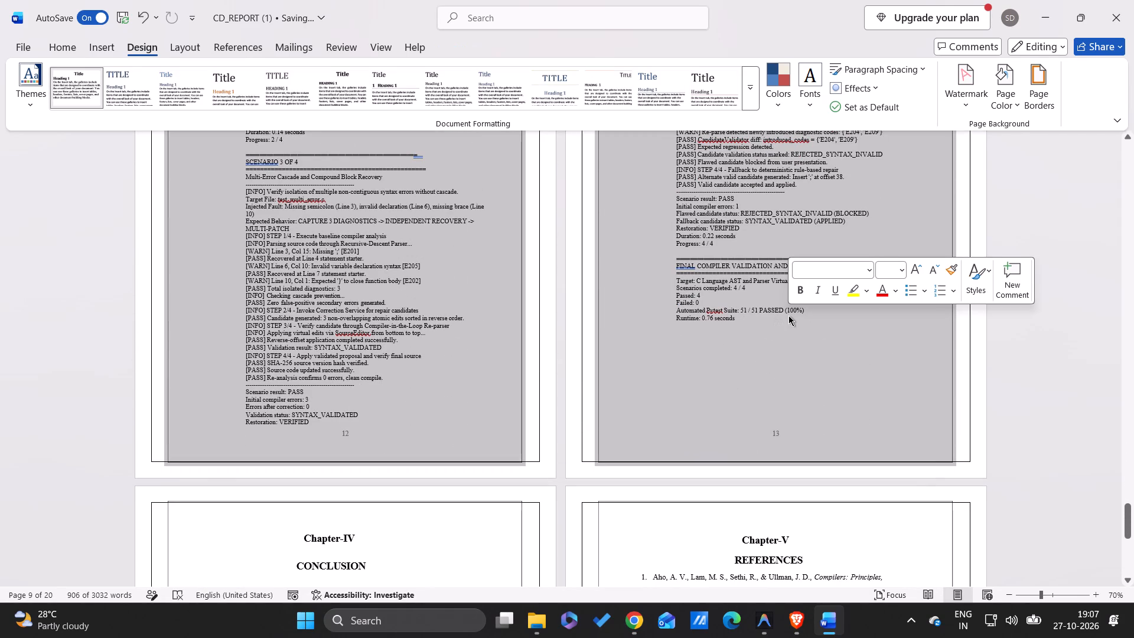
{"action": "key", "text": "Delete"}
{"action": "scroll", "coordinate": [788, 315], "scroll_direction": "down", "scroll_amount": 1}
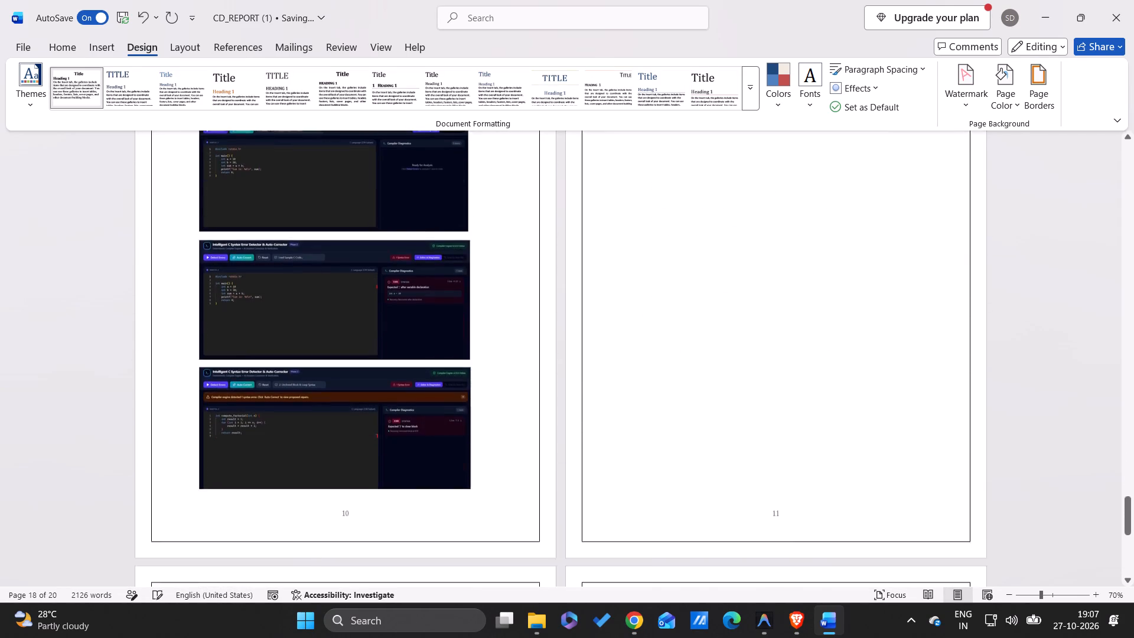
Delete the leftover inner frame shape around the Chapter-IV CONCLUSION page.
{"action": "scroll", "coordinate": [788, 315], "scroll_direction": "down", "scroll_amount": 2}
{"action": "scroll", "coordinate": [788, 315], "scroll_direction": "up", "scroll_amount": 1}
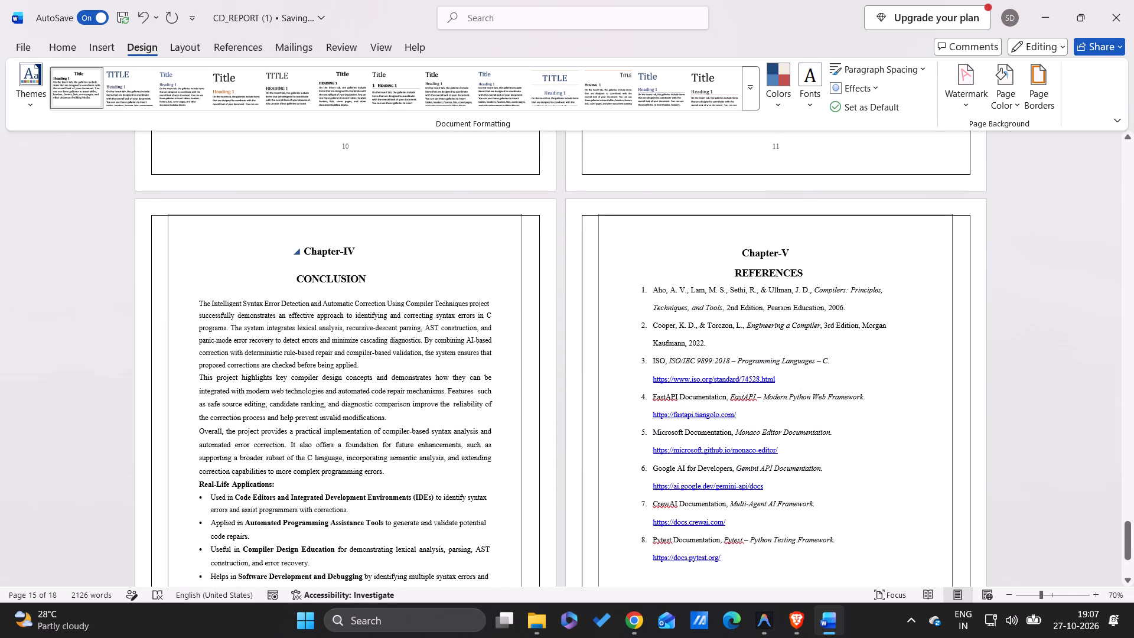
{"action": "left_click", "coordinate": [167, 242]}
{"action": "left_click", "coordinate": [170, 243]}
{"action": "key", "text": "Delete"}
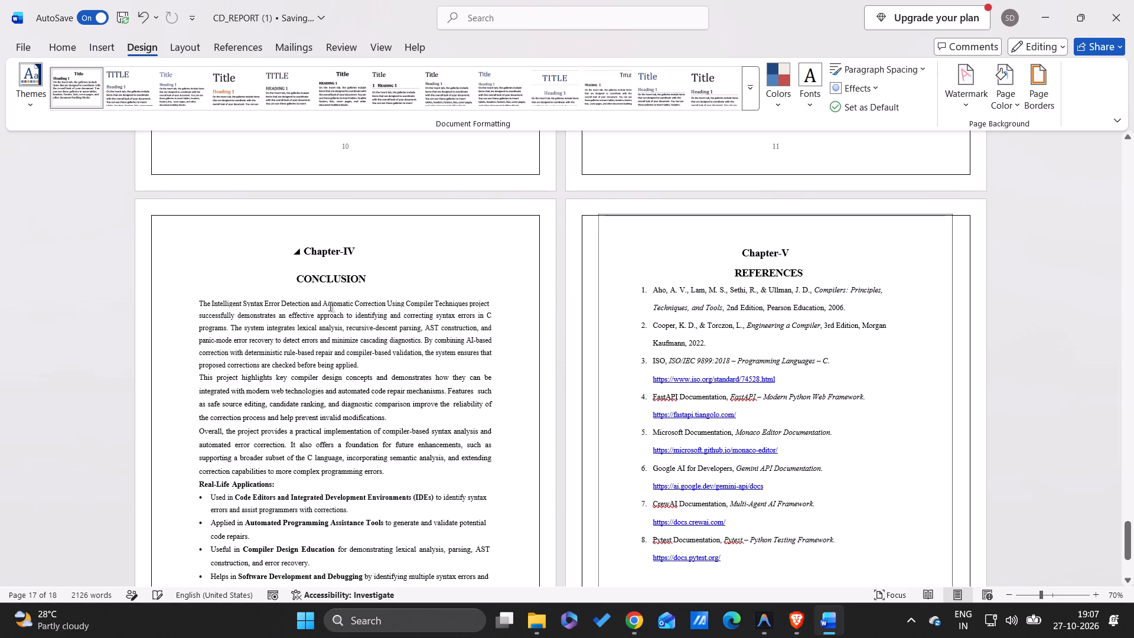
Delete the leftover inner frame shape around the Chapter-V REFERENCES page.
{"action": "scroll", "coordinate": [371, 322], "scroll_direction": "down", "scroll_amount": 1}
{"action": "scroll", "coordinate": [371, 322], "scroll_direction": "up", "scroll_amount": 1}
{"action": "scroll", "coordinate": [576, 408], "scroll_direction": "down", "scroll_amount": 1}
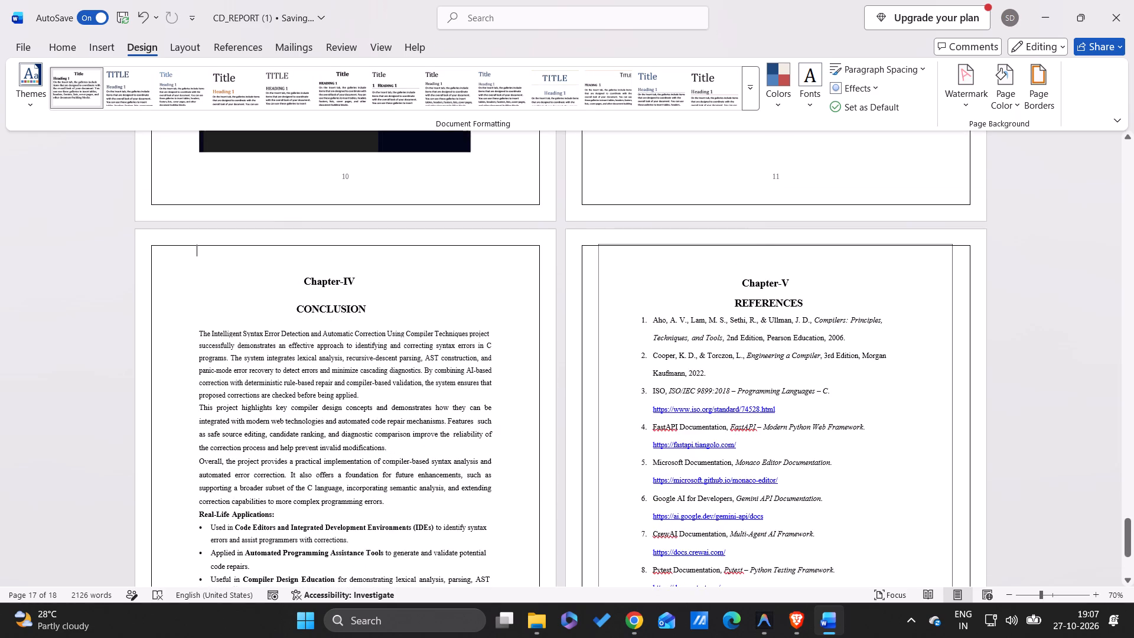
{"action": "scroll", "coordinate": [576, 408], "scroll_direction": "down", "scroll_amount": 1}
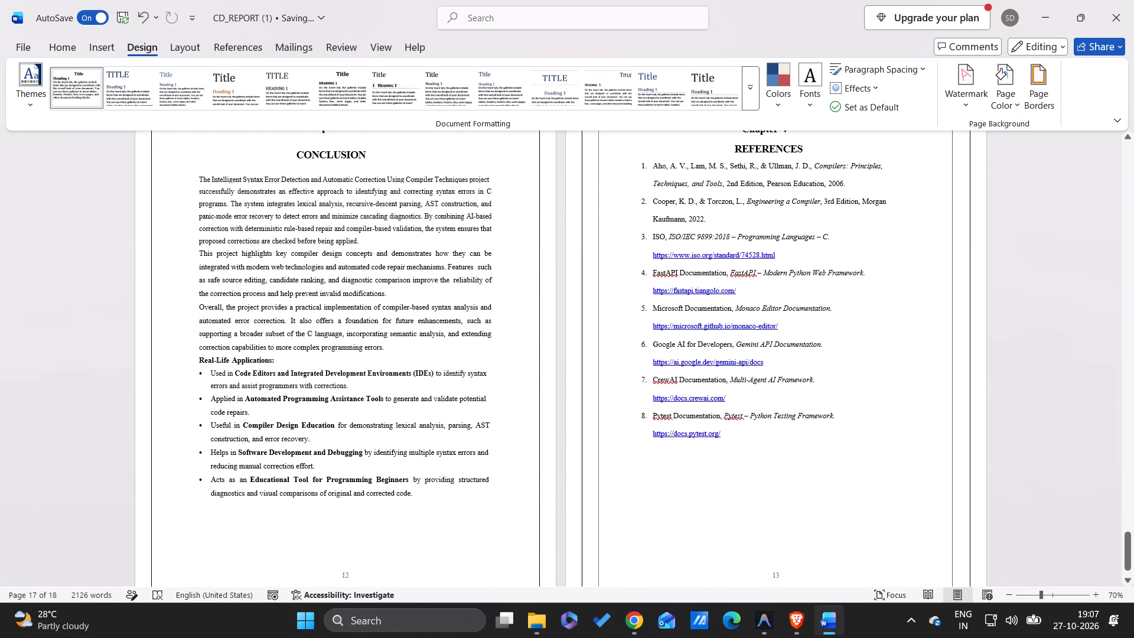
{"action": "left_click", "coordinate": [599, 363]}
{"action": "key", "text": "Delete"}
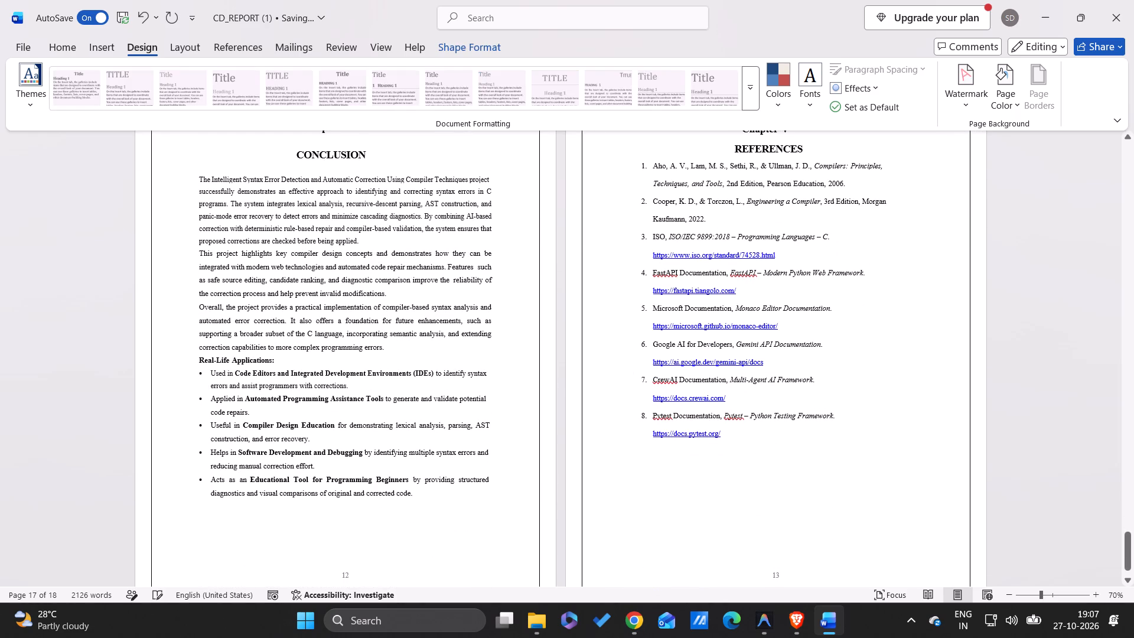
Remove the blank page between the TEST CASES page and Chapter-IV so the CONCLUSION directly follows it.
{"action": "scroll", "coordinate": [599, 363], "scroll_direction": "up", "scroll_amount": 1}
{"action": "scroll", "coordinate": [768, 384], "scroll_direction": "up", "scroll_amount": 2}
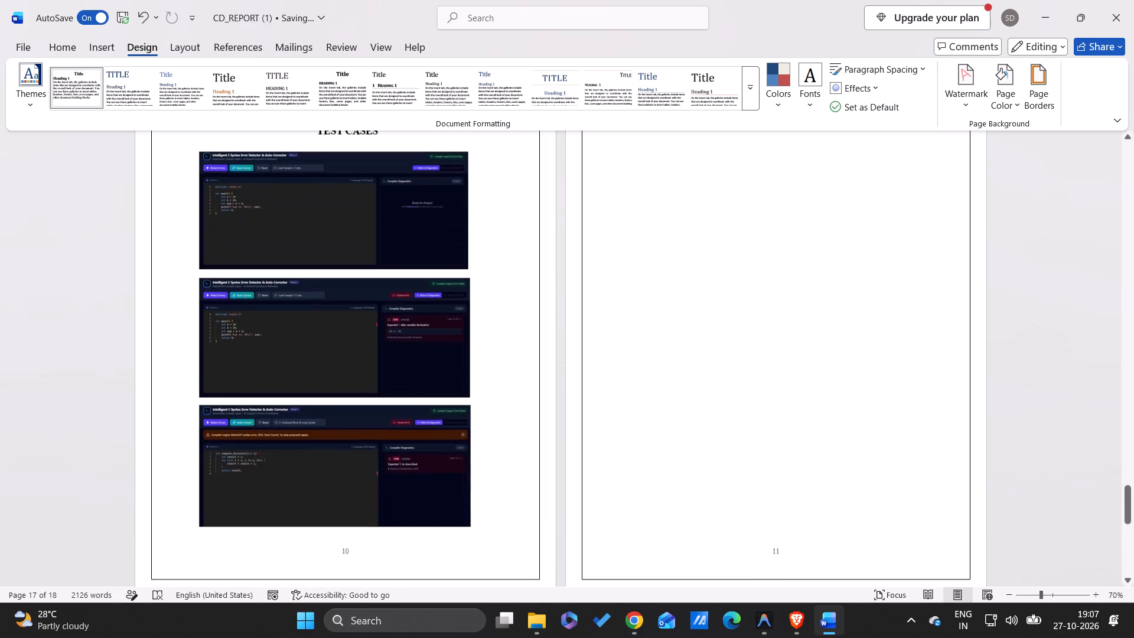
{"action": "scroll", "coordinate": [768, 384], "scroll_direction": "up", "scroll_amount": 1}
{"action": "left_click", "coordinate": [768, 384]}
{"action": "scroll", "coordinate": [768, 384], "scroll_direction": "up", "scroll_amount": 1}
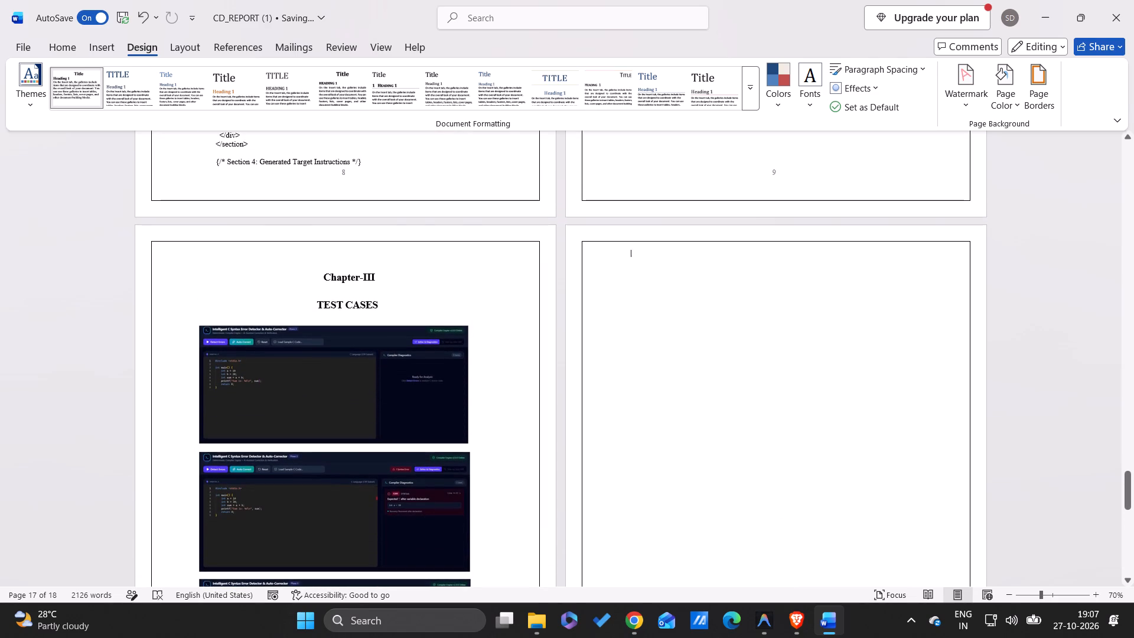
{"action": "key", "text": "Delete"}
{"action": "scroll", "coordinate": [841, 427], "scroll_direction": "down", "scroll_amount": 2}
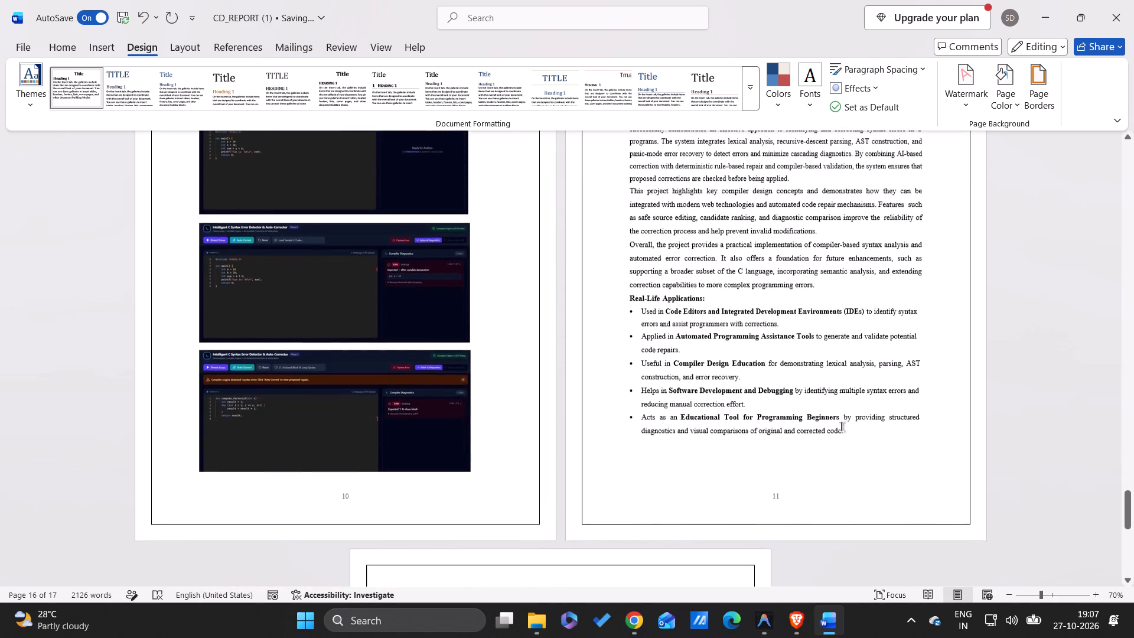
Look through the report from the cover page to the references, checking page borders, blank pages and chapter content.
{"action": "scroll", "coordinate": [841, 427], "scroll_direction": "up", "scroll_amount": 4}
{"action": "scroll", "coordinate": [841, 427], "scroll_direction": "down", "scroll_amount": 9}
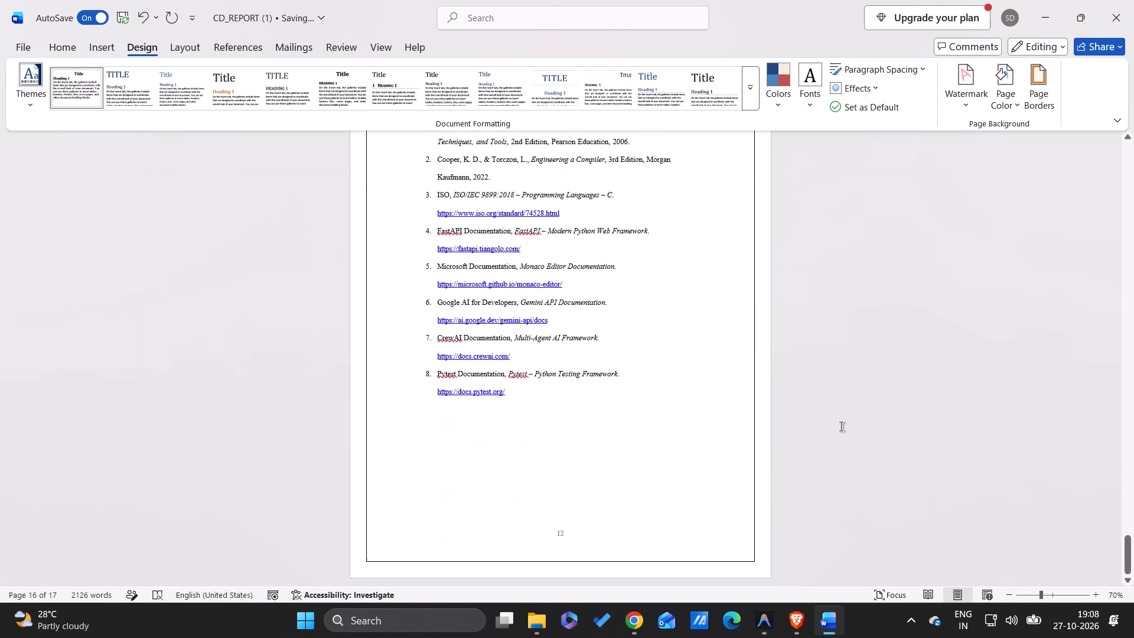
{"action": "scroll", "coordinate": [841, 427], "scroll_direction": "up", "scroll_amount": 14}
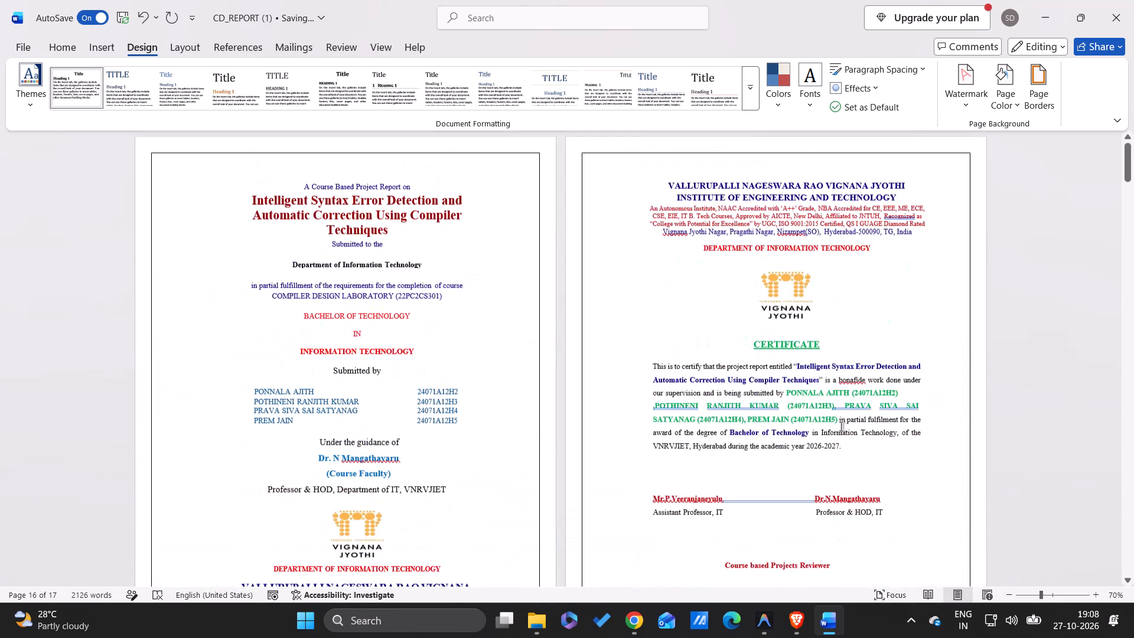
{"action": "scroll", "coordinate": [841, 427], "scroll_direction": "up", "scroll_amount": 4}
{"action": "scroll", "coordinate": [841, 427], "scroll_direction": "down", "scroll_amount": 12}
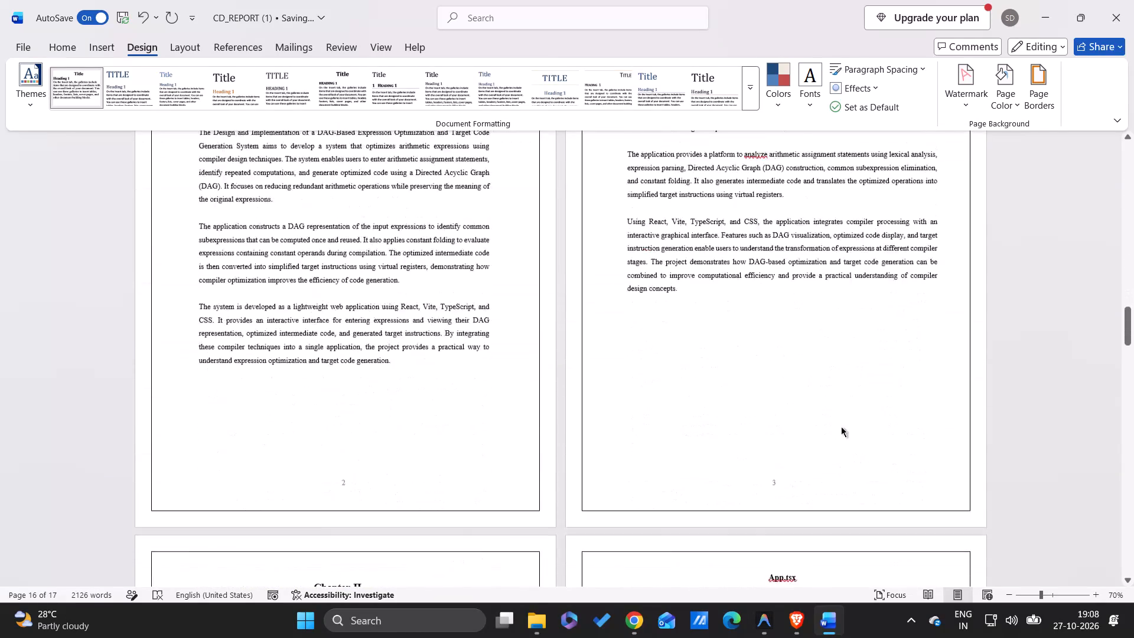
{"action": "scroll", "coordinate": [841, 427], "scroll_direction": "down", "scroll_amount": 7}
{"action": "scroll", "coordinate": [841, 427], "scroll_direction": "up", "scroll_amount": 6}
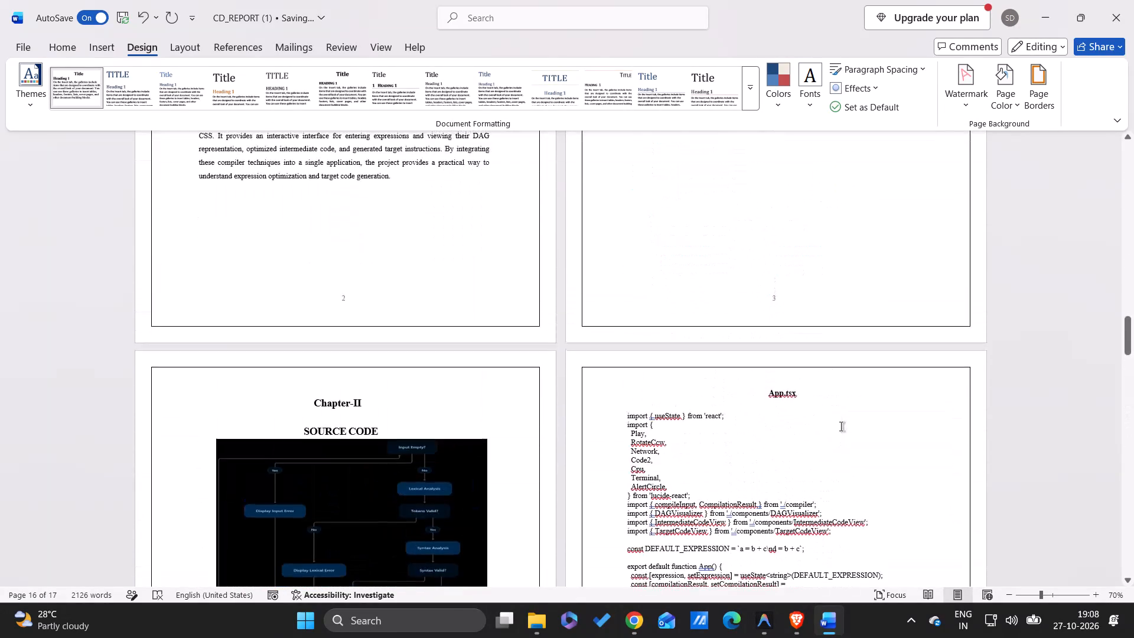
{"action": "scroll", "coordinate": [841, 427], "scroll_direction": "down", "scroll_amount": 2}
Nudge the flowchart picture under the SOURCE CODE heading slightly to the left.
{"action": "left_click_drag", "start_coordinate": [400, 379], "coordinate": [397, 379]}
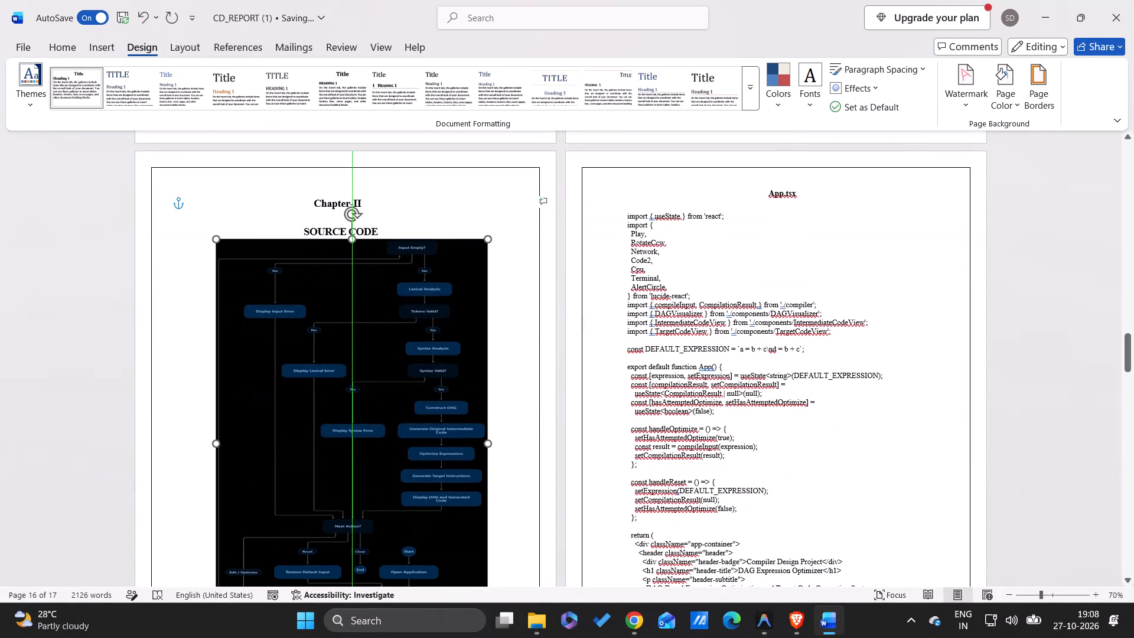
{"action": "left_click_drag", "start_coordinate": [397, 379], "coordinate": [395, 379]}
{"action": "scroll", "coordinate": [699, 385], "scroll_direction": "down", "scroll_amount": 1}
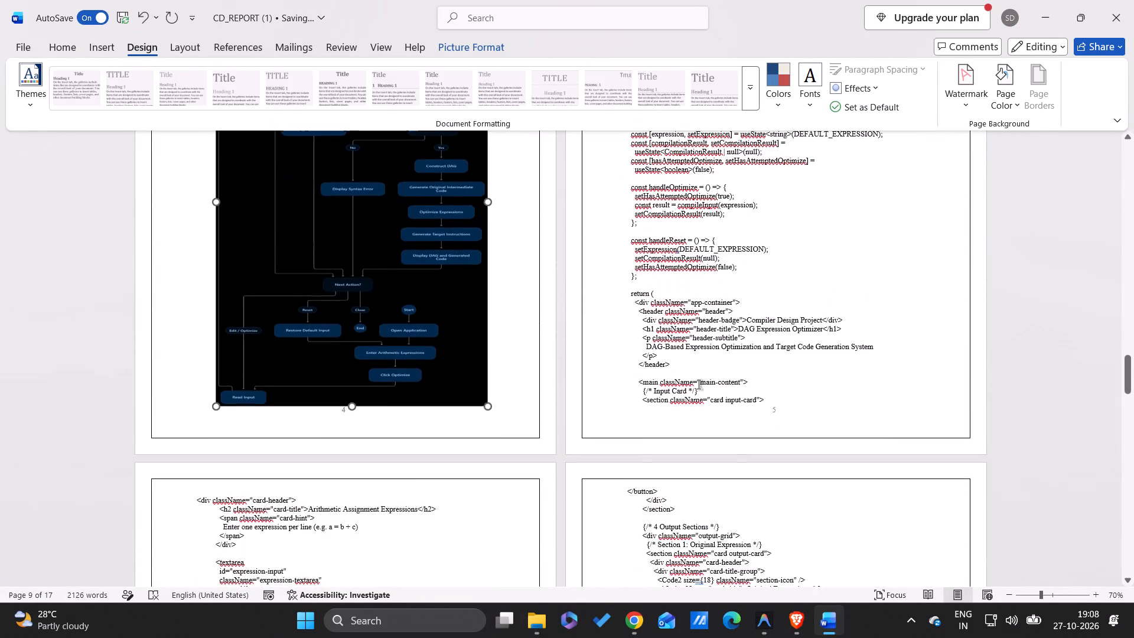
{"action": "scroll", "coordinate": [699, 385], "scroll_direction": "down", "scroll_amount": 1}
{"action": "left_click", "coordinate": [737, 399]}
Delete the first two old Intelligent C Syntax Error Detector screenshots from the Chapter-III TEST CASES page.
{"action": "scroll", "coordinate": [737, 399], "scroll_direction": "down", "scroll_amount": 6}
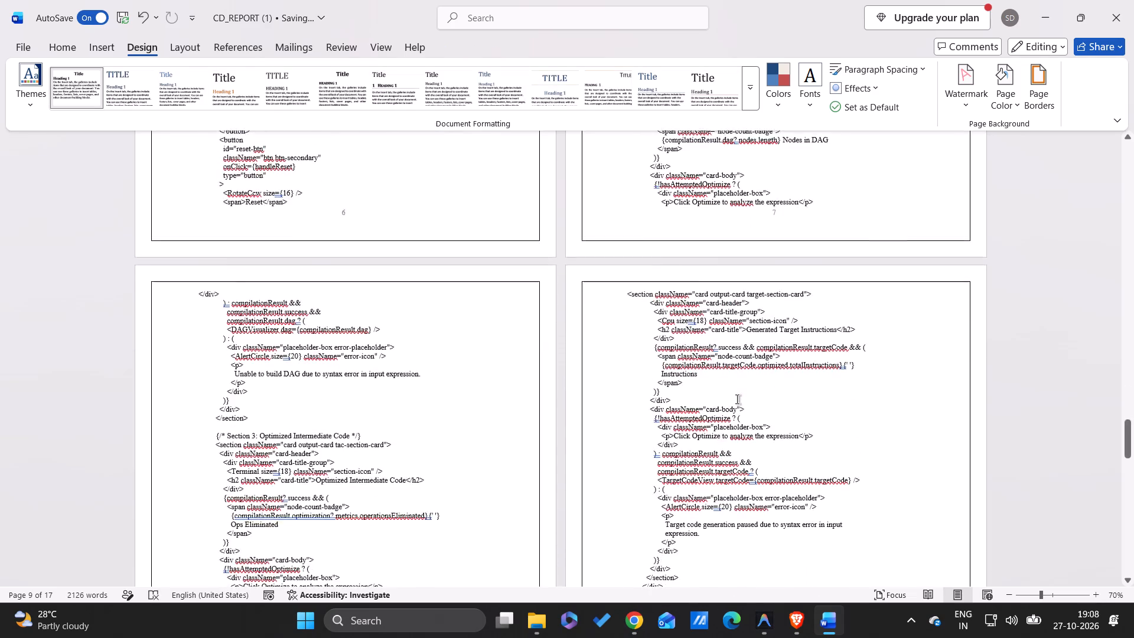
{"action": "scroll", "coordinate": [737, 399], "scroll_direction": "down", "scroll_amount": 1}
{"action": "scroll", "coordinate": [737, 399], "scroll_direction": "up", "scroll_amount": 1}
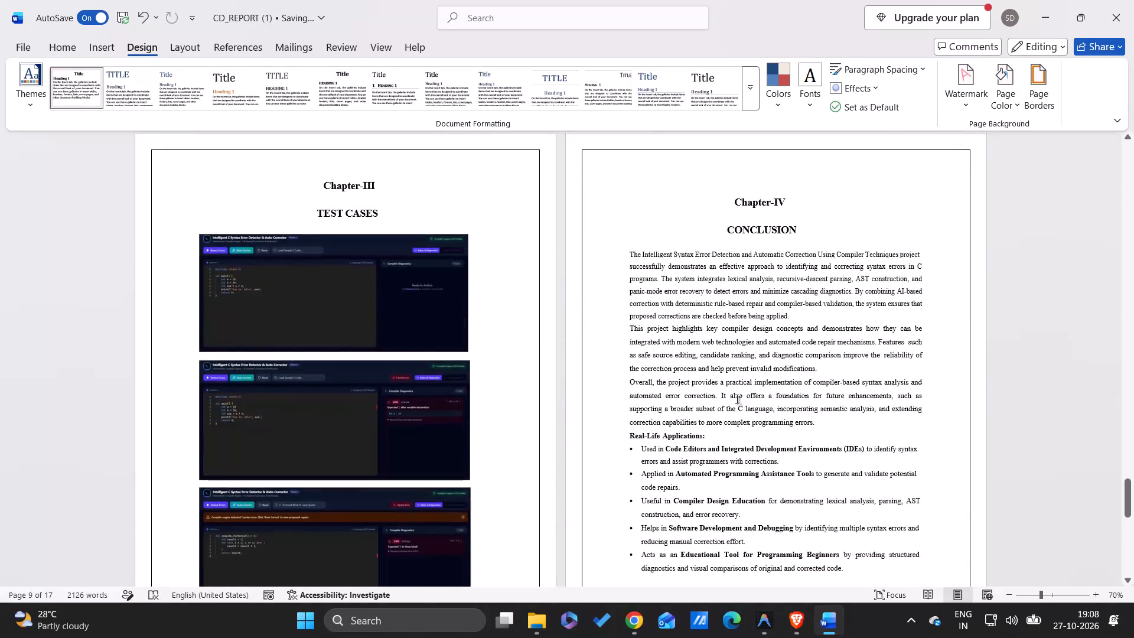
{"action": "scroll", "coordinate": [307, 270], "scroll_direction": "up", "scroll_amount": 3, "text": "ctrl"}
{"action": "scroll", "coordinate": [307, 270], "scroll_direction": "right", "scroll_amount": 2}
{"action": "scroll", "coordinate": [307, 270], "scroll_direction": "down", "scroll_amount": 1}
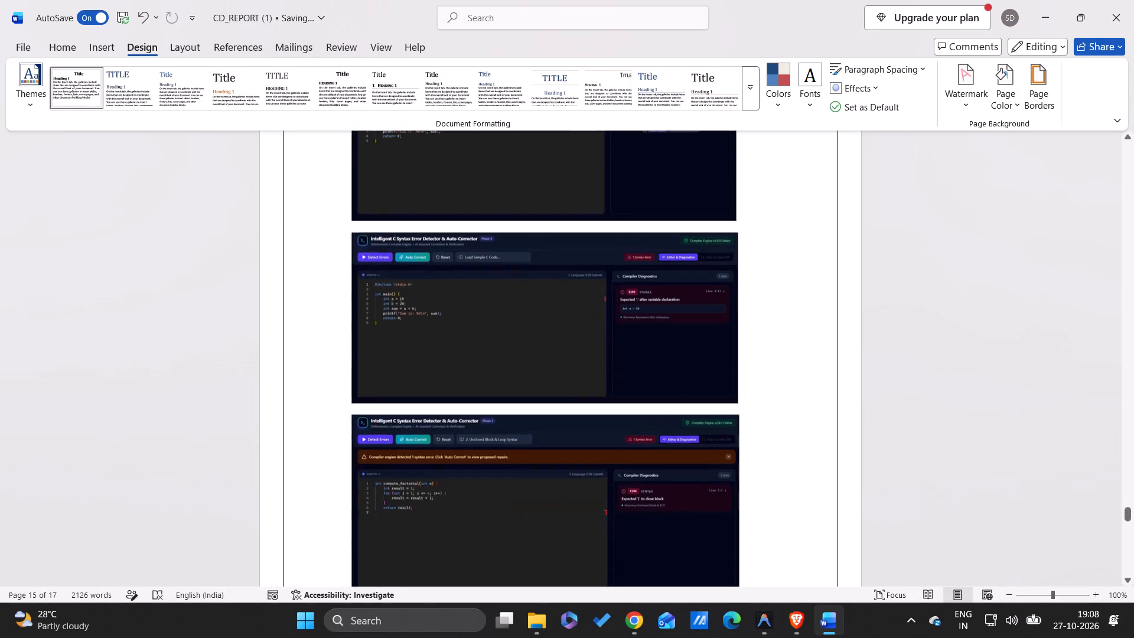
{"action": "scroll", "coordinate": [597, 310], "scroll_direction": "up", "scroll_amount": 1}
{"action": "left_click", "coordinate": [679, 323]}
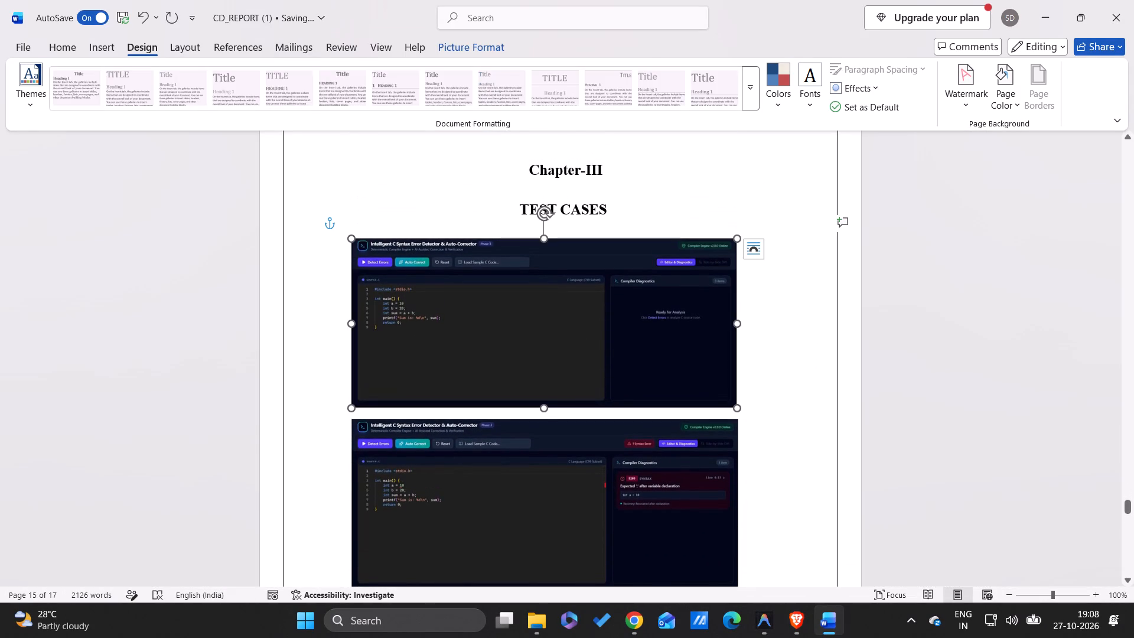
{"action": "key", "text": "Delete"}
{"action": "scroll", "coordinate": [632, 409], "scroll_direction": "down", "scroll_amount": 1}
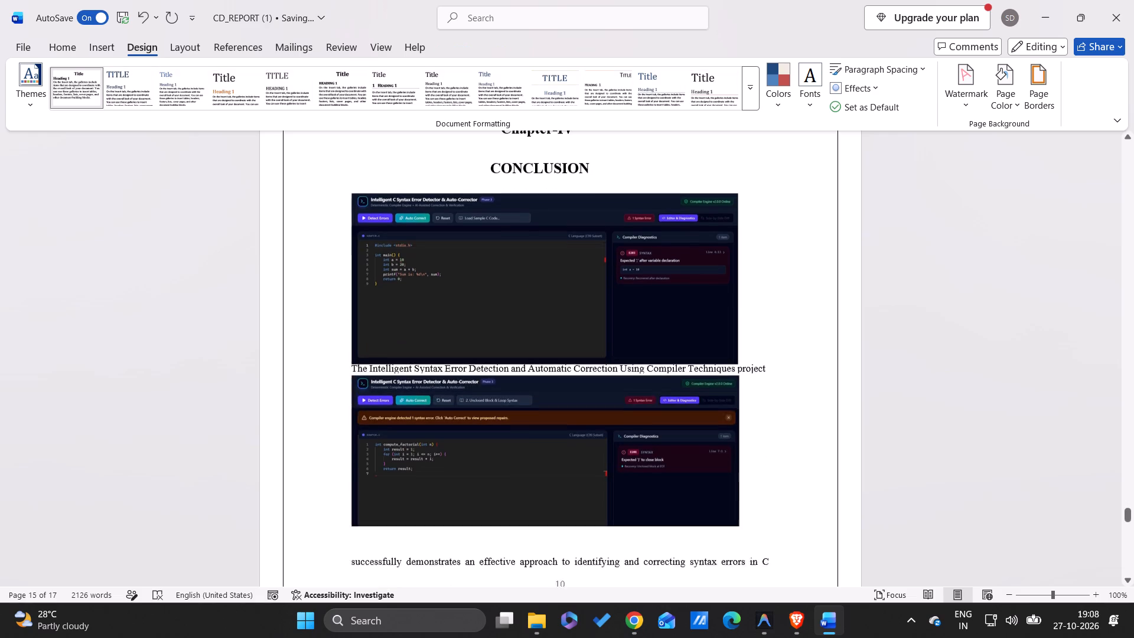
{"action": "left_click", "coordinate": [587, 292]}
{"action": "key", "text": "Delete"}
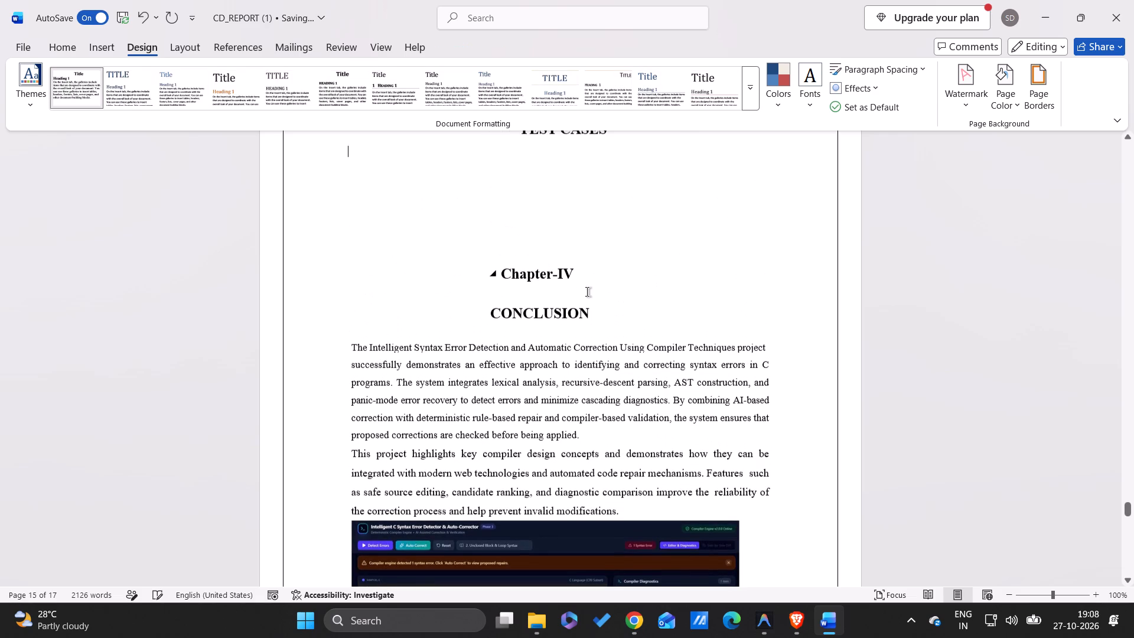
Insert blank lines above the Chapter-IV heading to push it onto the page after TEST CASES.
{"action": "left_click", "coordinate": [497, 265]}
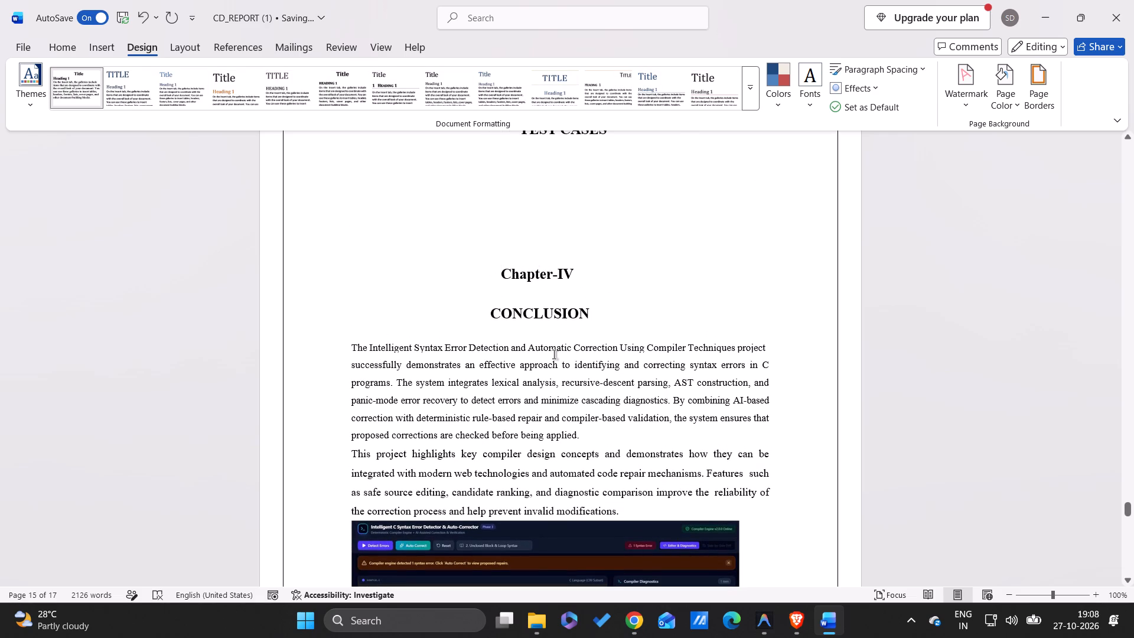
{"action": "key", "text": "Return"}
{"action": "key", "text": "Return"}
{"action": "key", "text": "Return"}
{"action": "key", "text": "Return"}
{"action": "key", "text": "Return"}
{"action": "key", "text": "Return"}
{"action": "key", "text": "Return"}
{"action": "scroll", "coordinate": [554, 354], "scroll_direction": "down", "scroll_amount": 1}
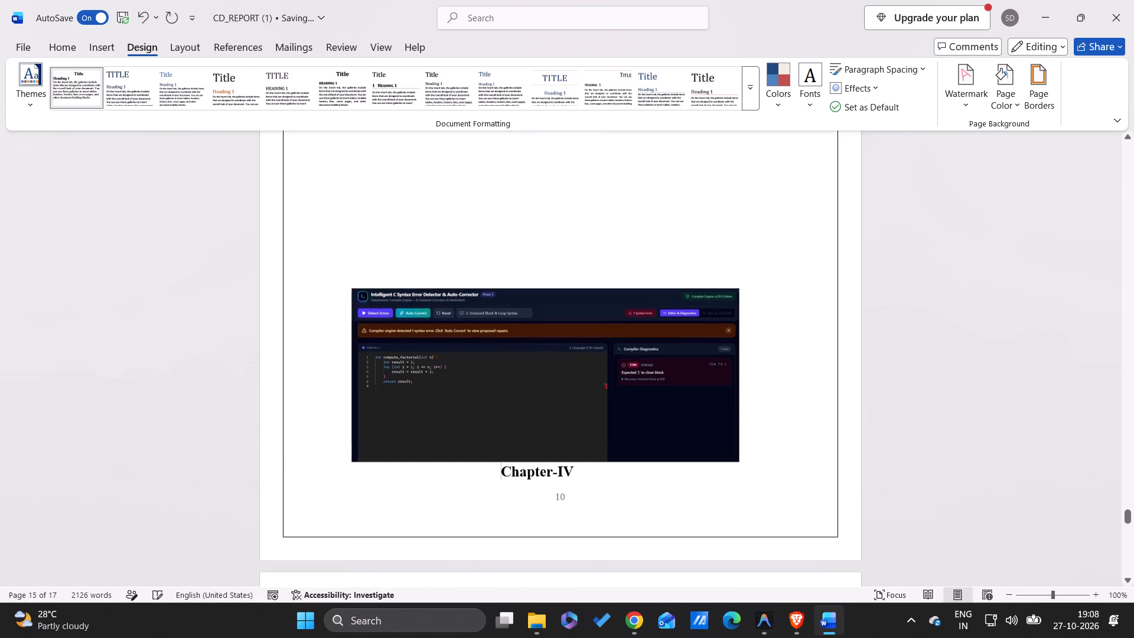
{"action": "key", "text": "Return"}
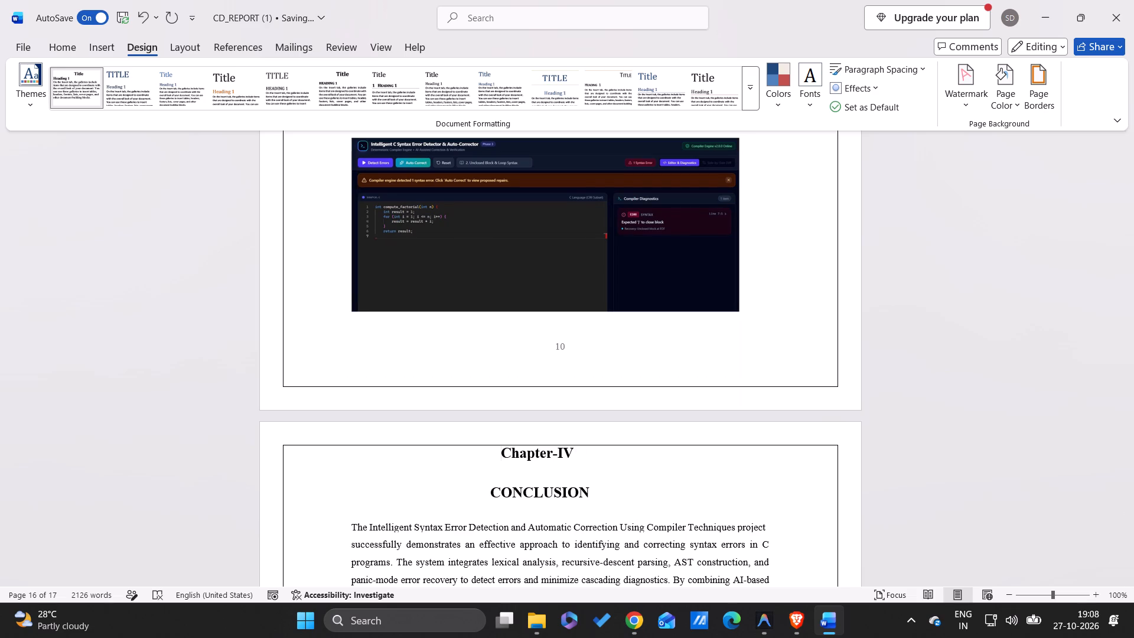
Delete the last old syntax error detector screenshot from the TEST CASES page.
{"action": "left_click", "coordinate": [542, 271]}
{"action": "key", "text": "Delete"}
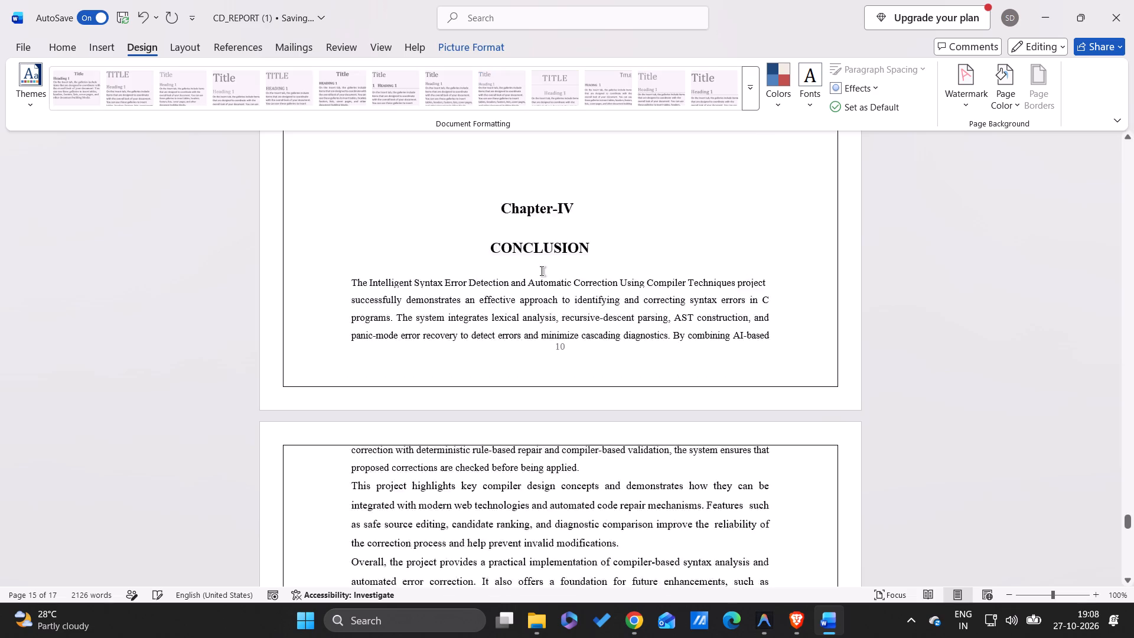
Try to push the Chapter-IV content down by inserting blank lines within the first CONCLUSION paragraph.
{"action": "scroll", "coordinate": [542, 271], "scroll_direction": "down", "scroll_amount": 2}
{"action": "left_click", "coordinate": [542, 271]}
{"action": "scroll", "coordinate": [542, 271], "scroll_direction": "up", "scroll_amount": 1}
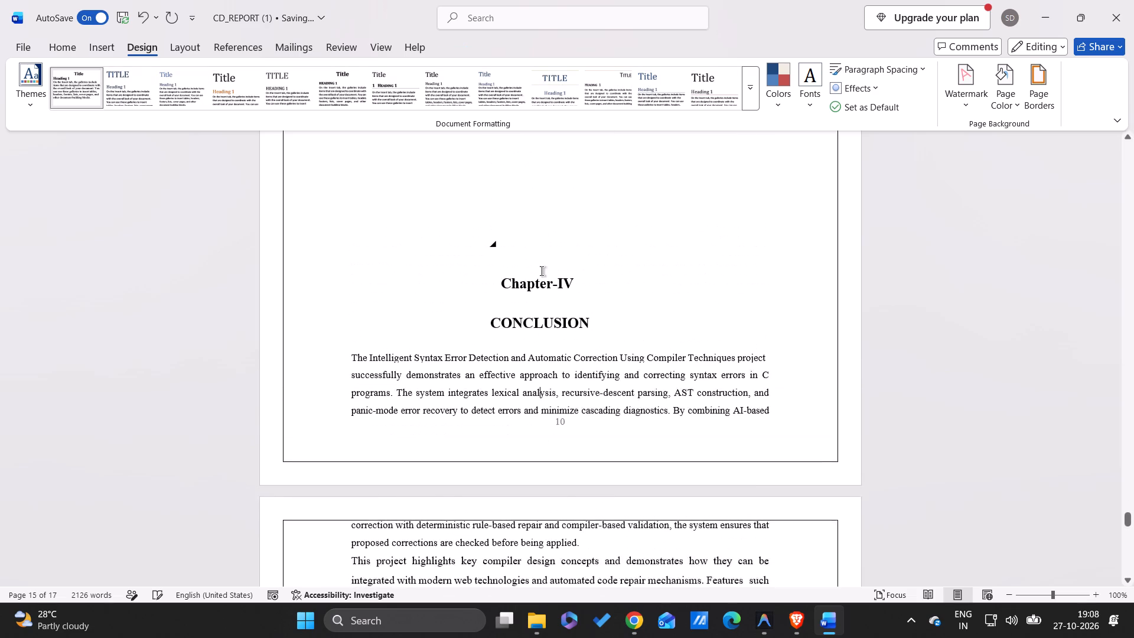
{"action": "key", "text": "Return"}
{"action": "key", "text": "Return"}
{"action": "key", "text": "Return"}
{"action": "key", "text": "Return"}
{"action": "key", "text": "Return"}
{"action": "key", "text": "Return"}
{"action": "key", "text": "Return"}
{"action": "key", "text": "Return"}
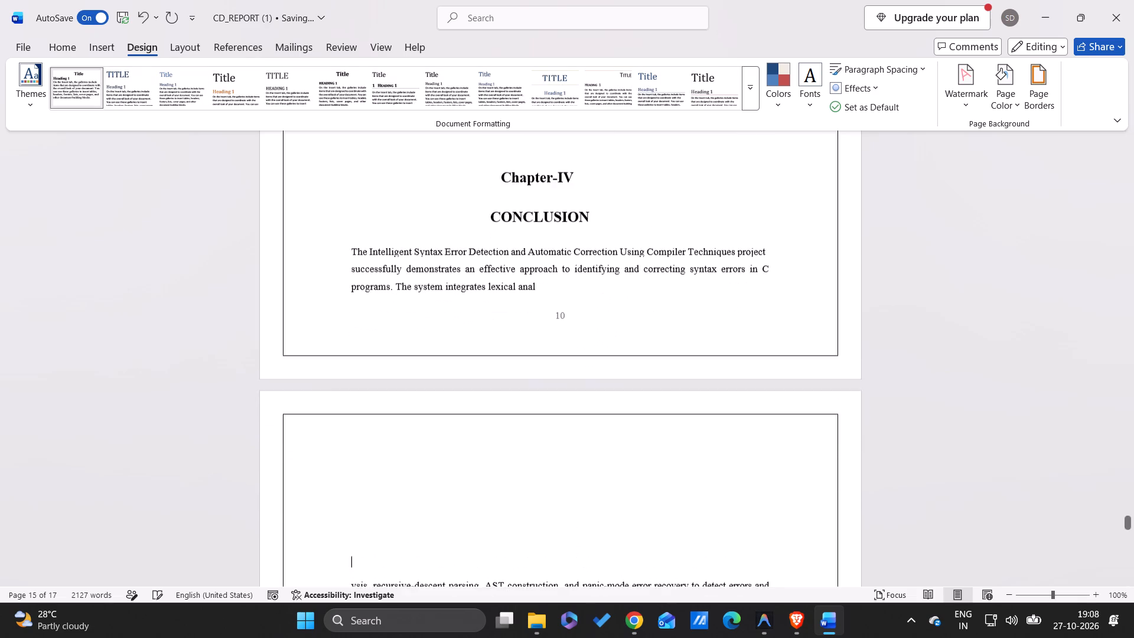
Insert five more blank lines above the Chapter-IV heading to move it back onto the page after TEST CASES.
{"action": "scroll", "coordinate": [542, 271], "scroll_direction": "up", "scroll_amount": 3}
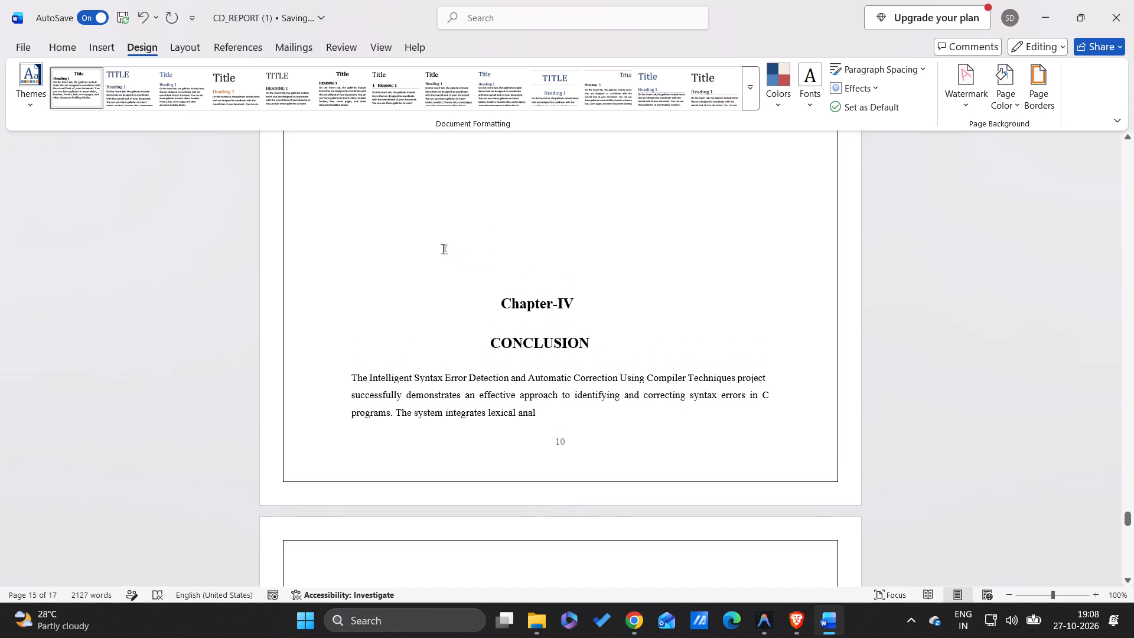
{"action": "left_click", "coordinate": [443, 249]}
{"action": "key", "text": "Return"}
{"action": "key", "text": "Return"}
{"action": "key", "text": "Return"}
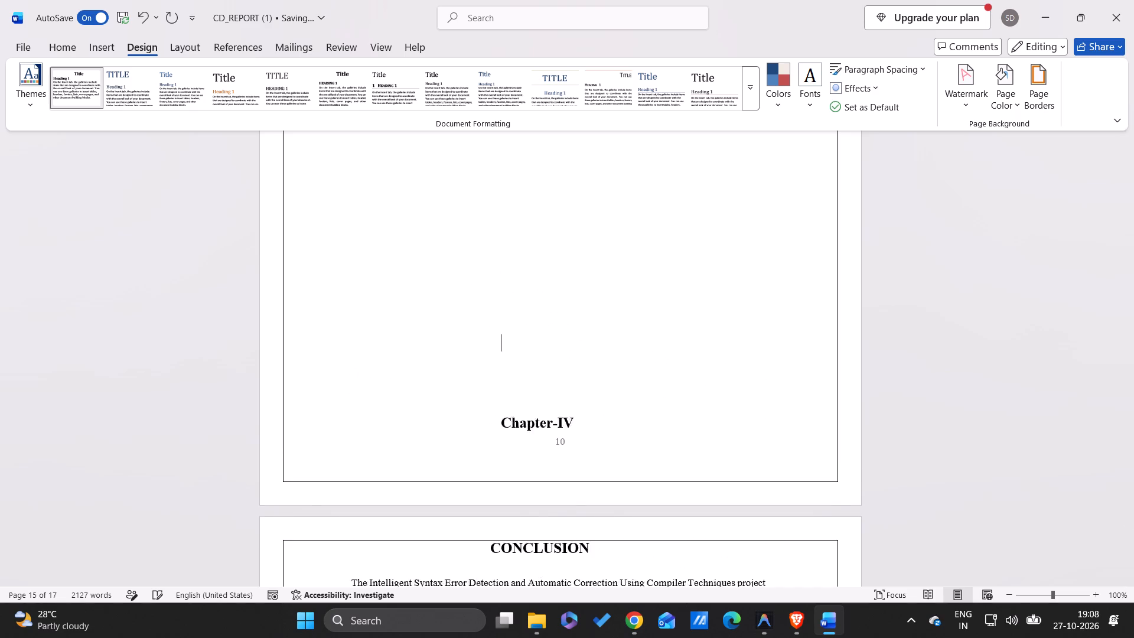
{"action": "key", "text": "Return"}
{"action": "key", "text": "Return"}
{"action": "scroll", "coordinate": [471, 281], "scroll_direction": "down", "scroll_amount": 3}
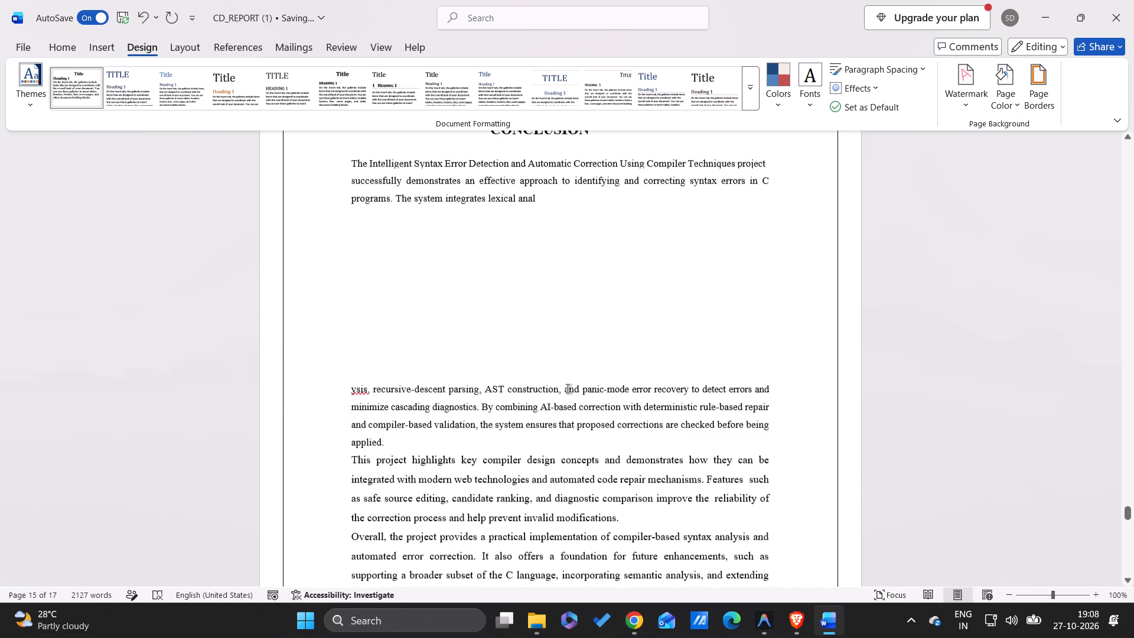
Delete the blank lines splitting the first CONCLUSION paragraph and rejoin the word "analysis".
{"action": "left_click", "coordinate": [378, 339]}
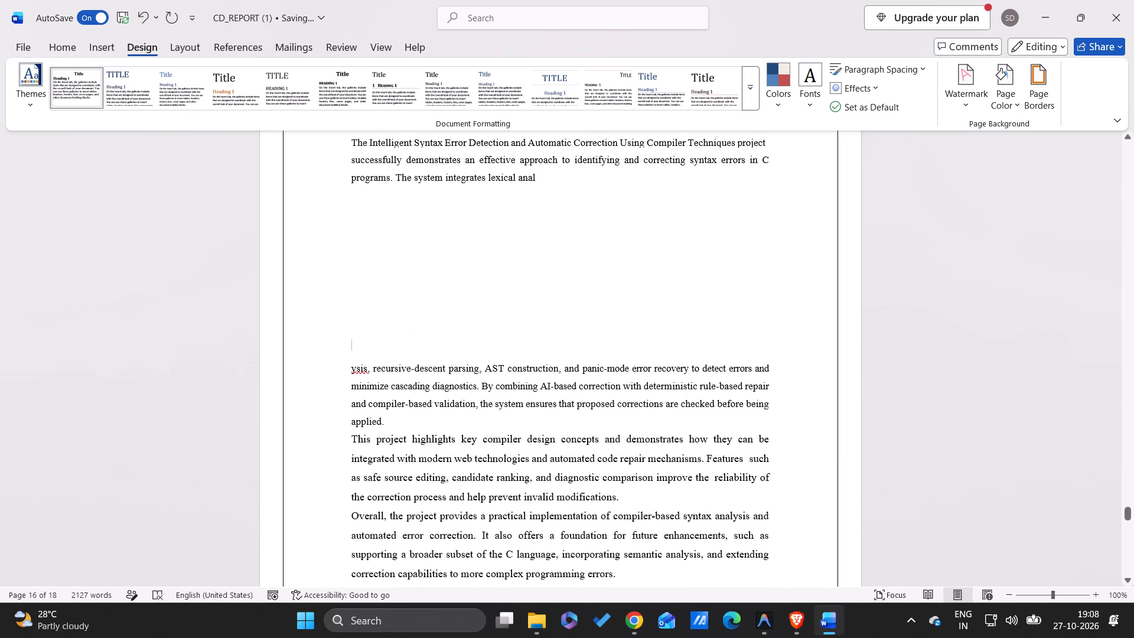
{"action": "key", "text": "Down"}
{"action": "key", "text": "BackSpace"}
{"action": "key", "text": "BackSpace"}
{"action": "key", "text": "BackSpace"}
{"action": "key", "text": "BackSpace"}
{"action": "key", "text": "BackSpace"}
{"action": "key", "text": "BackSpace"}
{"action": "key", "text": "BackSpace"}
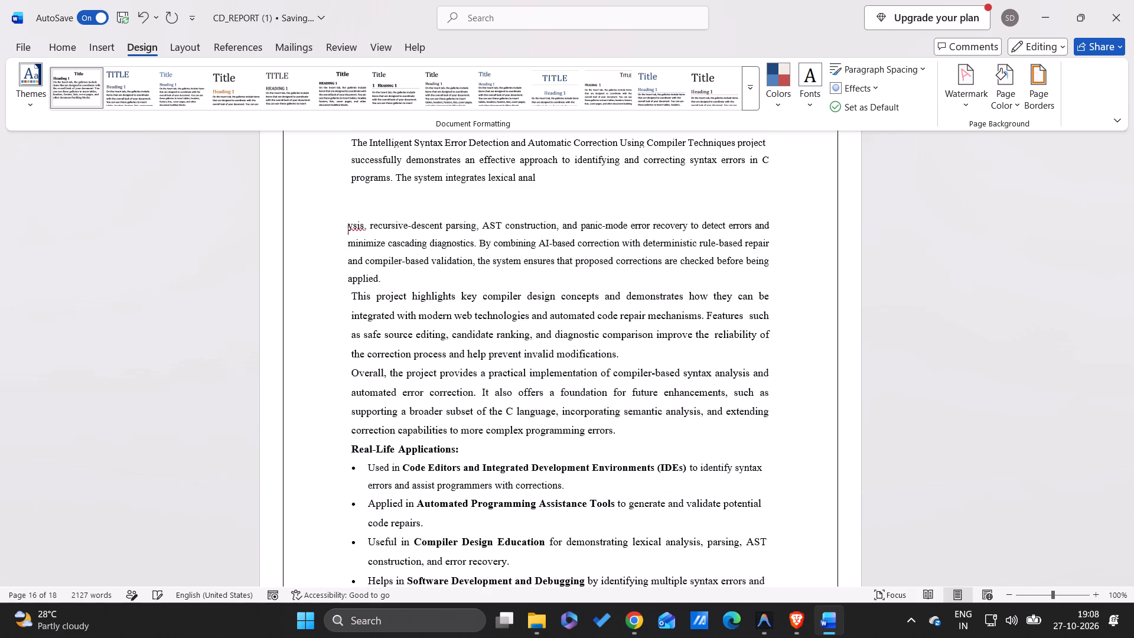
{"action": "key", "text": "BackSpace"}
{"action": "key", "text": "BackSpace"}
Delete the run of blank lines between the TEST CASES heading and the Chapter-IV heading.
{"action": "scroll", "coordinate": [452, 403], "scroll_direction": "up", "scroll_amount": 1}
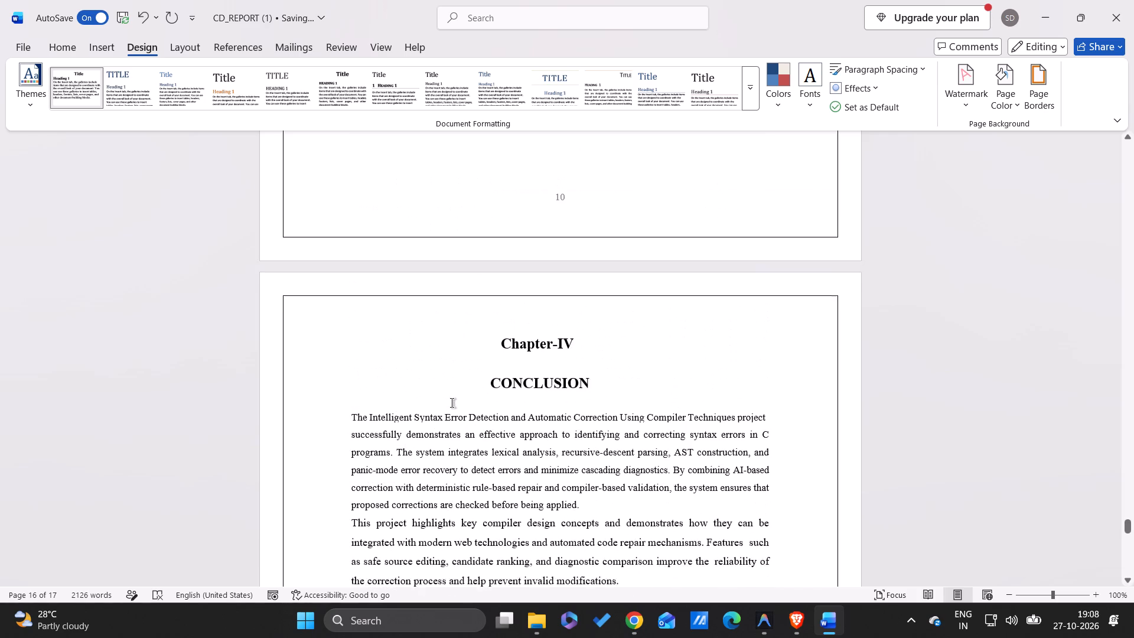
{"action": "scroll", "coordinate": [559, 389], "scroll_direction": "up", "scroll_amount": 1}
{"action": "scroll", "coordinate": [462, 379], "scroll_direction": "up", "scroll_amount": 1}
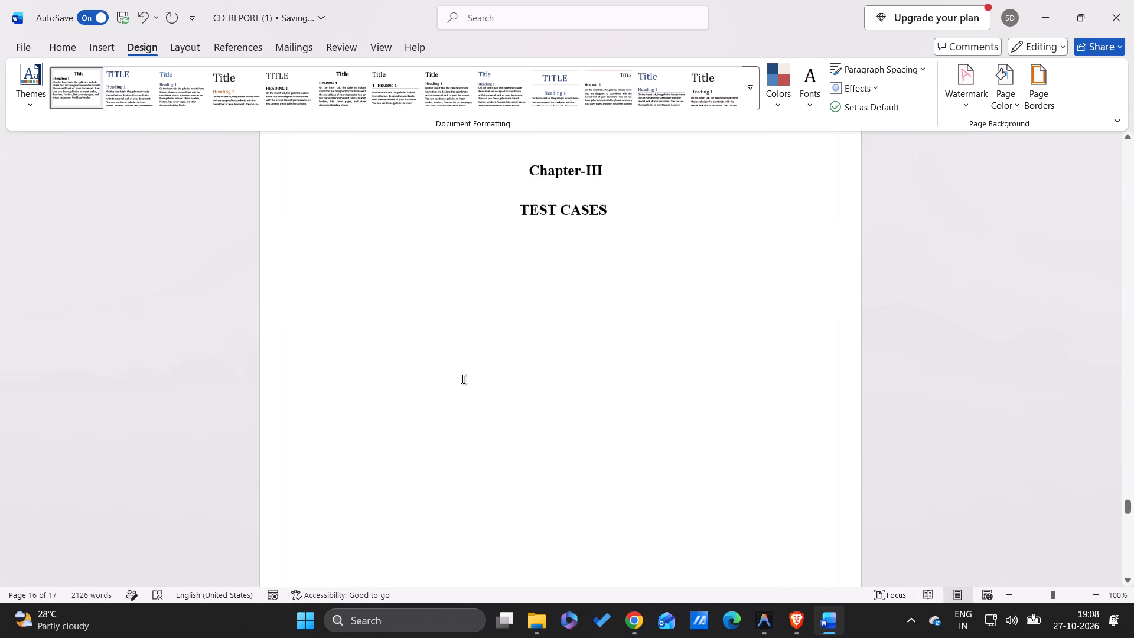
{"action": "left_click_drag", "start_coordinate": [402, 312], "coordinate": [555, 263]}
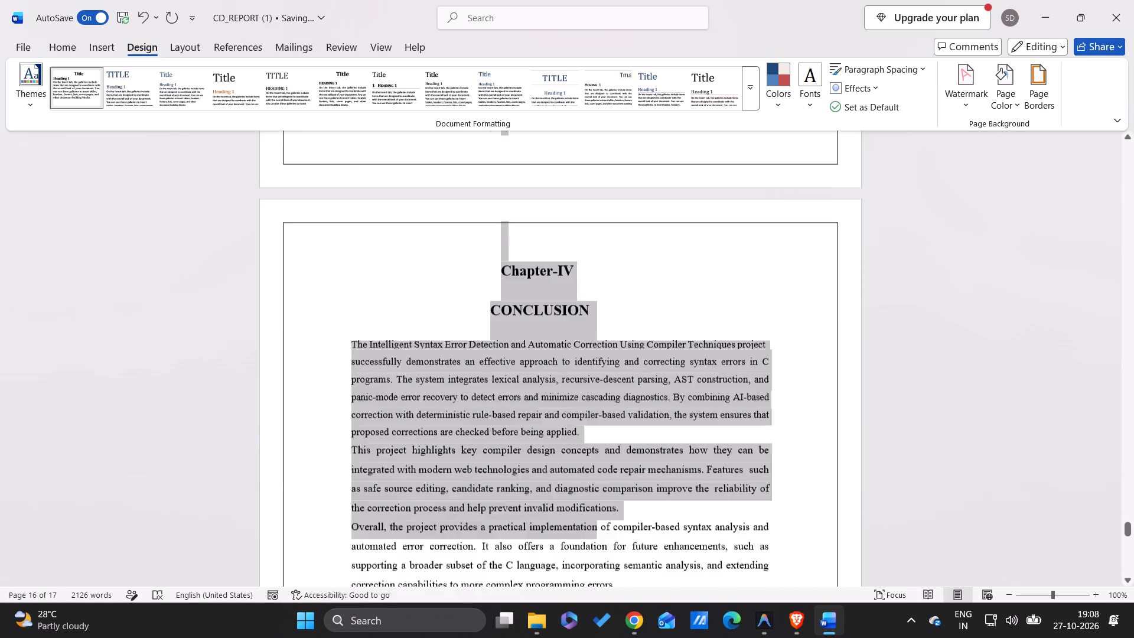
{"action": "left_click_drag", "start_coordinate": [555, 263], "coordinate": [592, 512]}
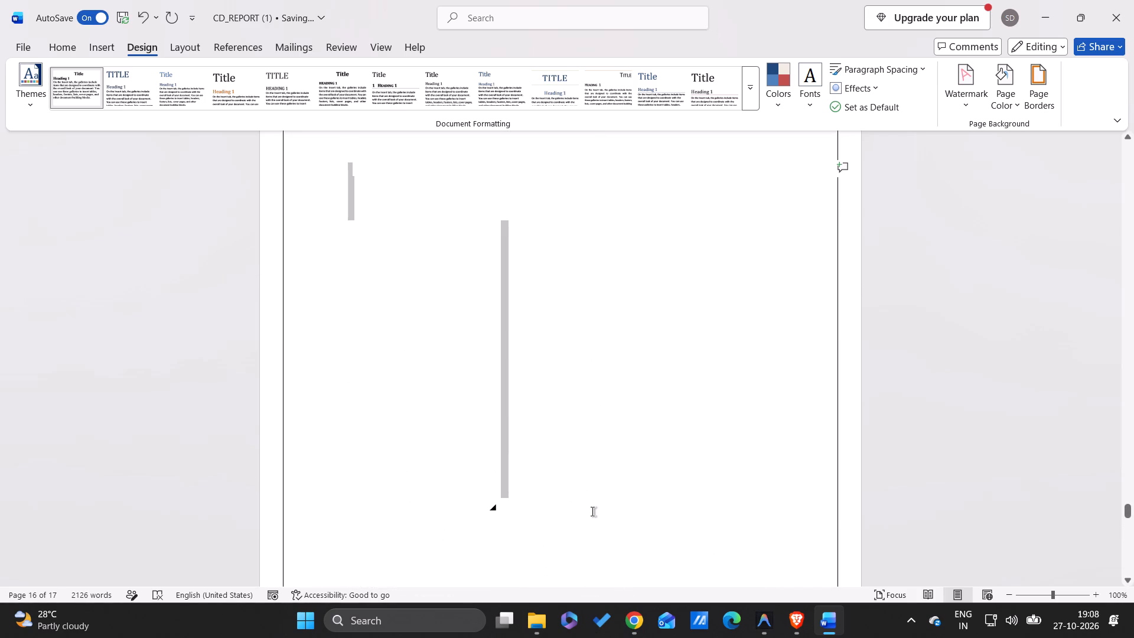
{"action": "left_click_drag", "start_coordinate": [592, 512], "coordinate": [593, 486]}
{"action": "scroll", "coordinate": [593, 486], "scroll_direction": "down", "scroll_amount": 4, "text": "ctrl"}
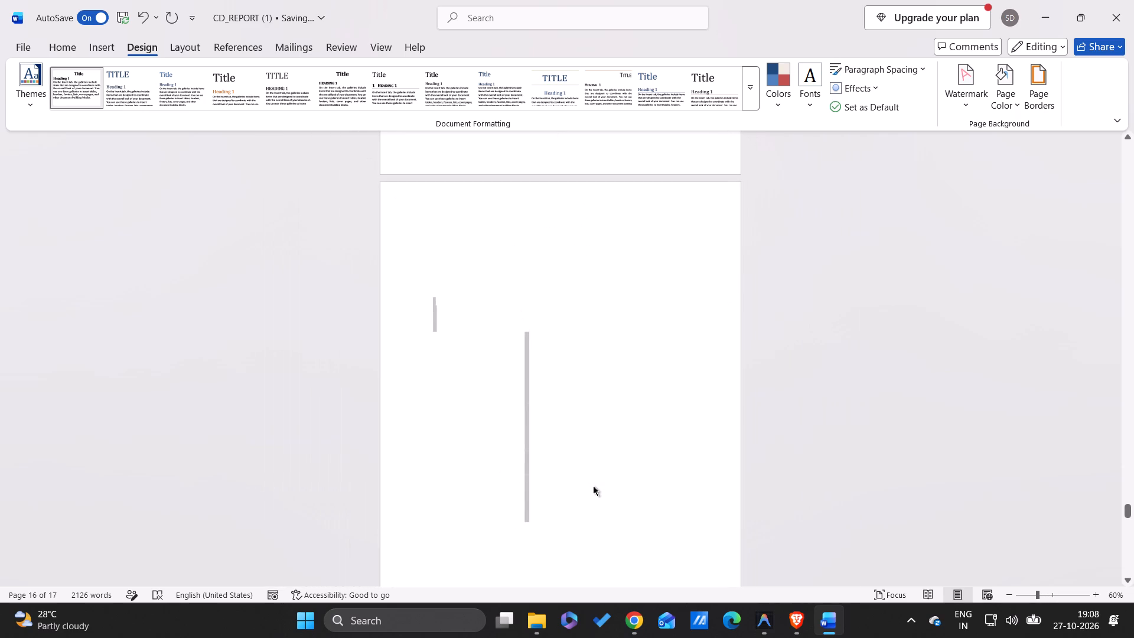
{"action": "scroll", "coordinate": [564, 486], "scroll_direction": "down", "scroll_amount": 2}
{"action": "left_click_drag", "start_coordinate": [935, 442], "coordinate": [866, 515]}
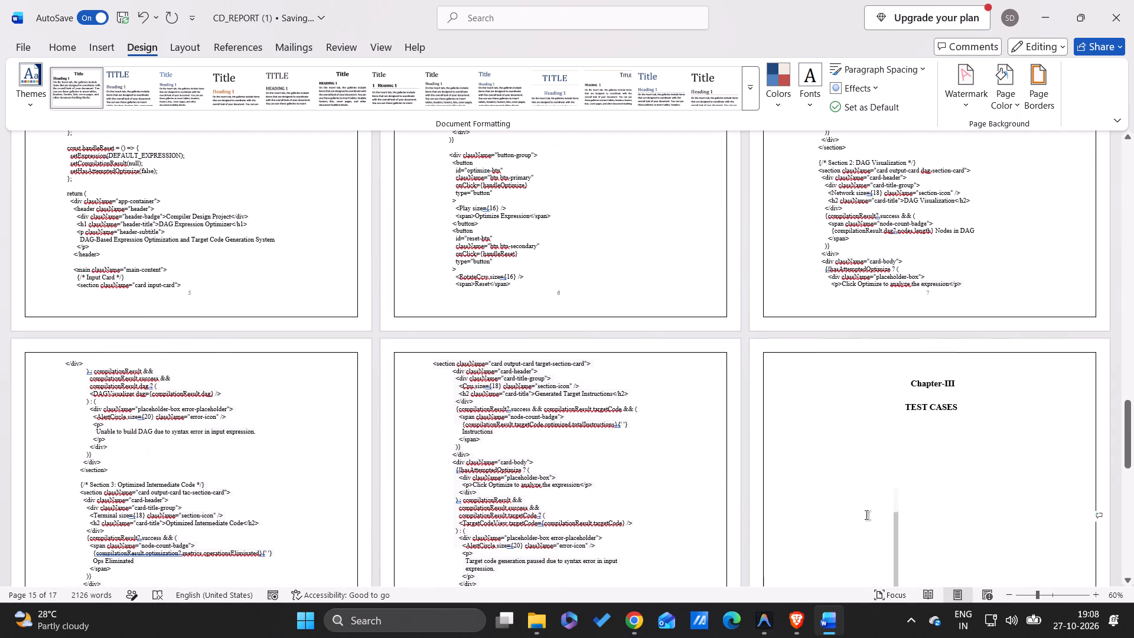
{"action": "left_click_drag", "start_coordinate": [866, 515], "coordinate": [863, 455]}
{"action": "key", "text": "Delete"}
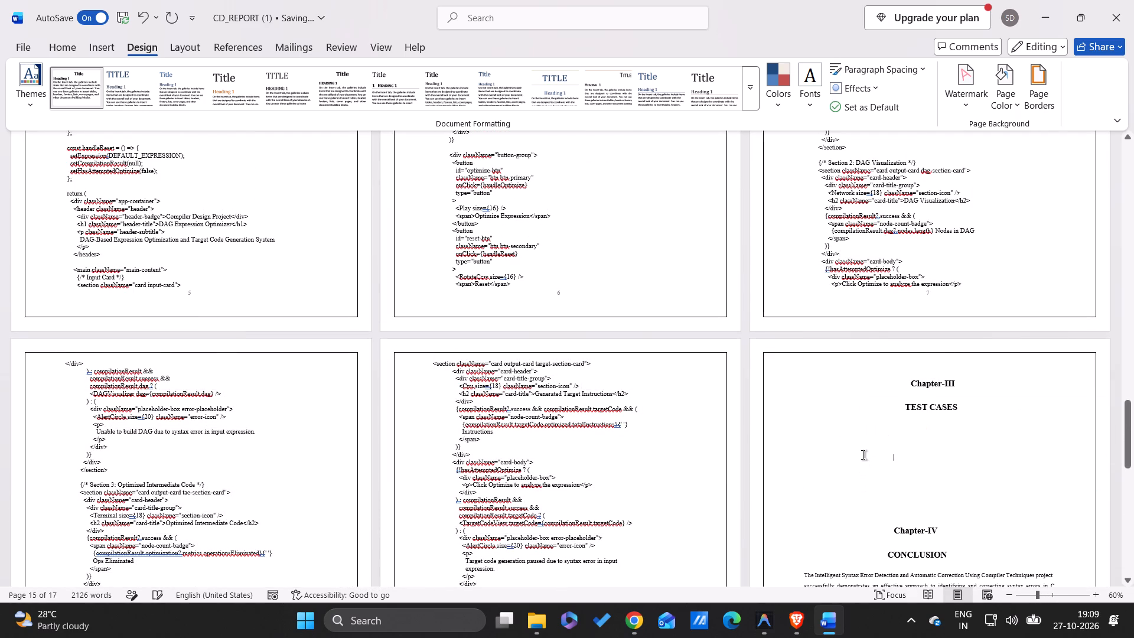
Insert eleven blank lines below the TEST CASES heading so that Chapter-IV CONCLUSION starts on the following page.
{"action": "key", "text": "Return"}
{"action": "key", "text": "Return"}
{"action": "key", "text": "Return"}
{"action": "key", "text": "Return"}
{"action": "scroll", "coordinate": [927, 431], "scroll_direction": "down", "scroll_amount": 3}
{"action": "key", "text": "Return"}
{"action": "key", "text": "Return"}
{"action": "key", "text": "Return"}
{"action": "key", "text": "Return"}
{"action": "key", "text": "Return"}
{"action": "key", "text": "Return"}
{"action": "scroll", "coordinate": [927, 431], "scroll_direction": "down", "scroll_amount": 1}
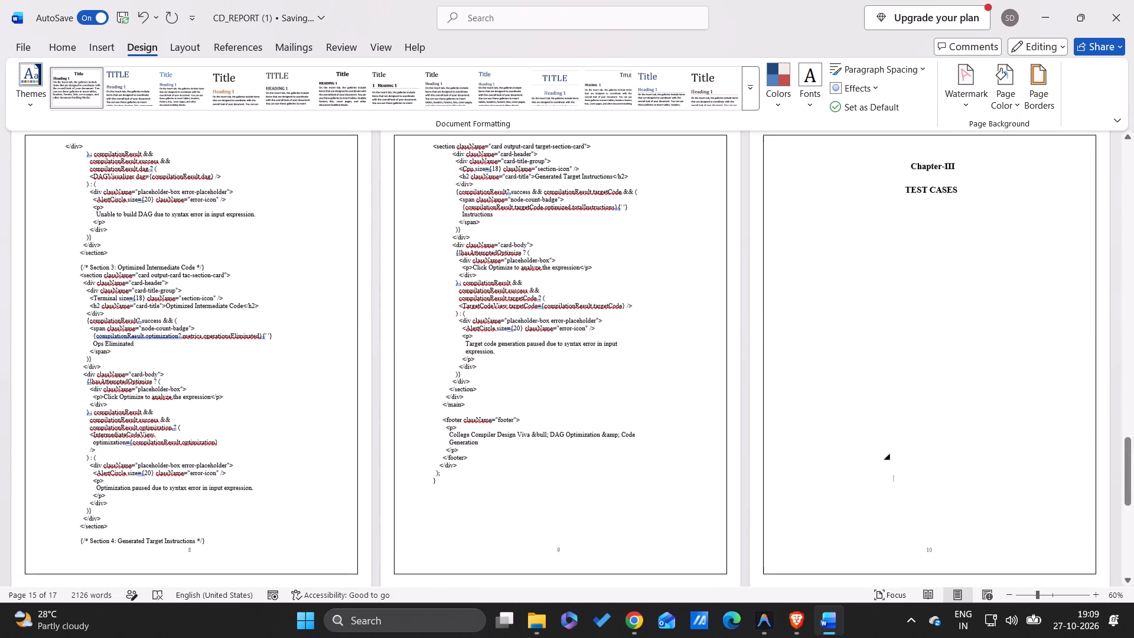
{"action": "scroll", "coordinate": [927, 431], "scroll_direction": "down", "scroll_amount": 1}
{"action": "key", "text": "Return"}
{"action": "scroll", "coordinate": [927, 431], "scroll_direction": "down", "scroll_amount": 2}
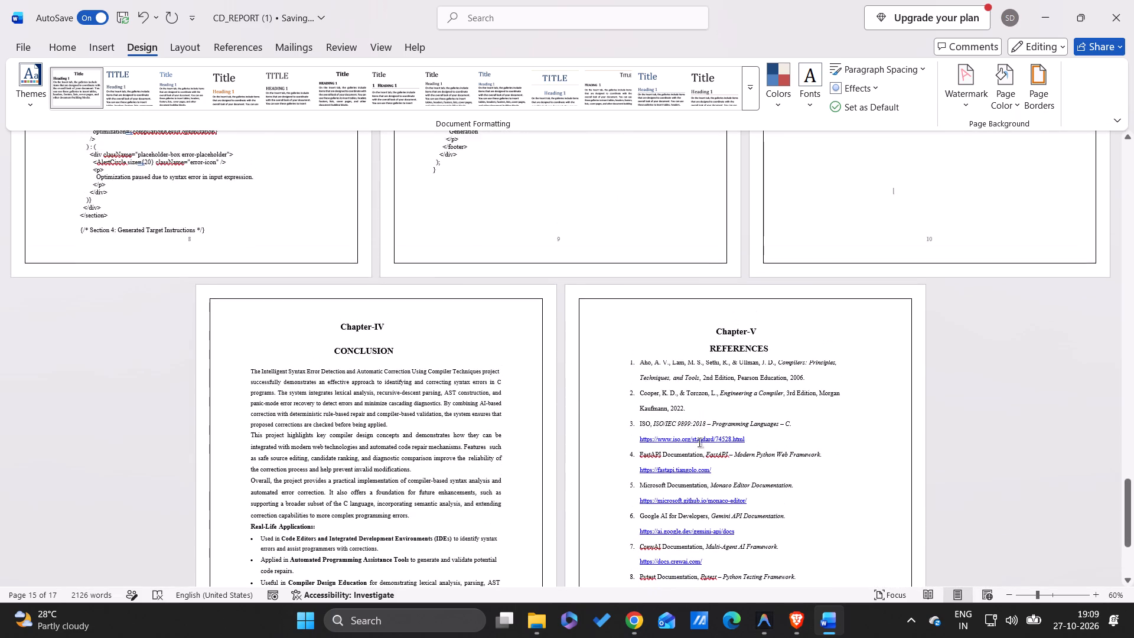
{"action": "scroll", "coordinate": [699, 442], "scroll_direction": "down", "scroll_amount": 1}
{"action": "scroll", "coordinate": [699, 442], "scroll_direction": "up", "scroll_amount": 1}
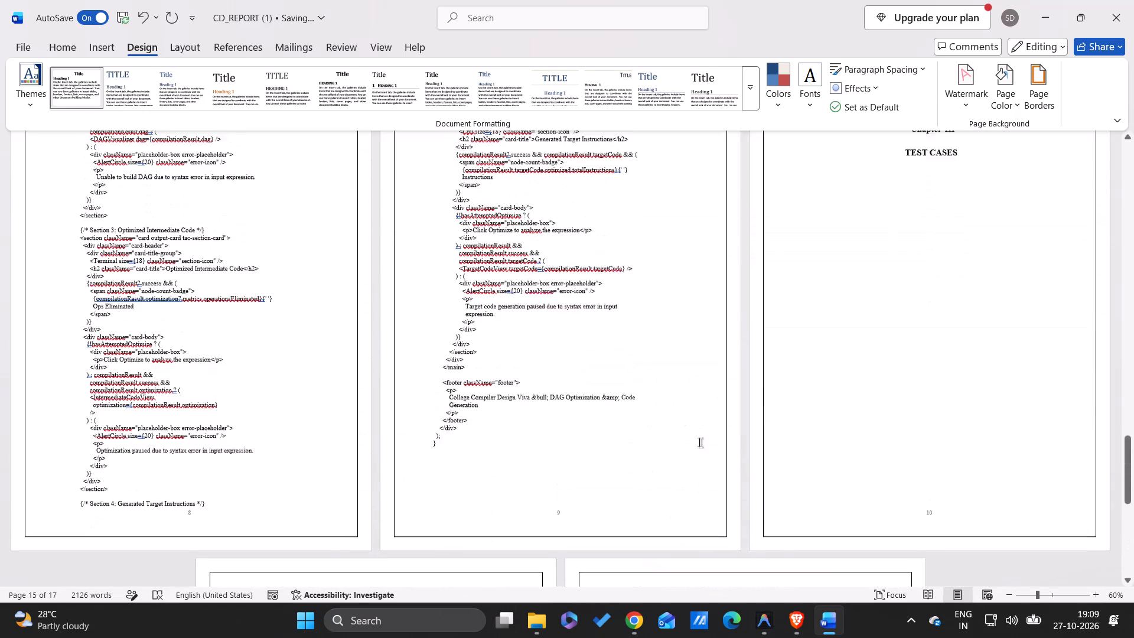
{"action": "scroll", "coordinate": [699, 442], "scroll_direction": "up", "scroll_amount": 1}
{"action": "scroll", "coordinate": [849, 425], "scroll_direction": "up", "scroll_amount": 1}
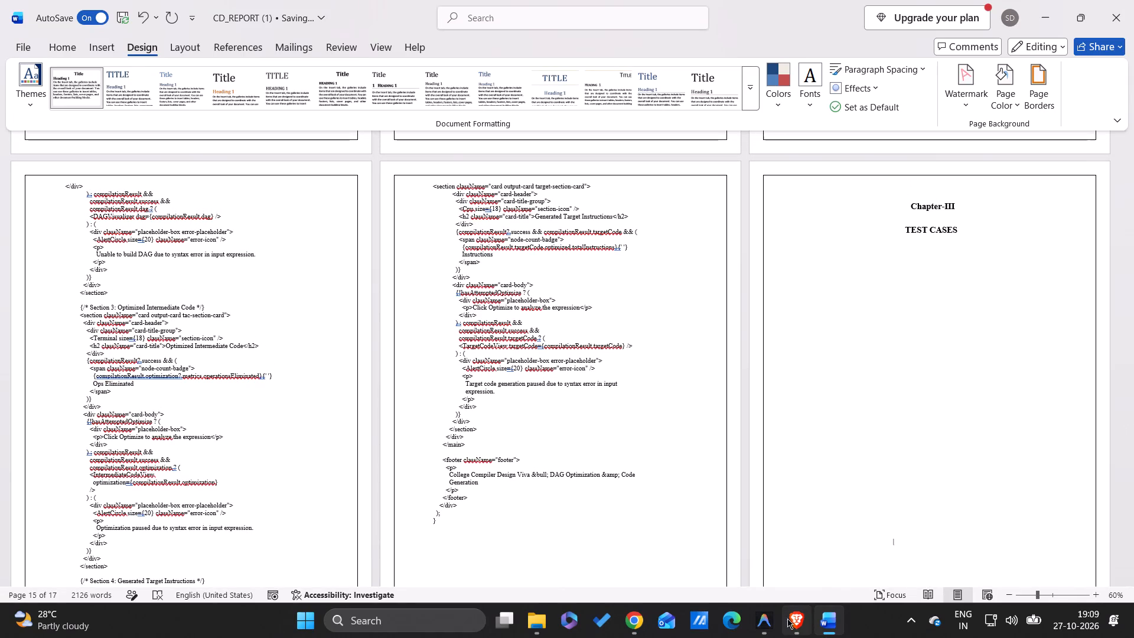
{"action": "left_click", "coordinate": [644, 623]}
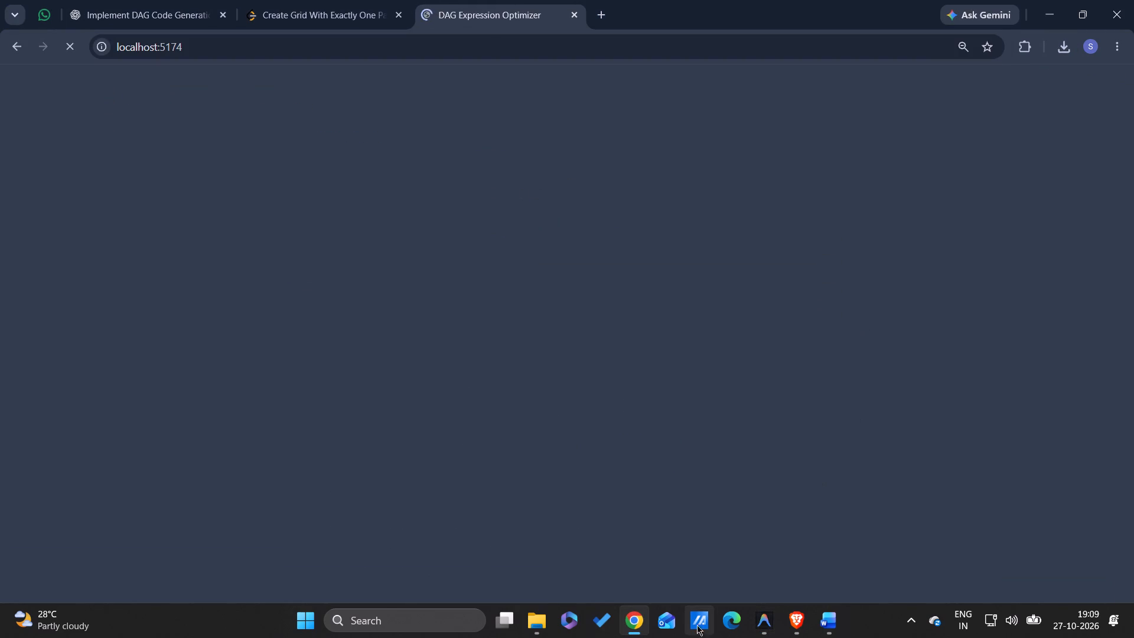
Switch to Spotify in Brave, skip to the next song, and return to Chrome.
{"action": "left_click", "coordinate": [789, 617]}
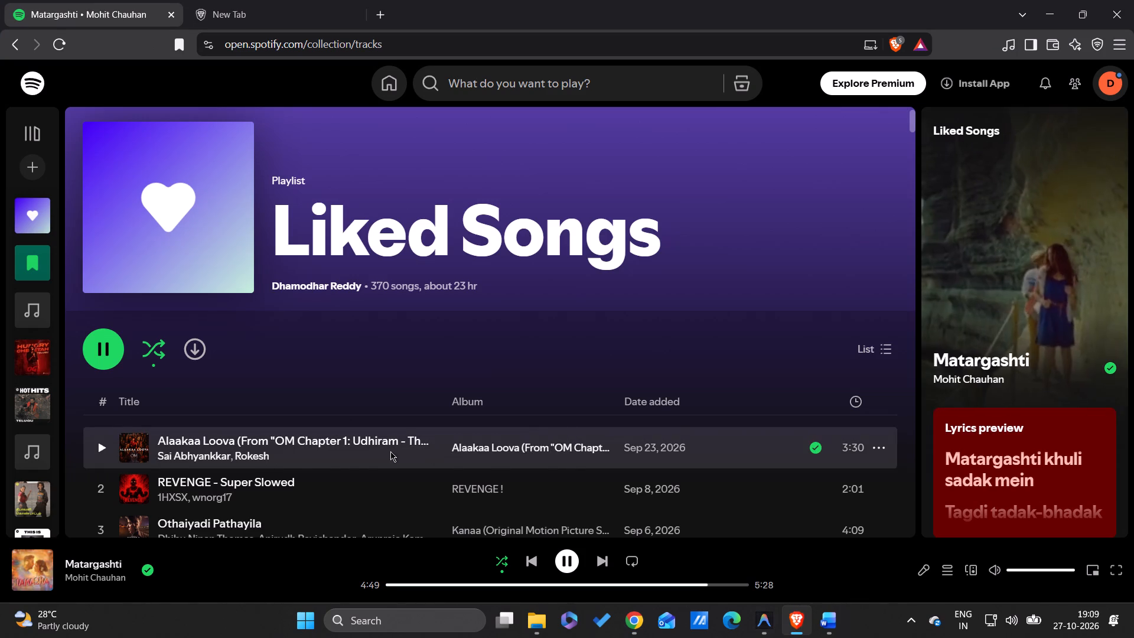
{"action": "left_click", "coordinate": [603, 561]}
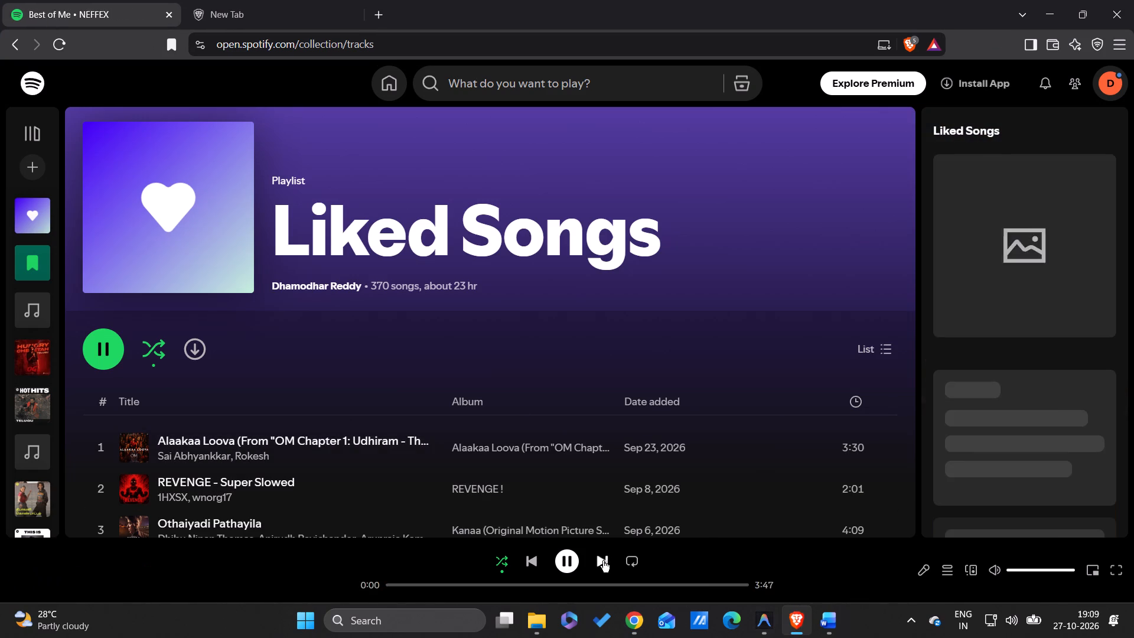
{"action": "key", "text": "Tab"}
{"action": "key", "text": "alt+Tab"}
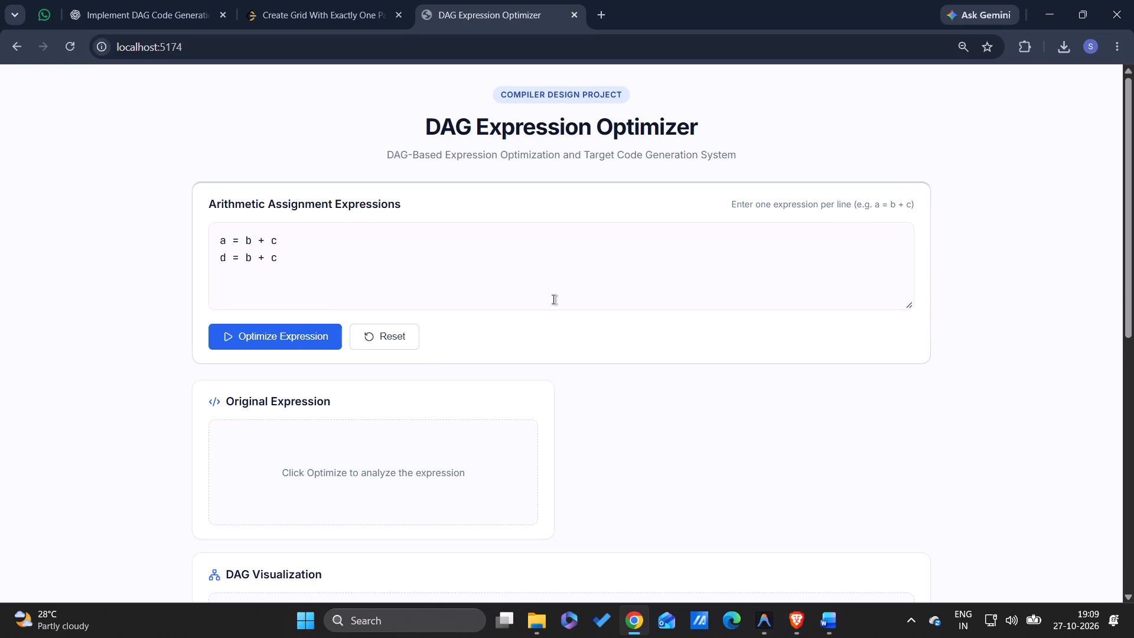
Optimize the default expressions a = b + c and d = b + c in the DAG Expression Optimizer and view the DAG visualization.
{"action": "scroll", "coordinate": [539, 349], "scroll_direction": "down", "scroll_amount": 7}
{"action": "scroll", "coordinate": [539, 349], "scroll_direction": "up", "scroll_amount": 5}
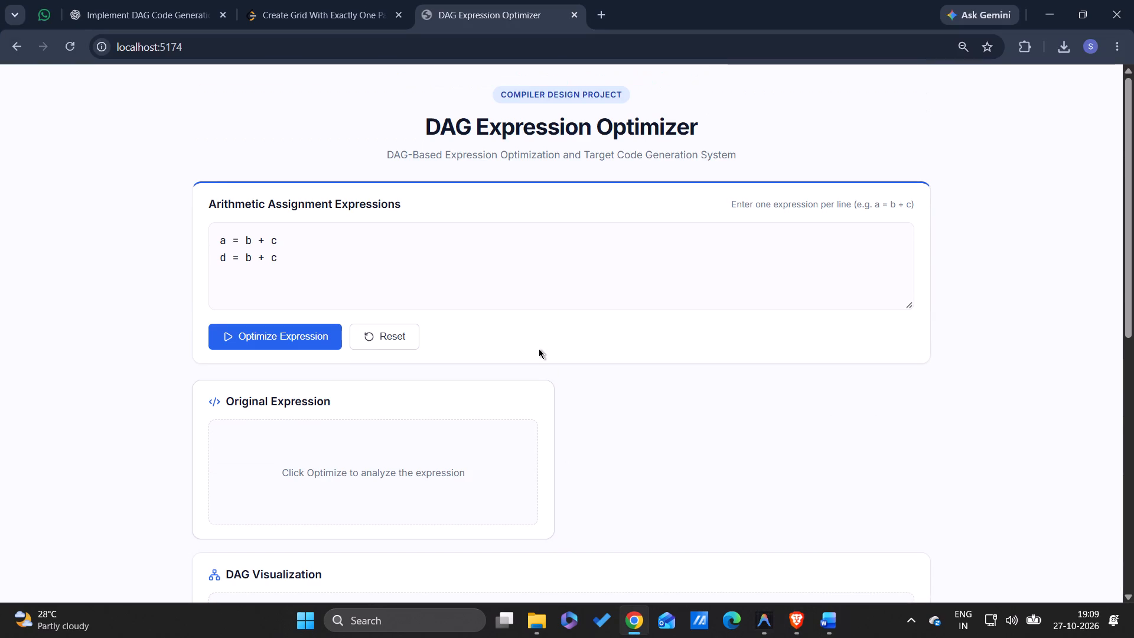
{"action": "scroll", "coordinate": [539, 349], "scroll_direction": "up", "scroll_amount": 3}
{"action": "left_click", "coordinate": [318, 333]}
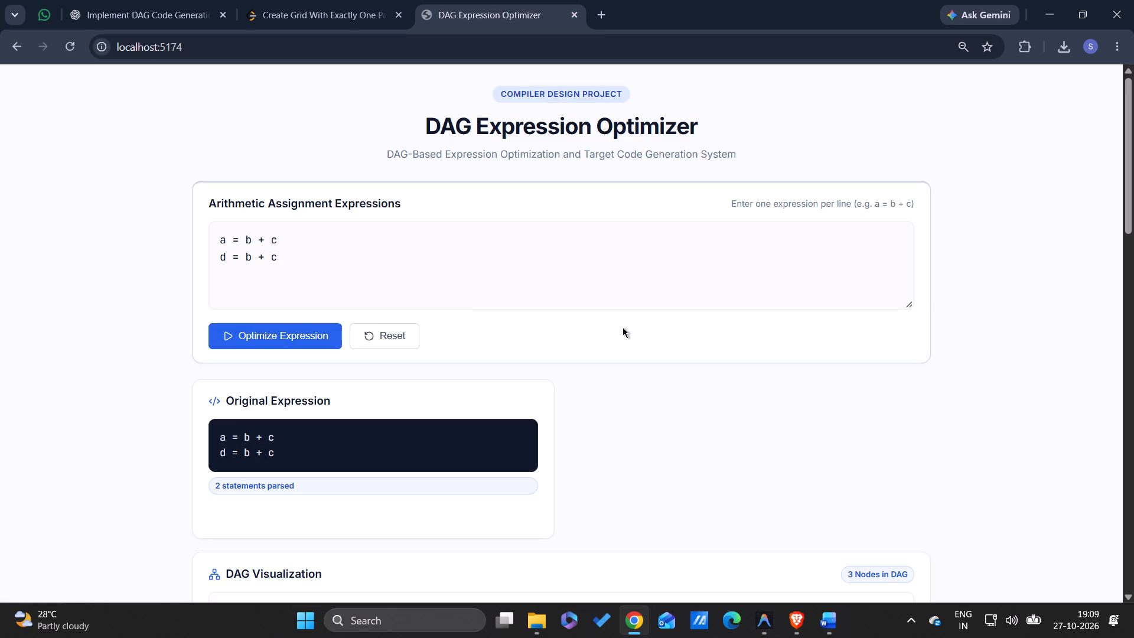
{"action": "scroll", "coordinate": [623, 327], "scroll_direction": "down", "scroll_amount": 4}
{"action": "scroll", "coordinate": [623, 327], "scroll_direction": "up", "scroll_amount": 4}
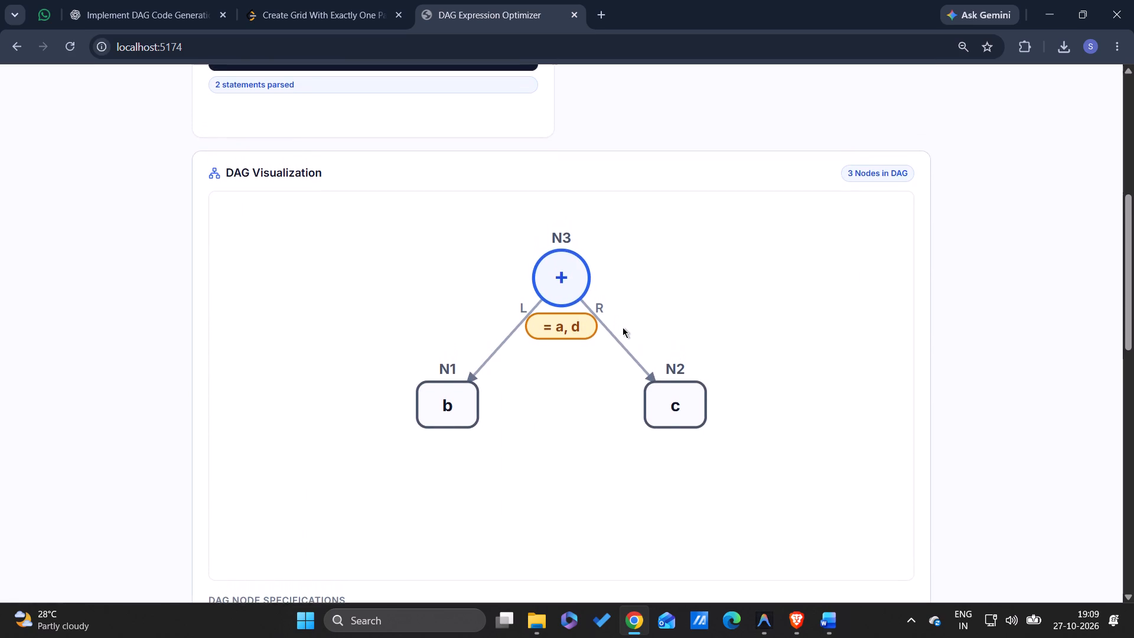
{"action": "scroll", "coordinate": [623, 327], "scroll_direction": "up", "scroll_amount": 4}
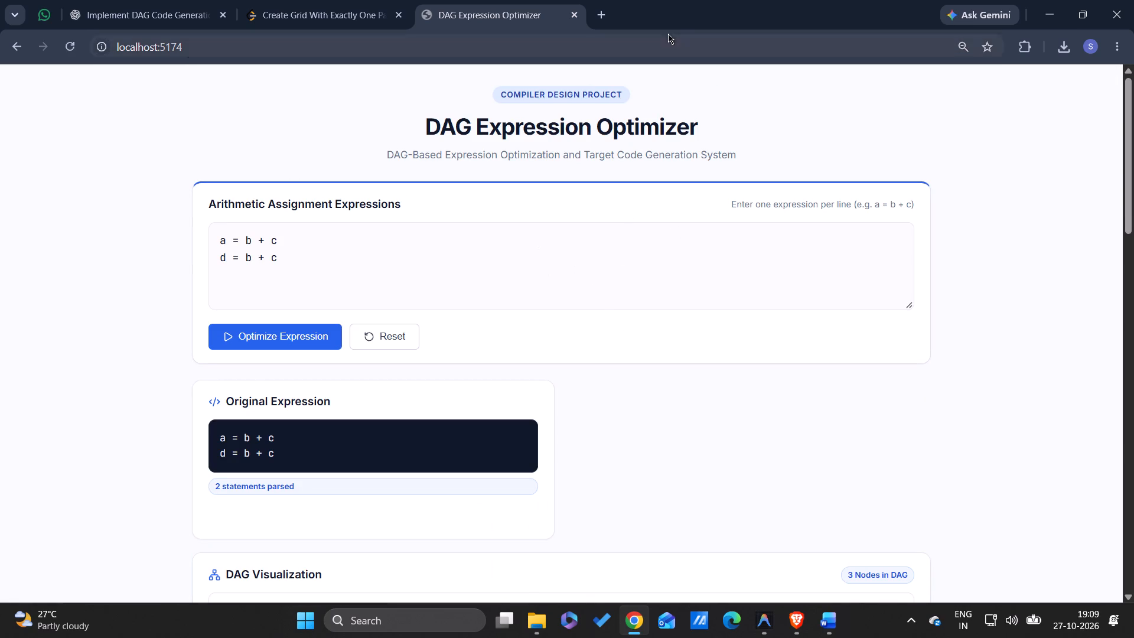
Look through the browser history's tabs from other devices in a new tab, and close that tab.
{"action": "left_click", "coordinate": [599, 5]}
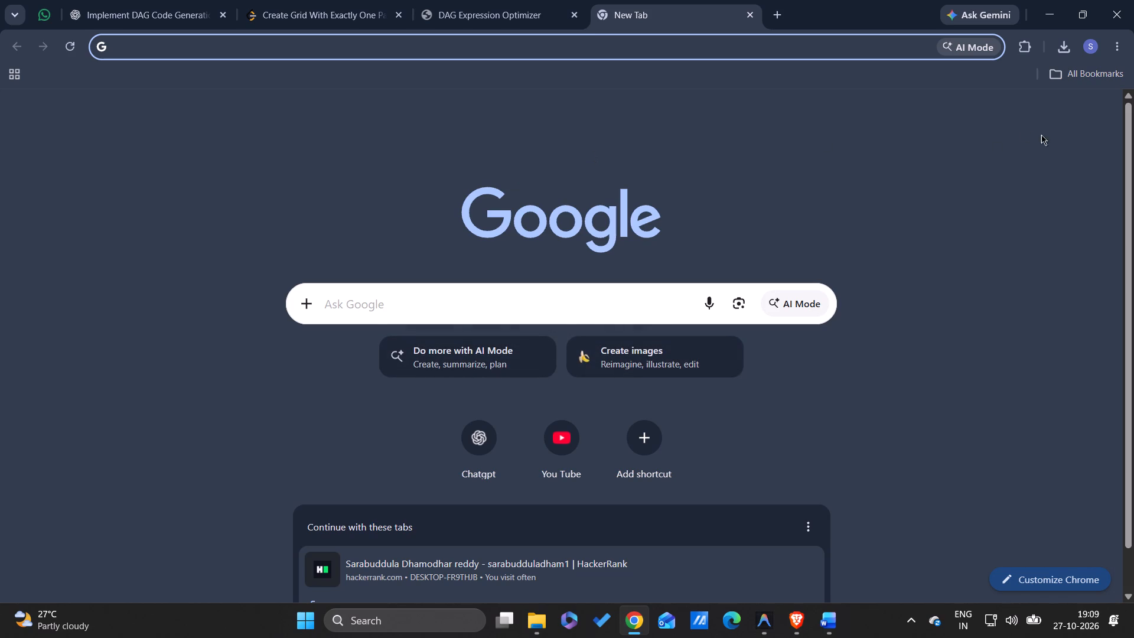
{"action": "scroll", "coordinate": [402, 469], "scroll_direction": "down", "scroll_amount": 2}
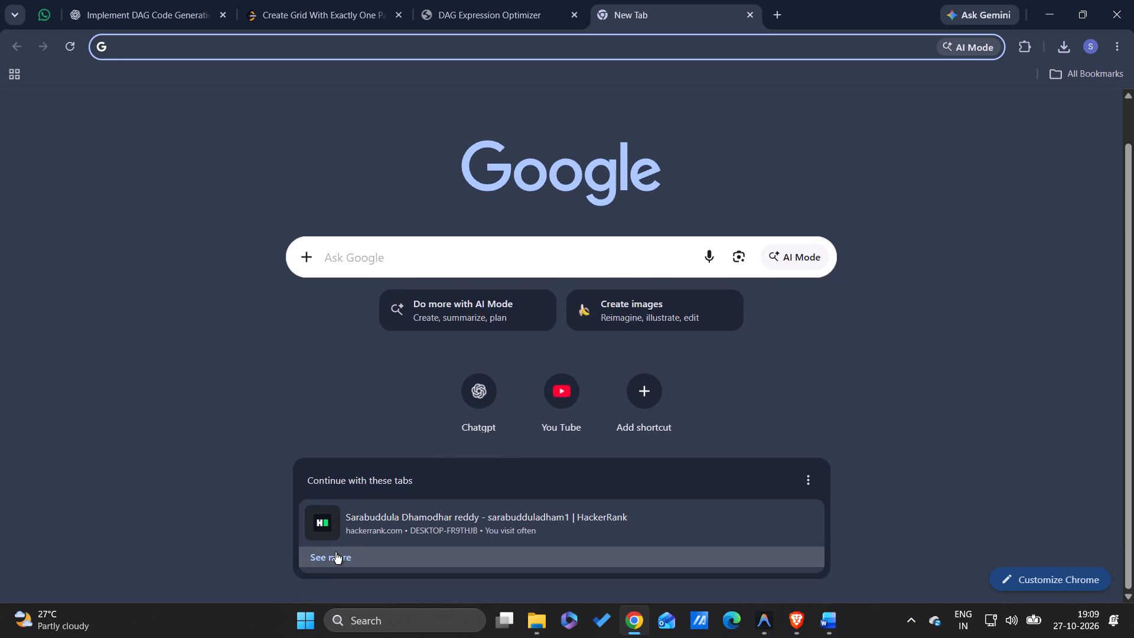
{"action": "left_click", "coordinate": [331, 554]}
{"action": "scroll", "coordinate": [331, 554], "scroll_direction": "down", "scroll_amount": 2}
{"action": "scroll", "coordinate": [511, 309], "scroll_direction": "down", "scroll_amount": 1}
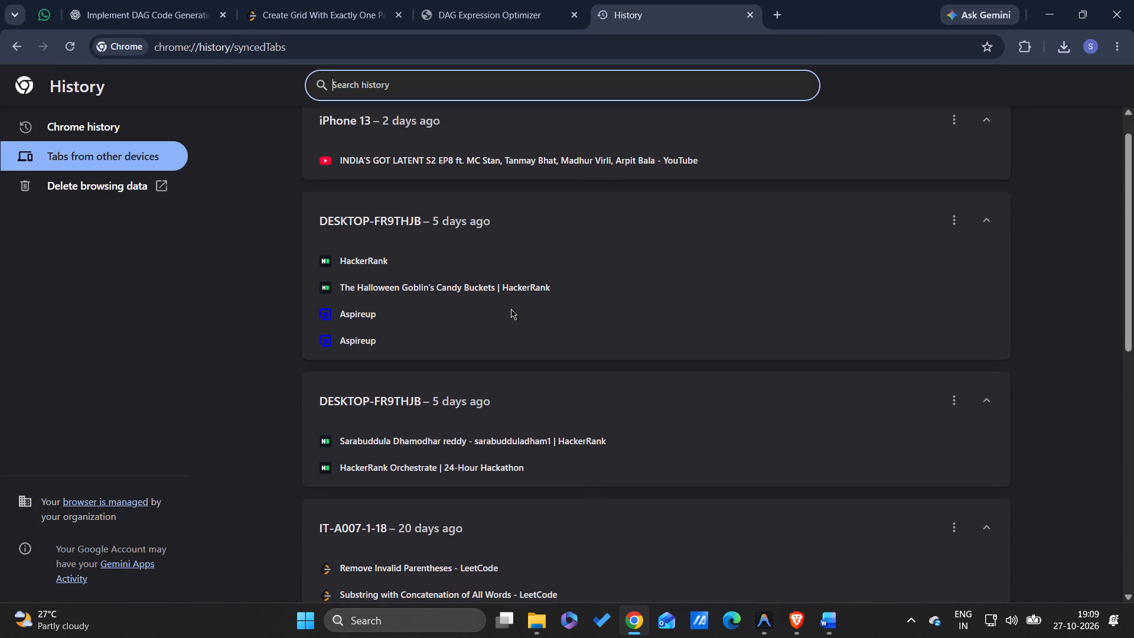
{"action": "scroll", "coordinate": [511, 309], "scroll_direction": "up", "scroll_amount": 1}
{"action": "scroll", "coordinate": [511, 309], "scroll_direction": "down", "scroll_amount": 4}
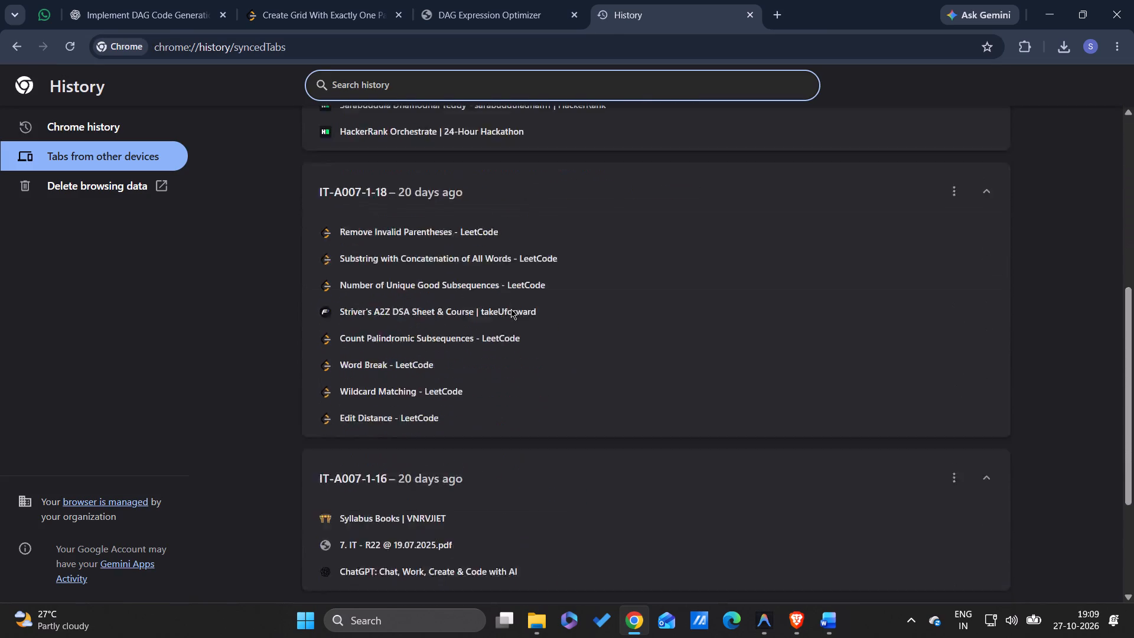
{"action": "scroll", "coordinate": [511, 309], "scroll_direction": "down", "scroll_amount": 3}
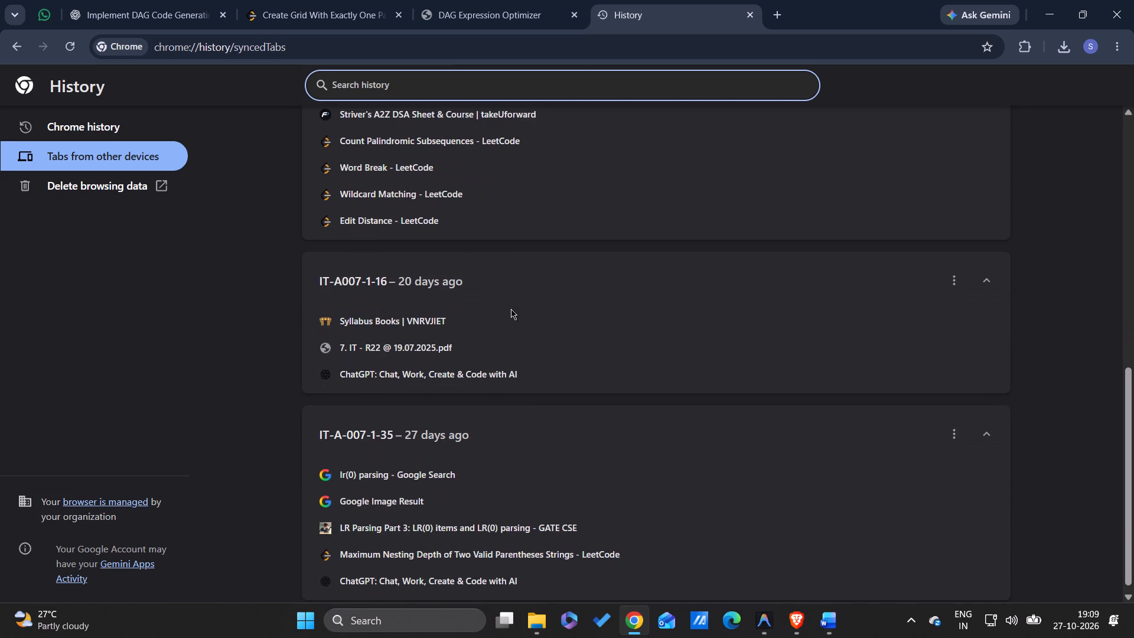
{"action": "scroll", "coordinate": [511, 309], "scroll_direction": "down", "scroll_amount": 1}
{"action": "scroll", "coordinate": [463, 537], "scroll_direction": "down", "scroll_amount": 3}
{"action": "scroll", "coordinate": [463, 537], "scroll_direction": "up", "scroll_amount": 1}
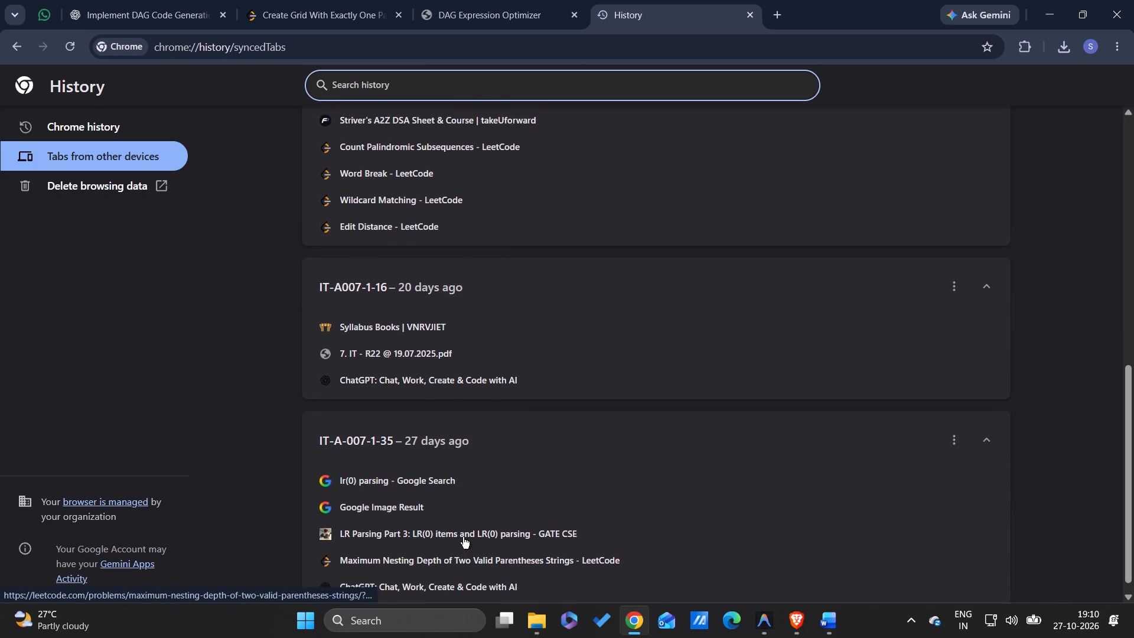
{"action": "scroll", "coordinate": [463, 537], "scroll_direction": "up", "scroll_amount": 2}
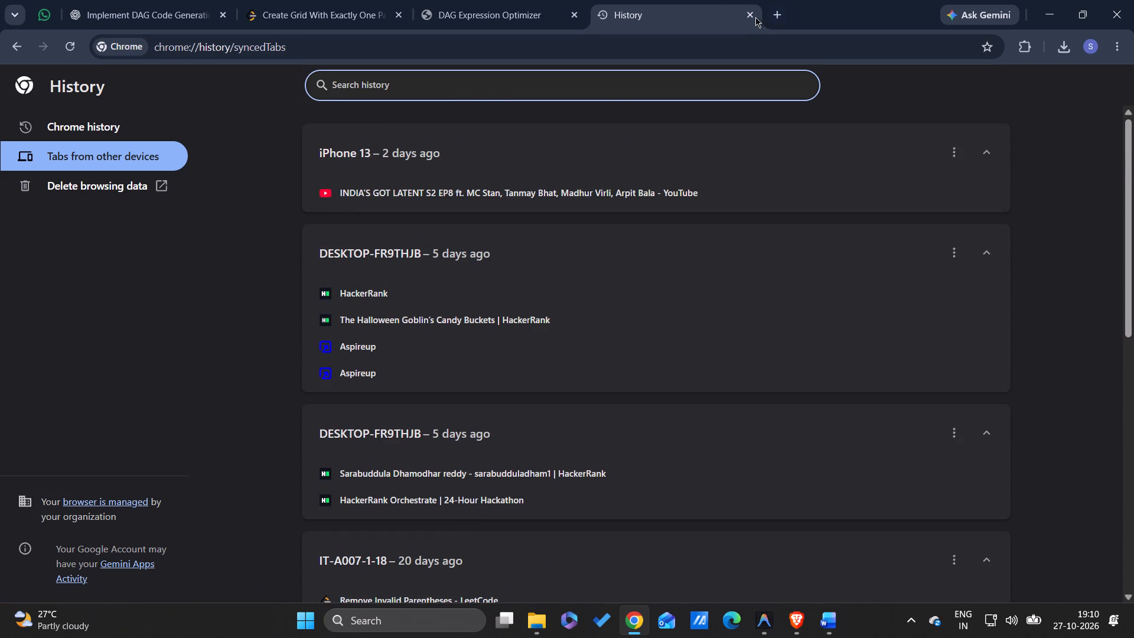
{"action": "left_click", "coordinate": [755, 16]}
Start entering a search beginning with "exp" in a new browser tab.
{"action": "left_click", "coordinate": [598, 11]}
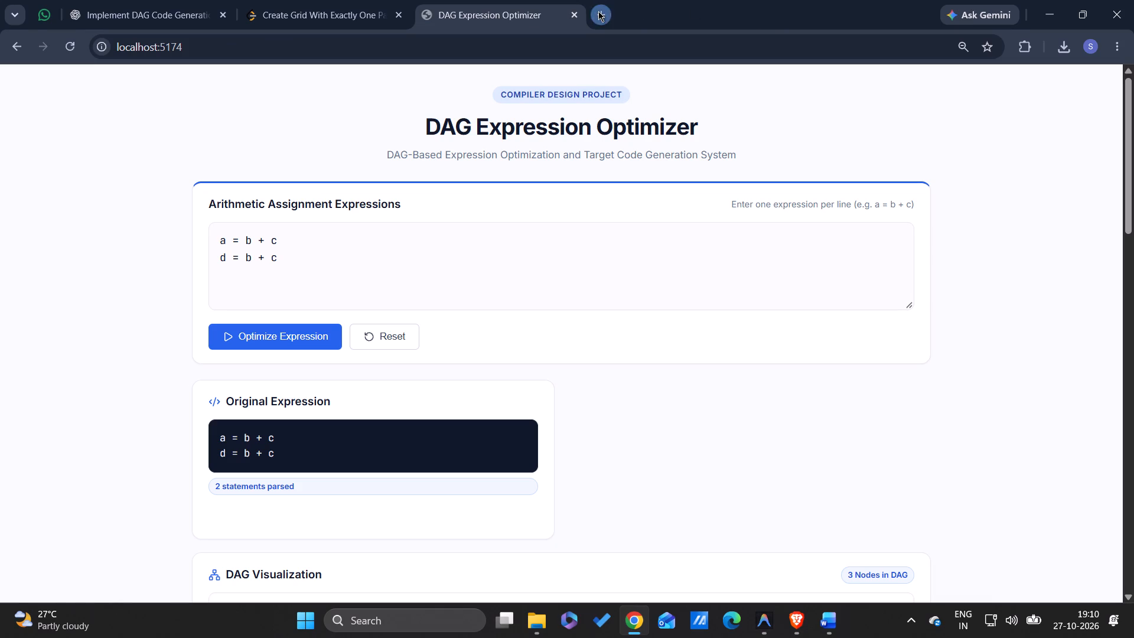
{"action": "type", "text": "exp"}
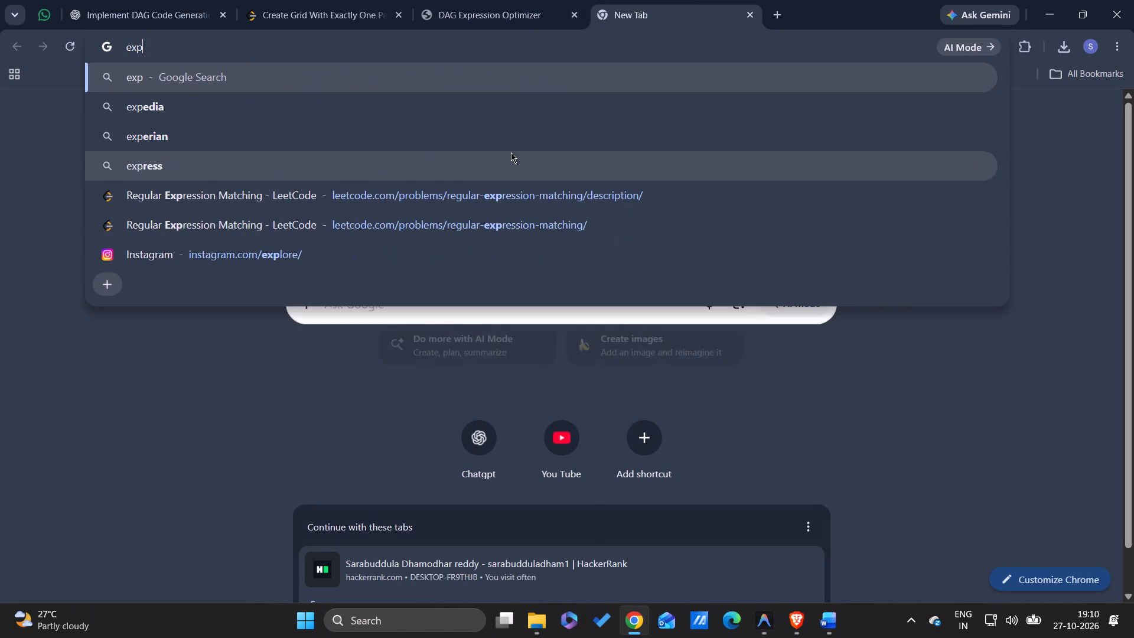